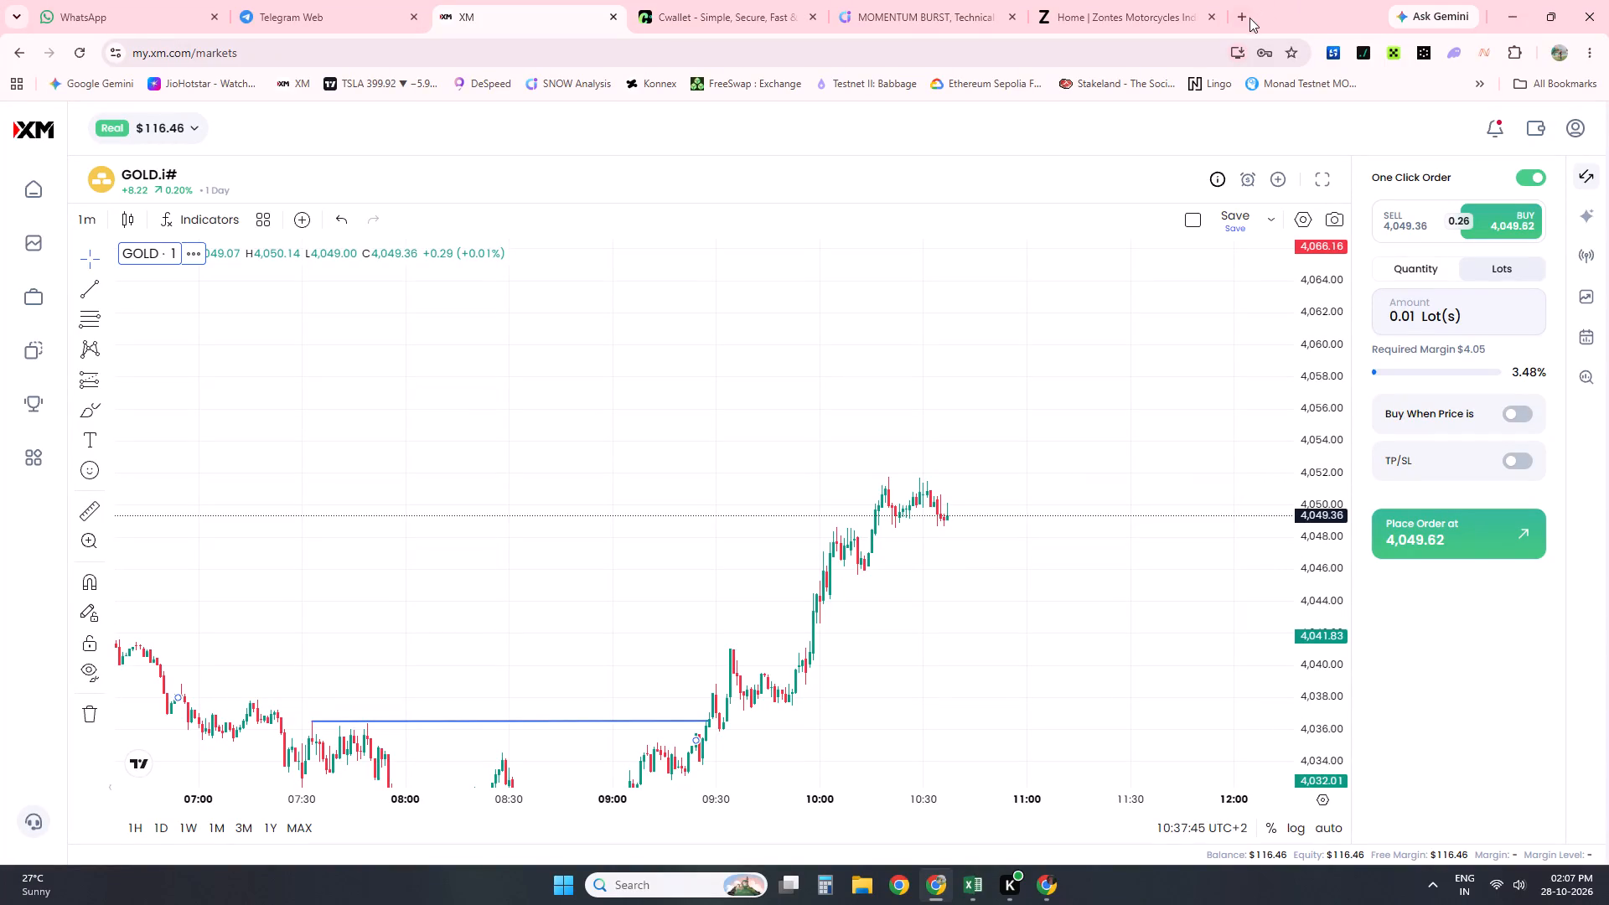
Open a new browser tab and start a new search or web address entry.
click(1249, 18)
click(1120, 52)
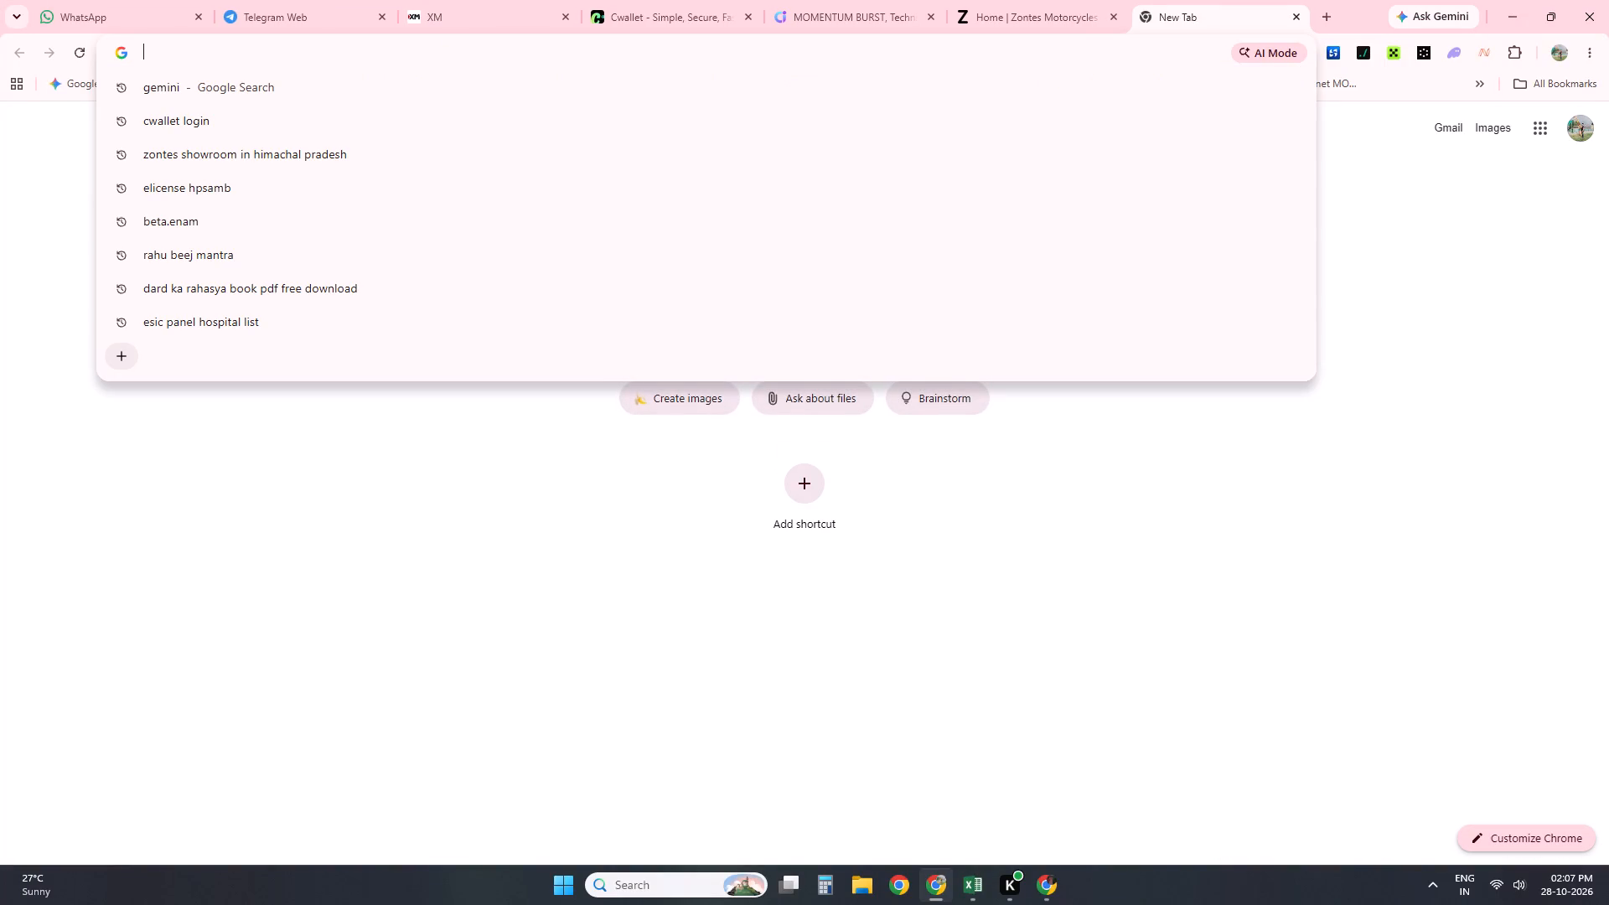
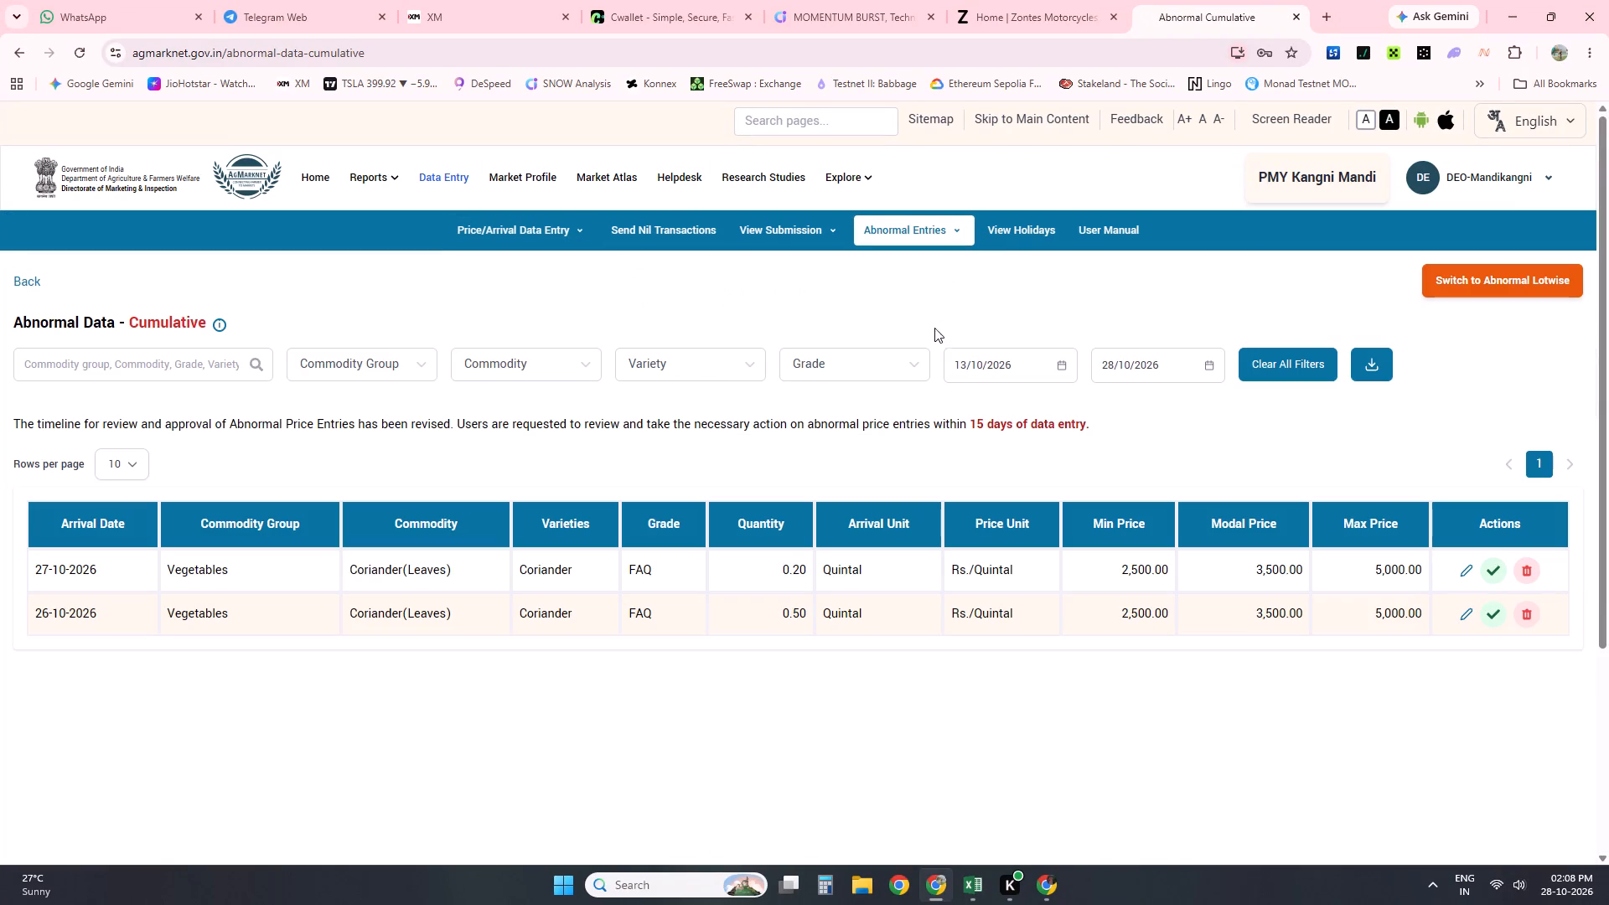
Approve the 27-10-2026 Coriander(Leaves) abnormal price entry with the reason Peak Harvest Season Effect.
click(1491, 570)
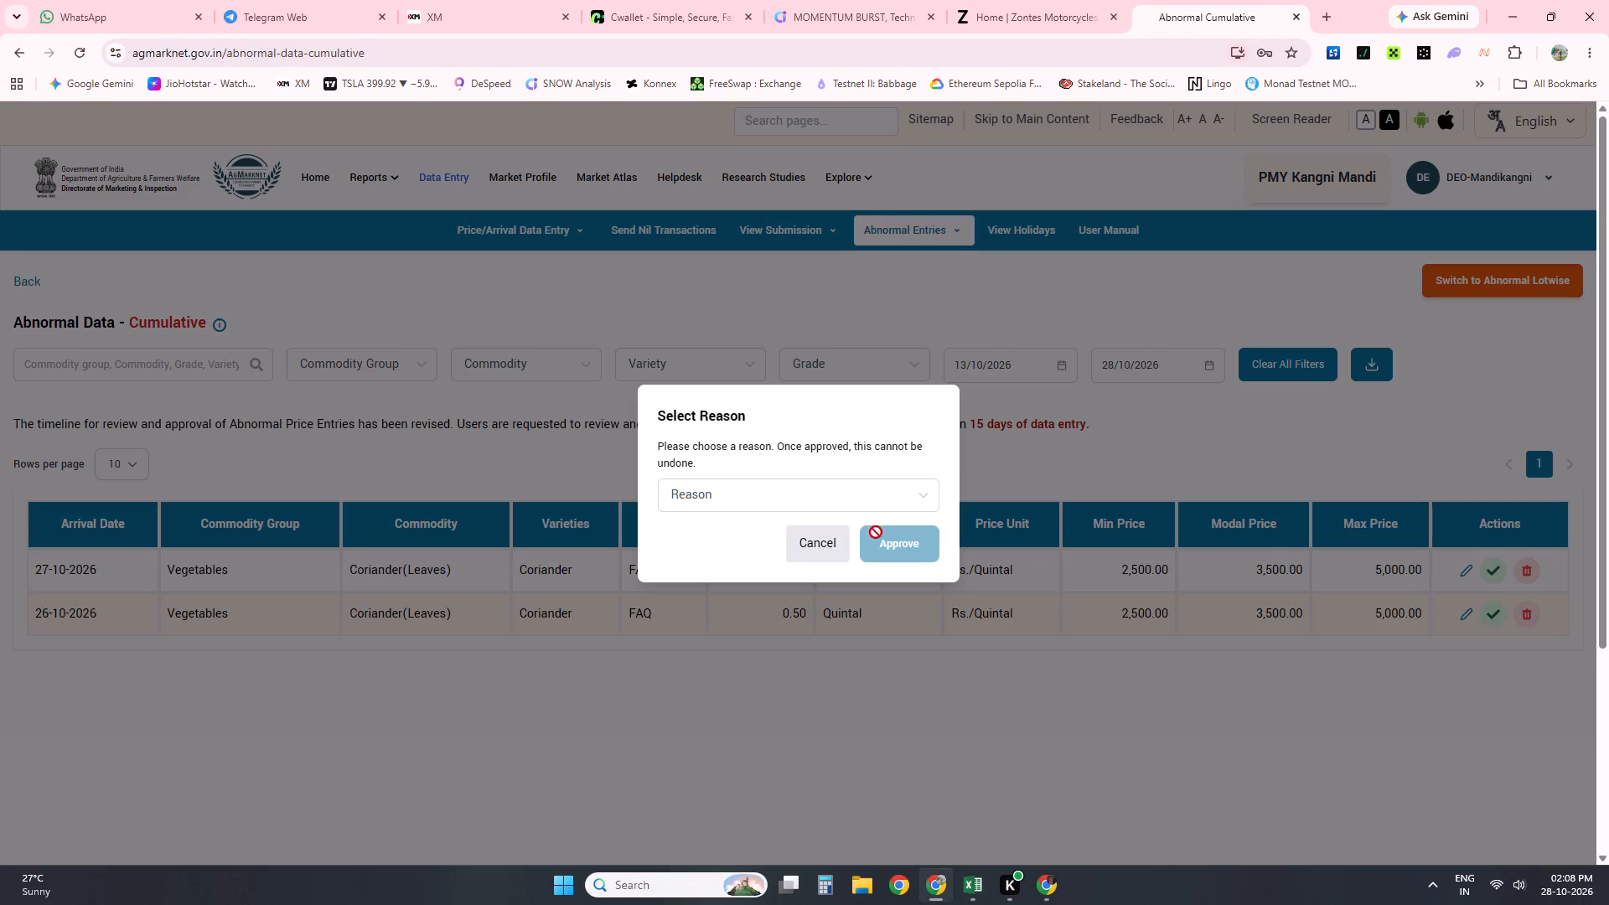
click(855, 503)
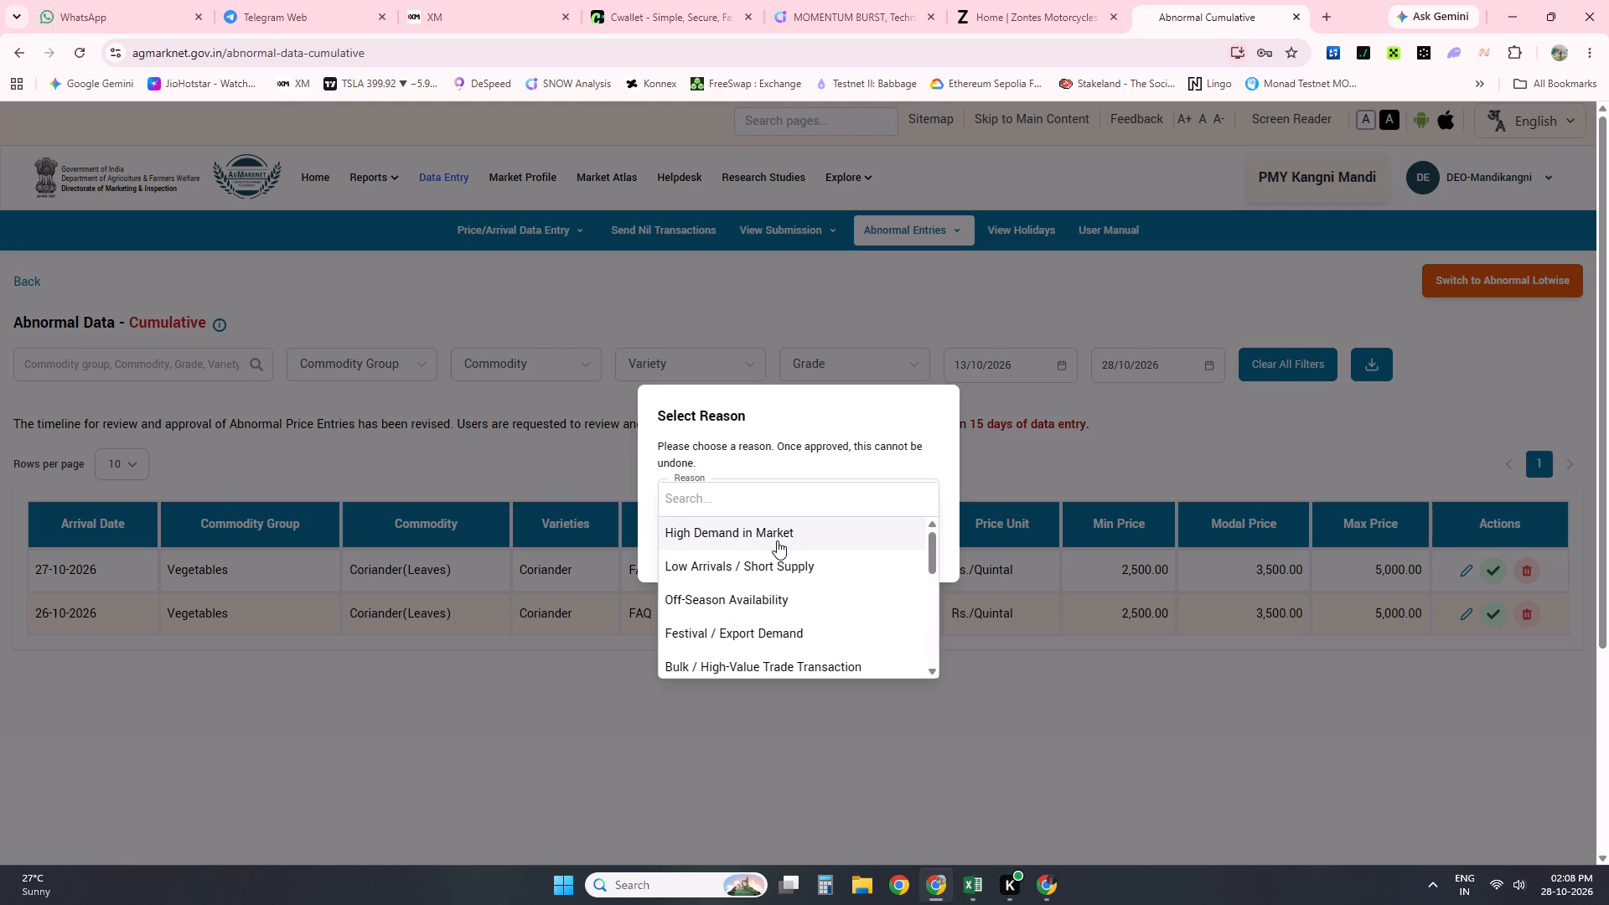
scroll(773, 589, down, 1)
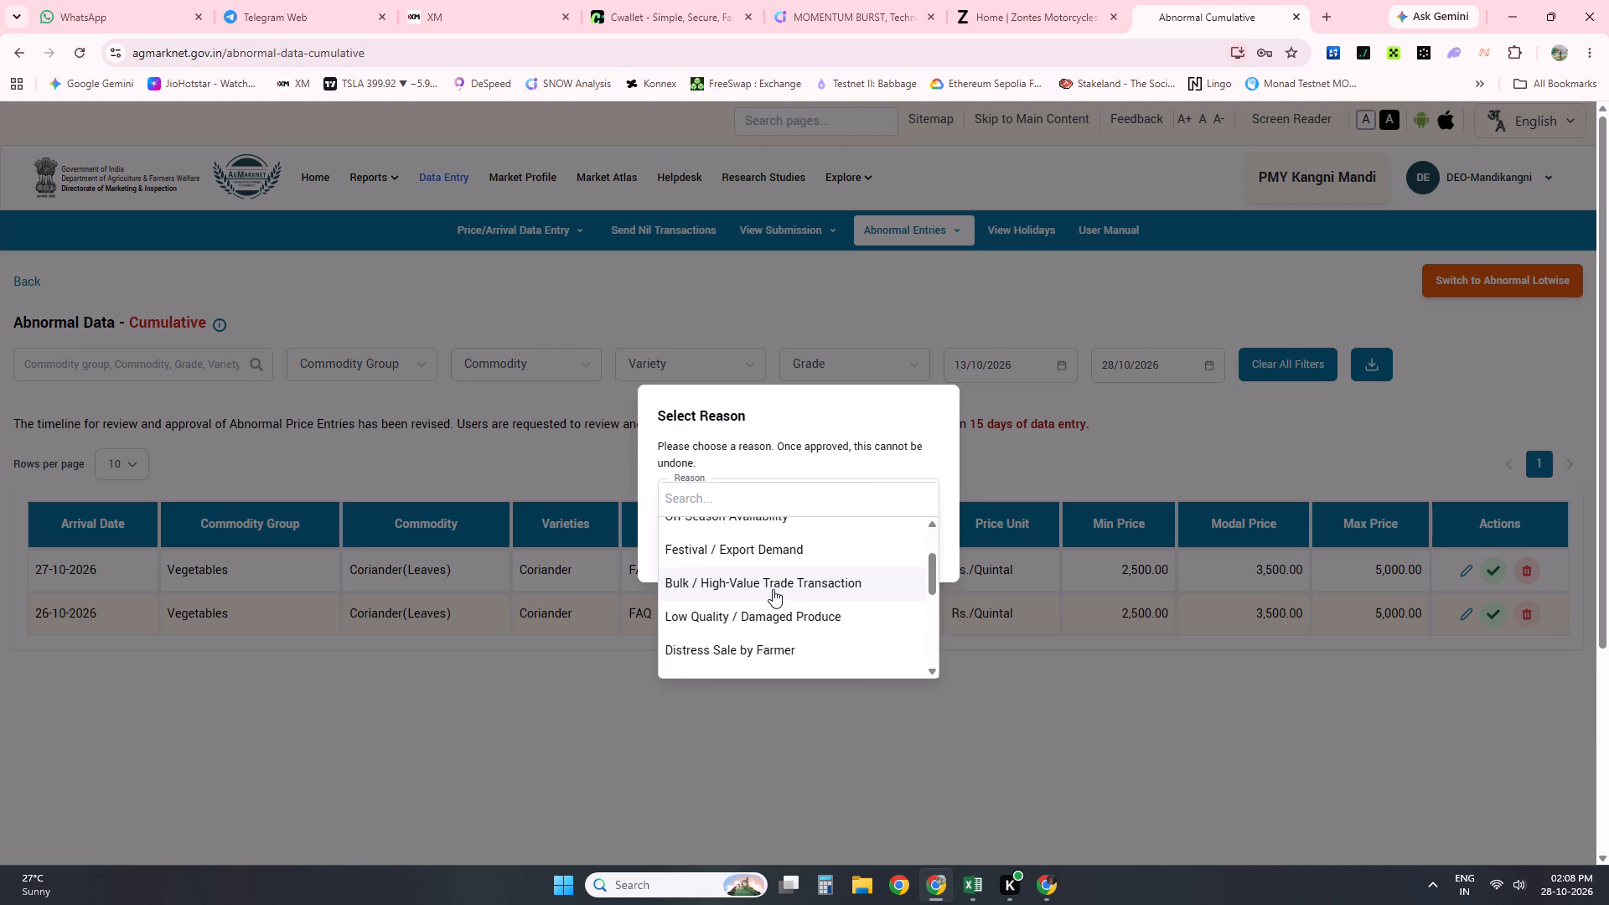
scroll(773, 589, down, 1)
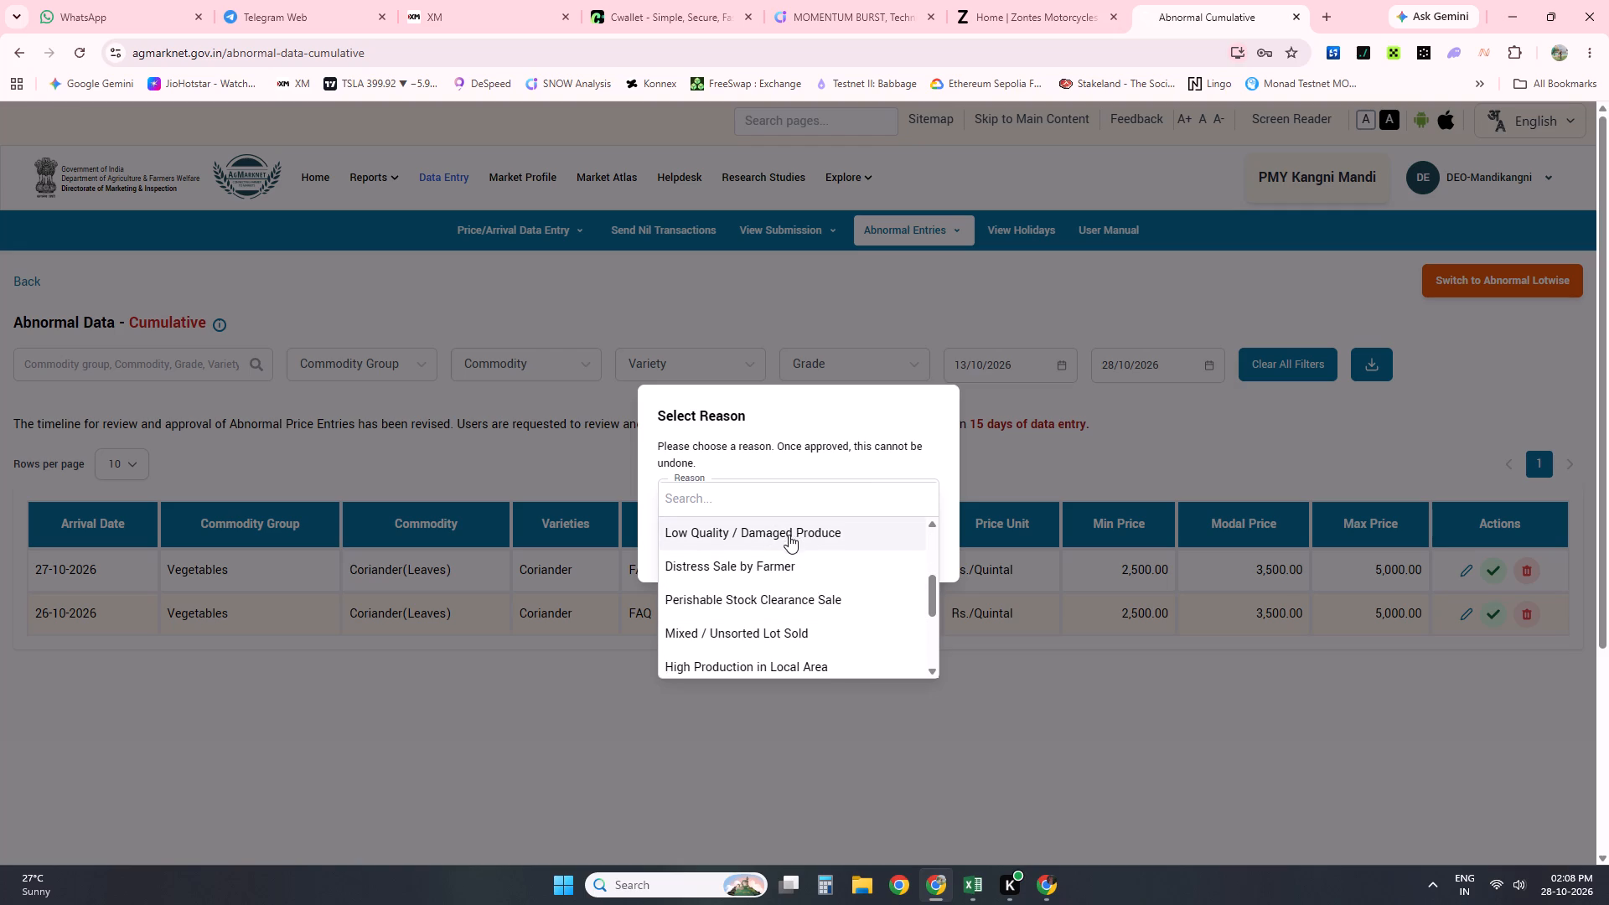
scroll(788, 535, down, 1)
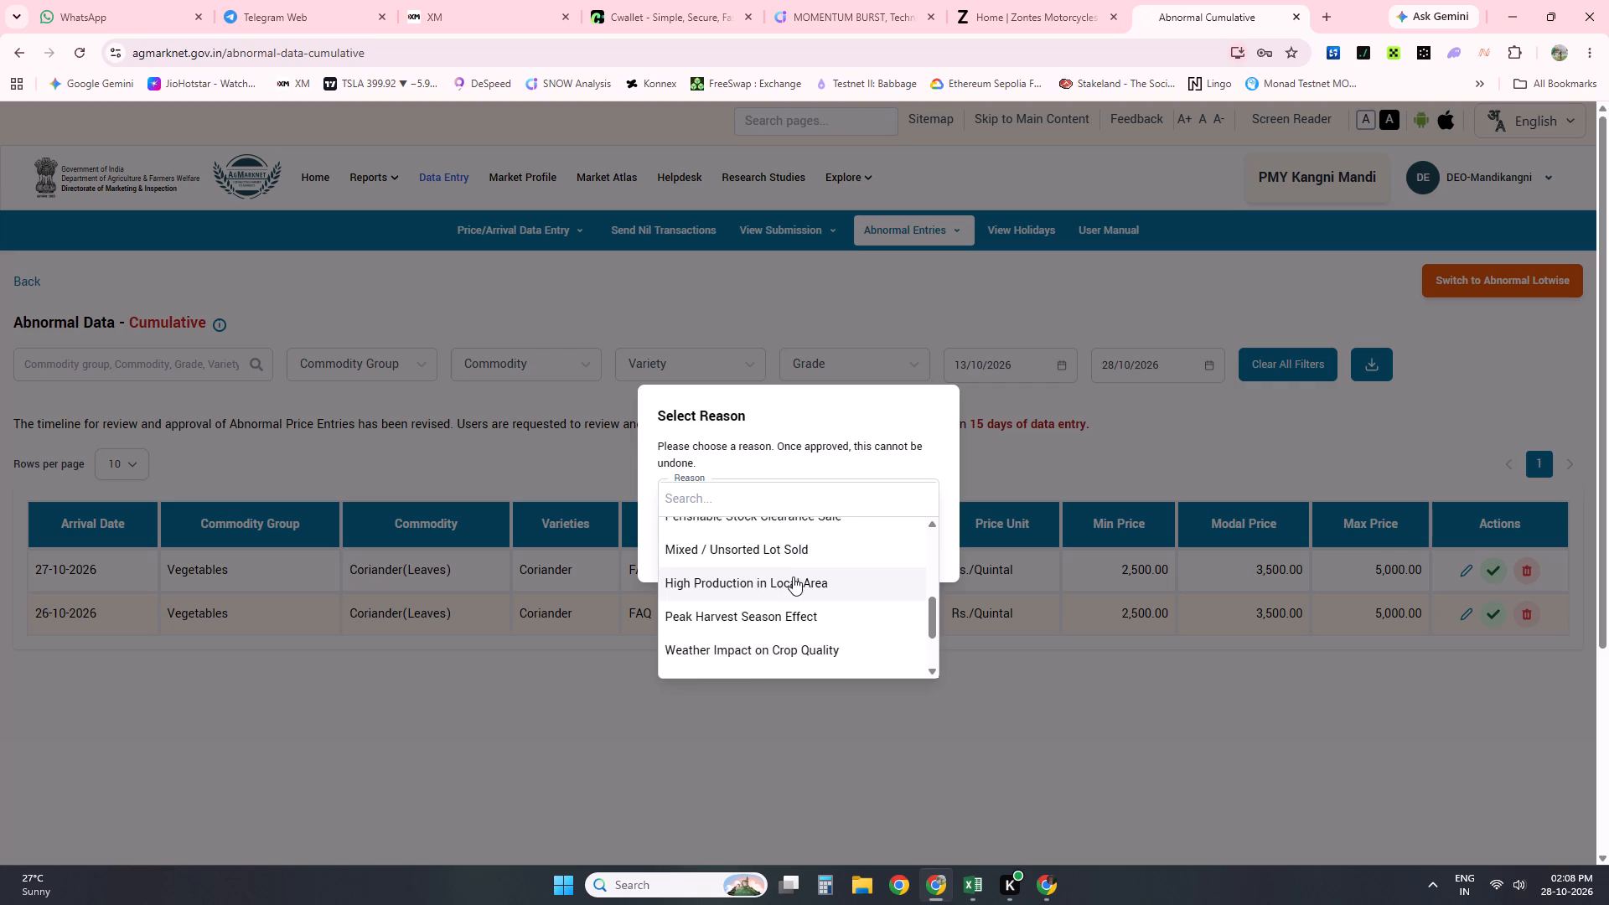
click(794, 609)
click(889, 542)
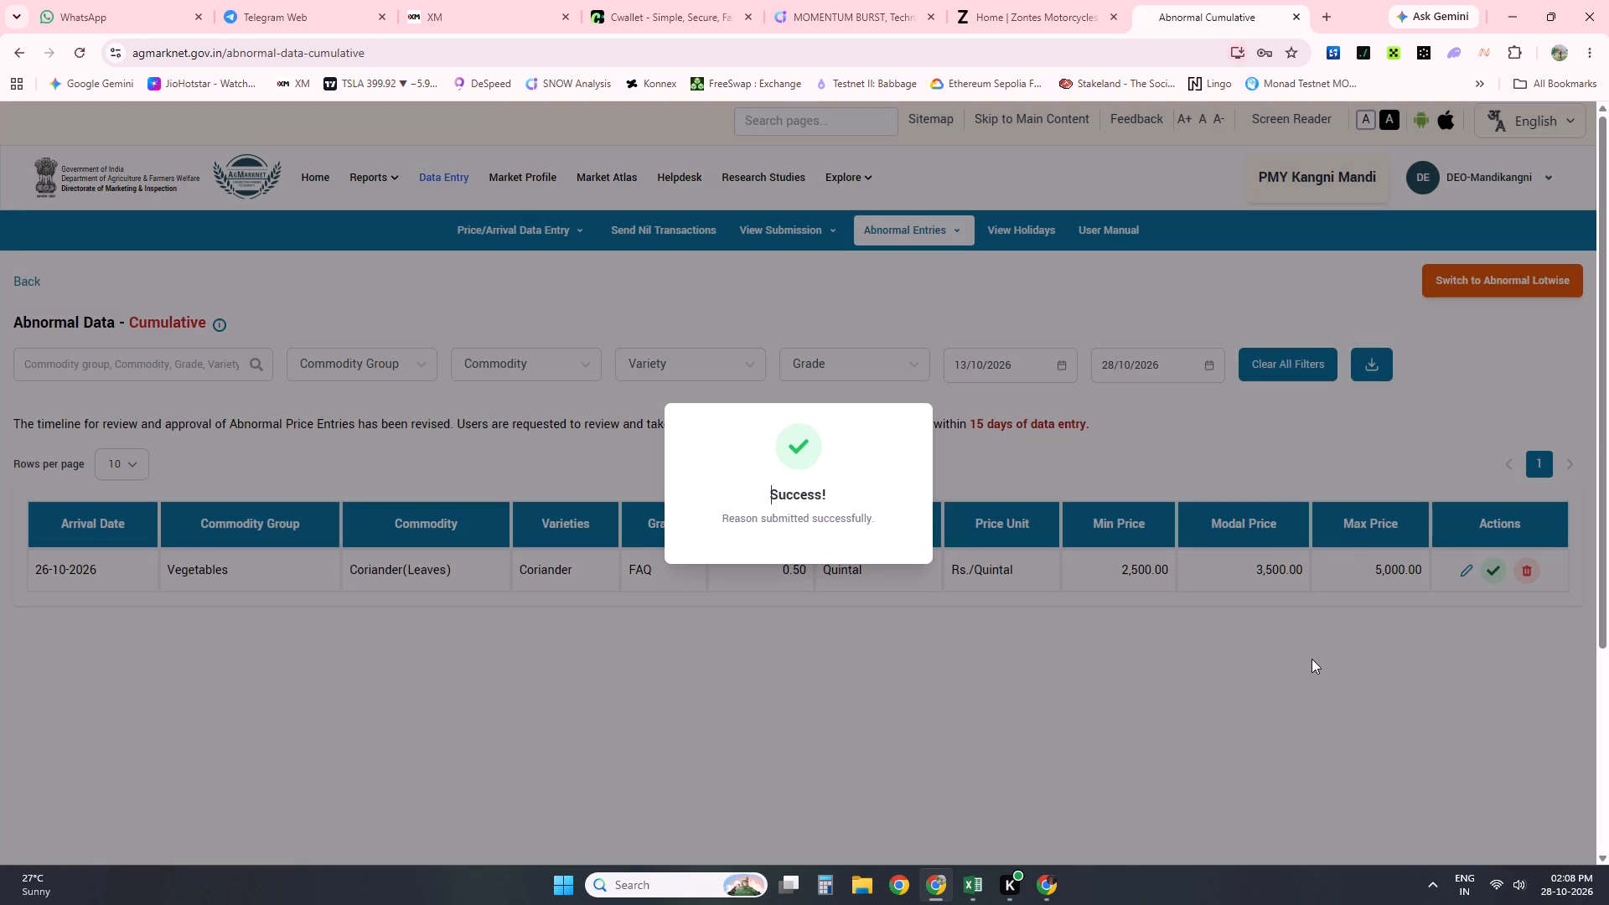
click(1312, 662)
click(1322, 614)
Approve the 26-10-2026 Coriander(Leaves) abnormal price entry with the reason Peak Harvest Season Effect.
click(1488, 566)
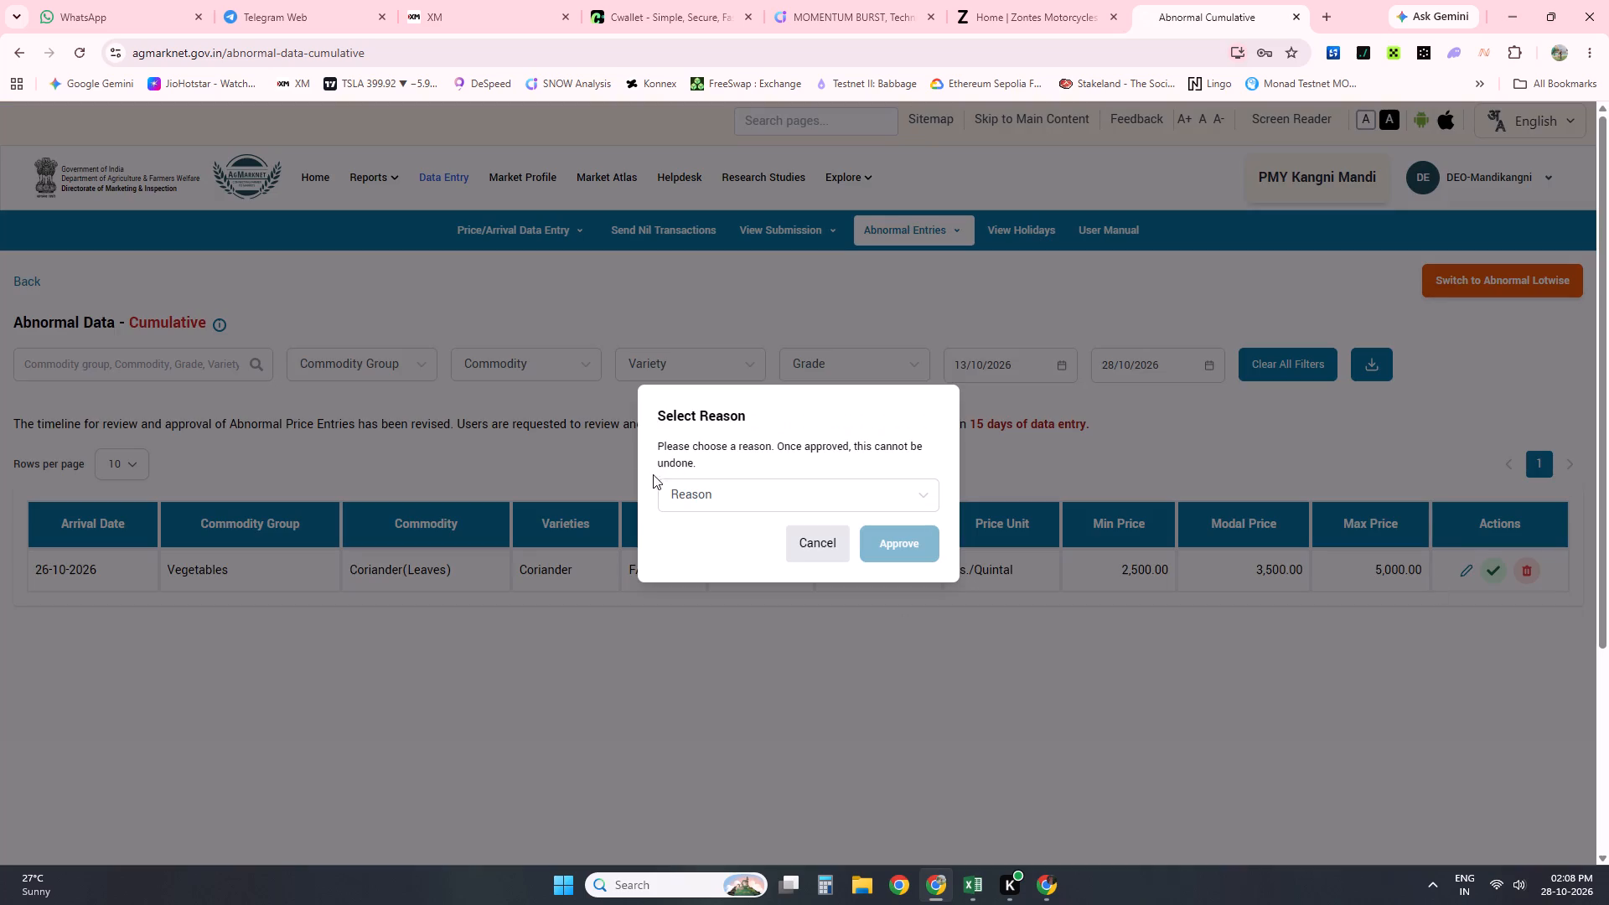
click(731, 490)
scroll(730, 680, down, 12)
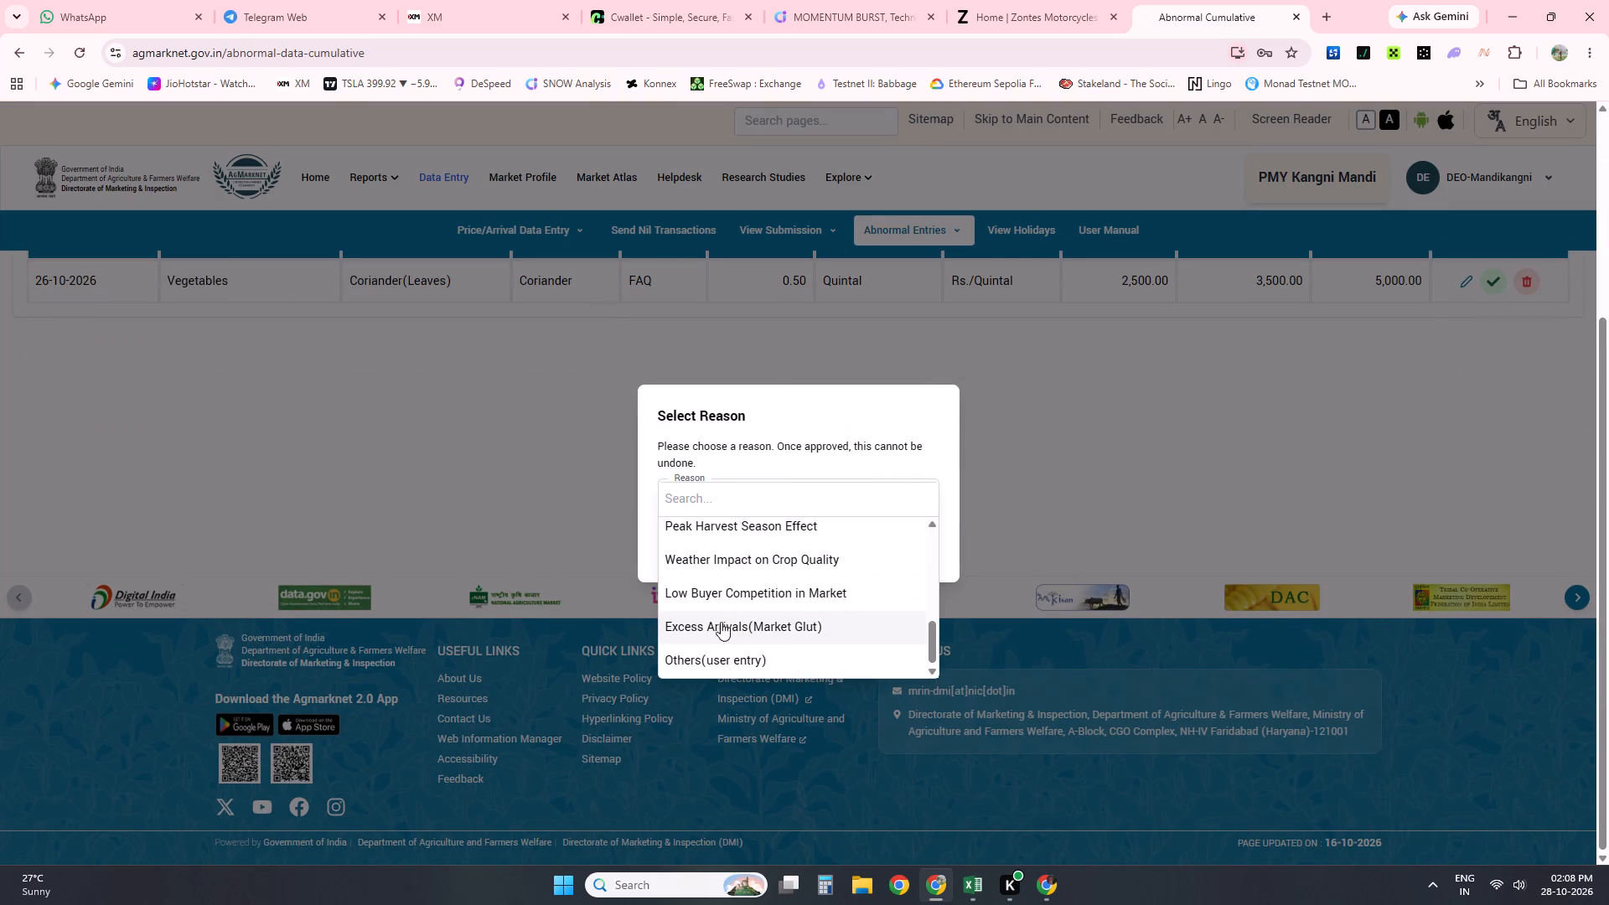
scroll(719, 568, up, 1)
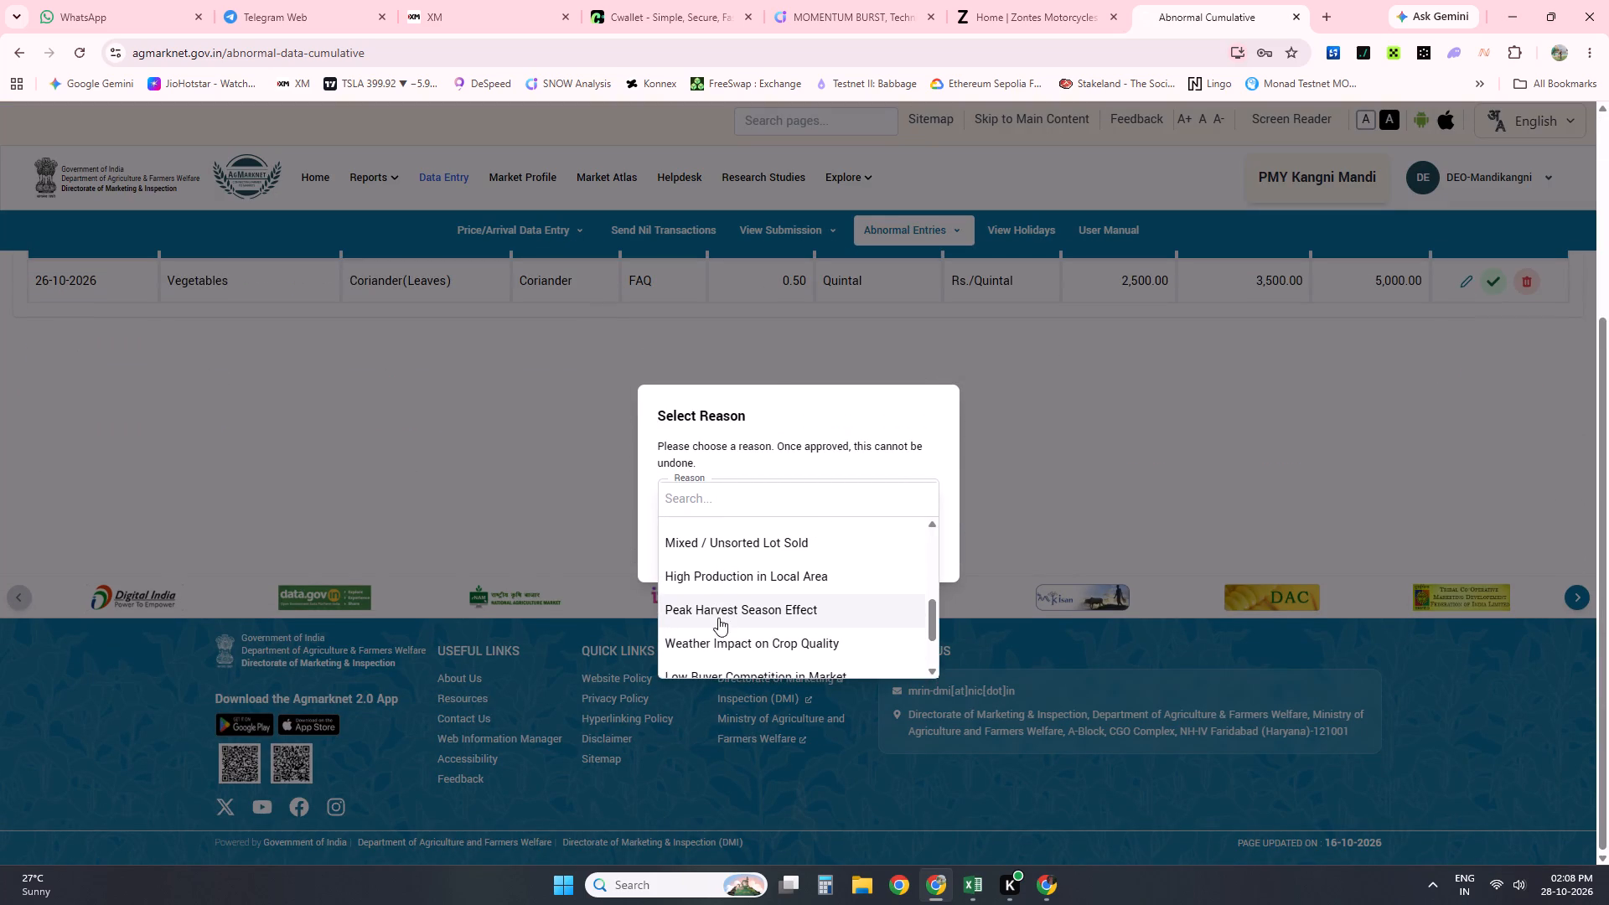
click(724, 611)
click(934, 539)
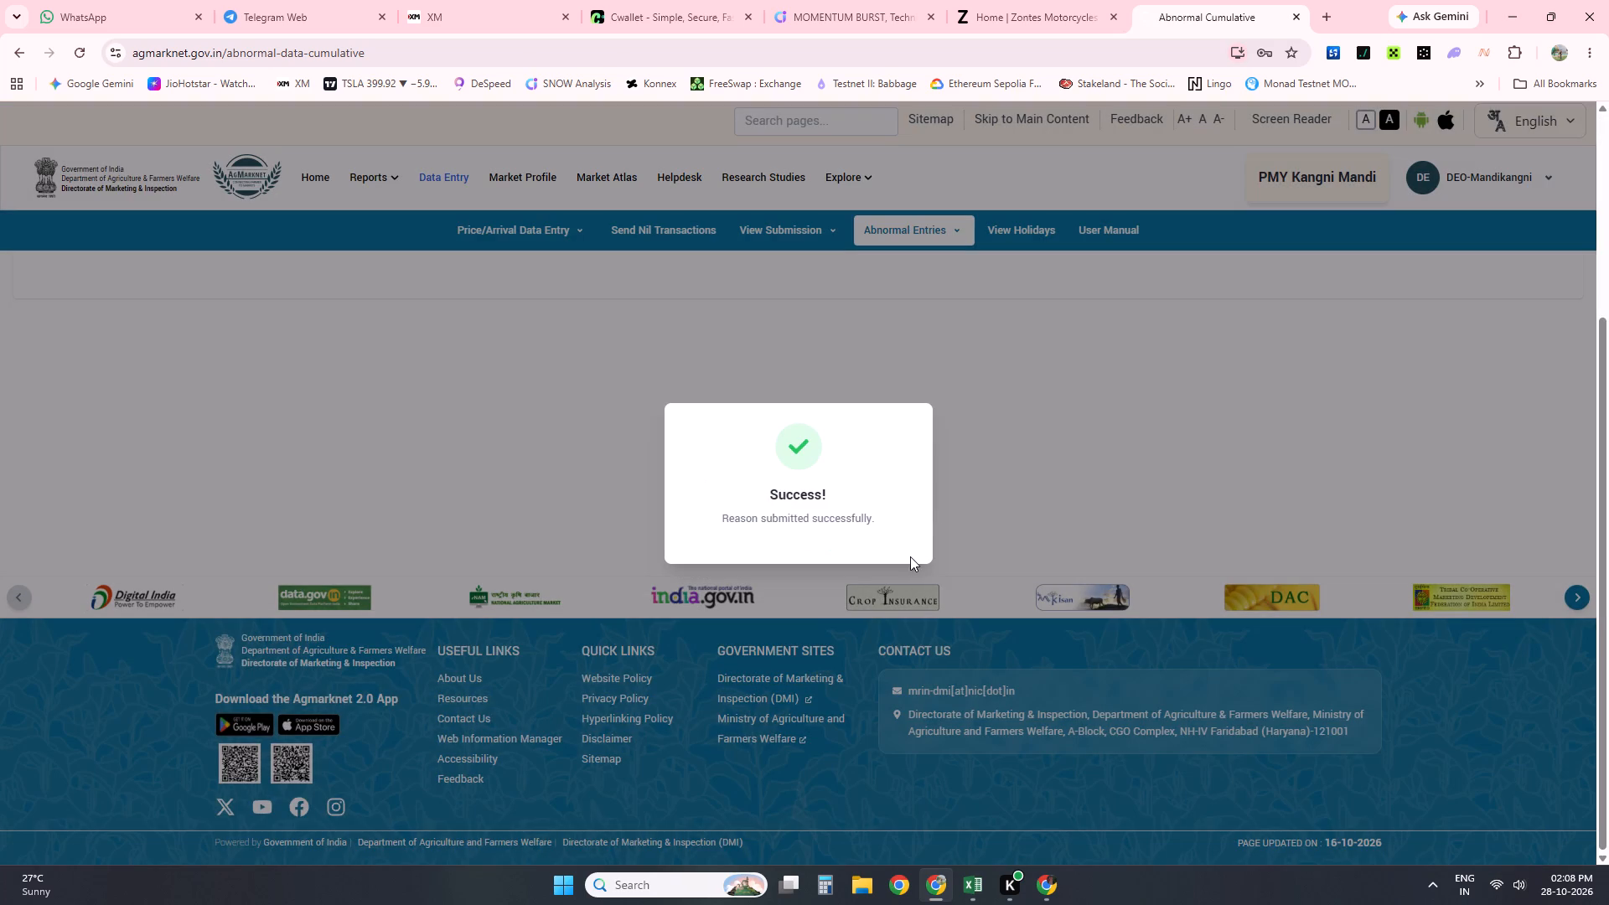
click(1042, 401)
Open the Cumulative Data Entry form for the date 28/10/2026.
scroll(1019, 473, up, 12)
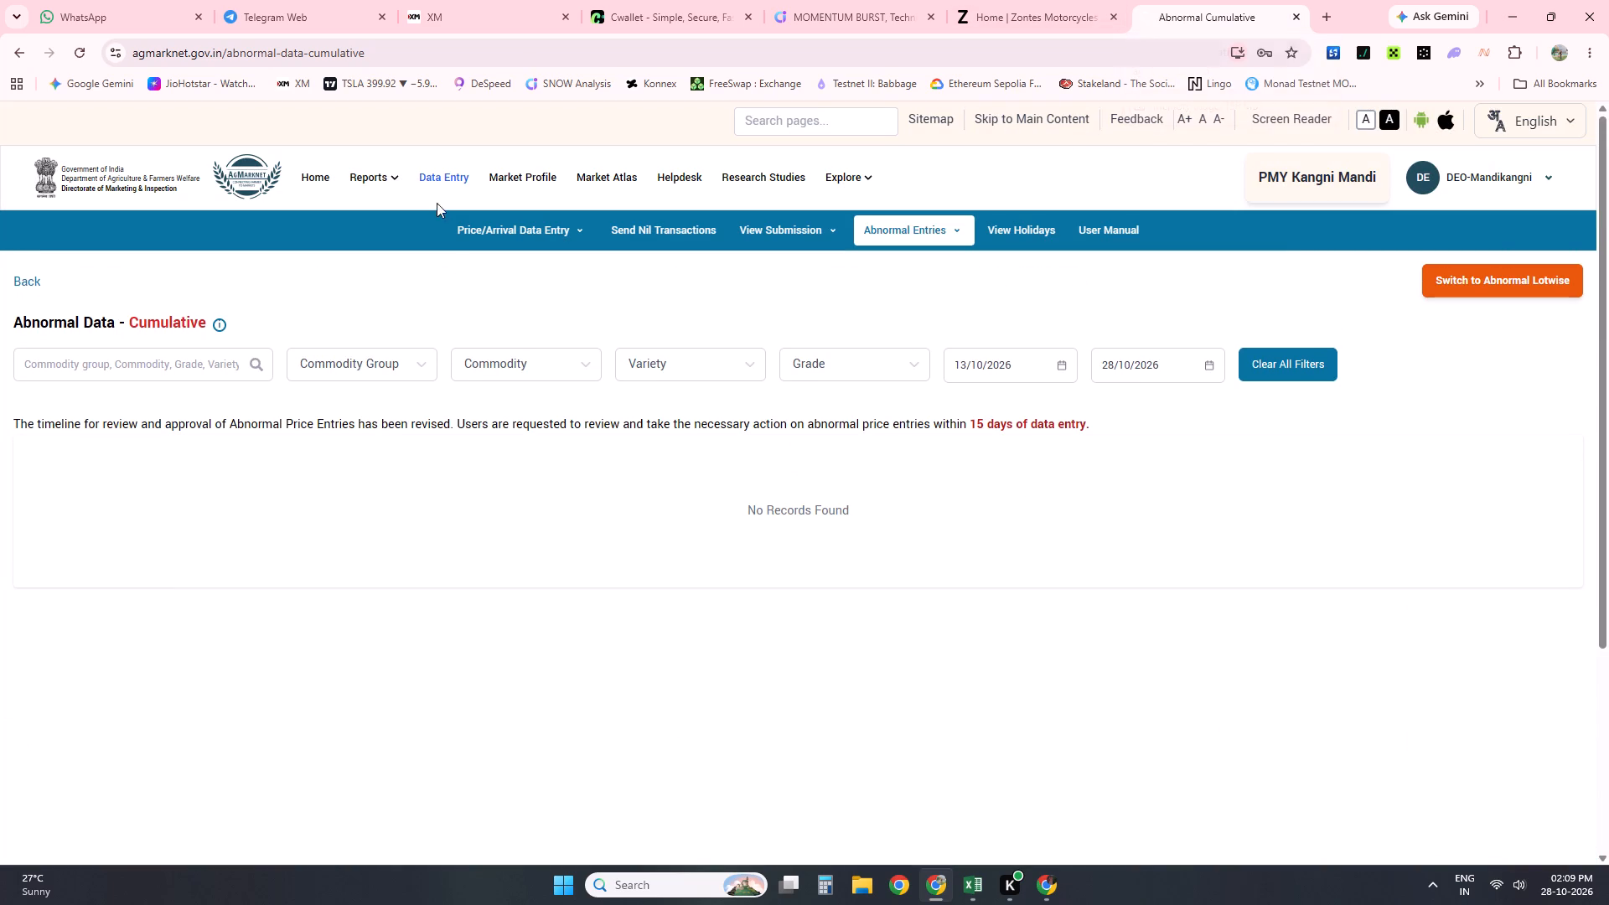
click(445, 173)
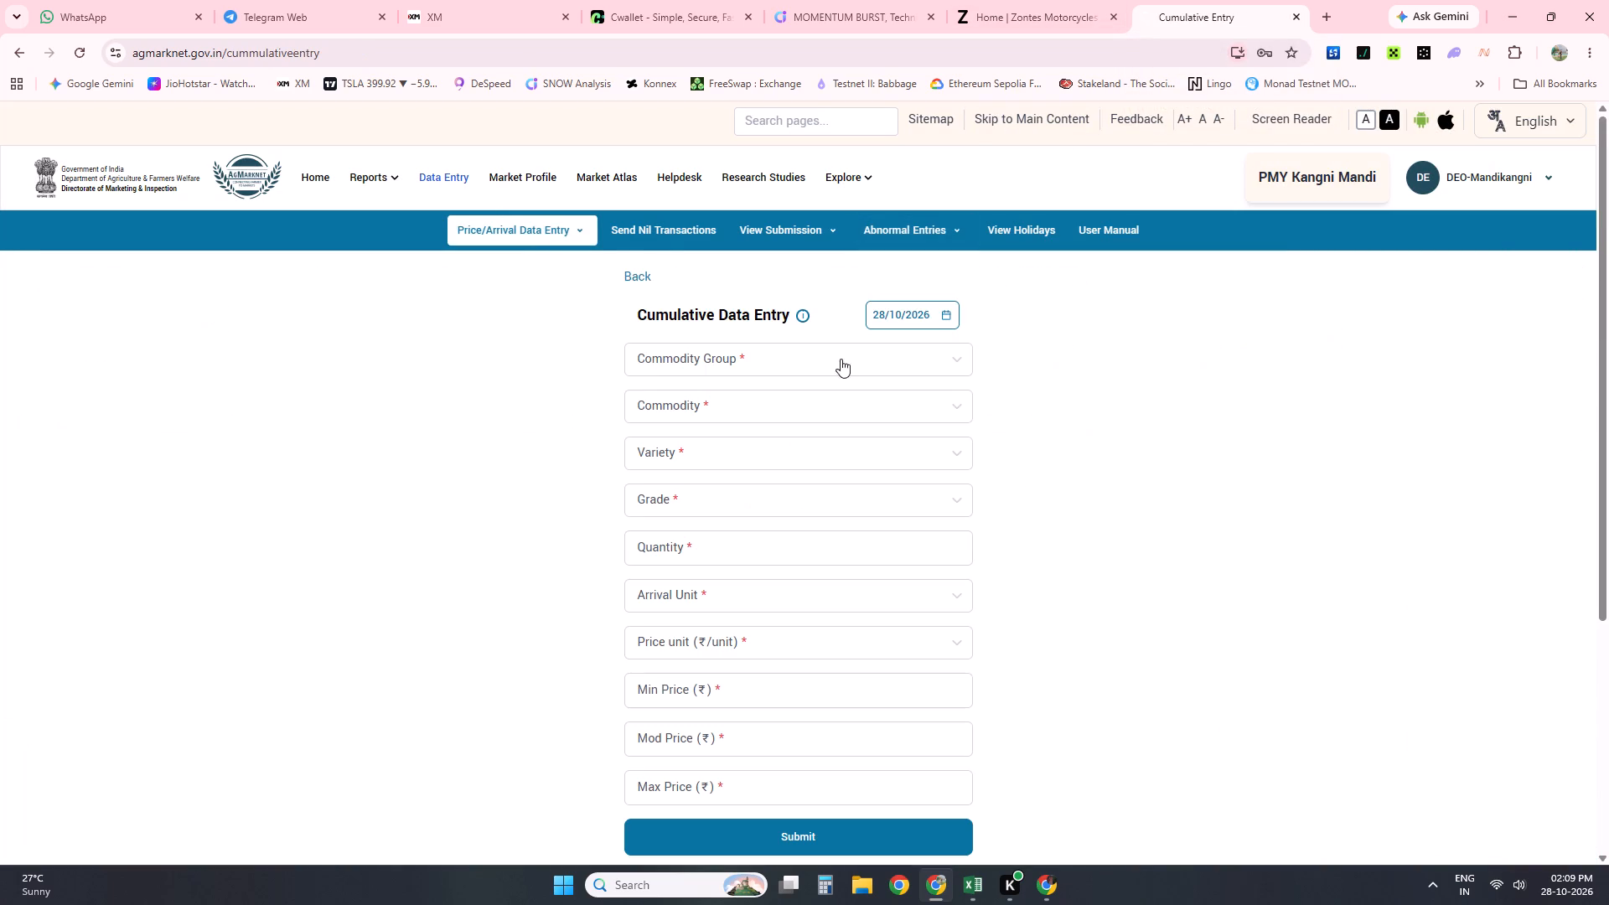
click(954, 318)
click(945, 313)
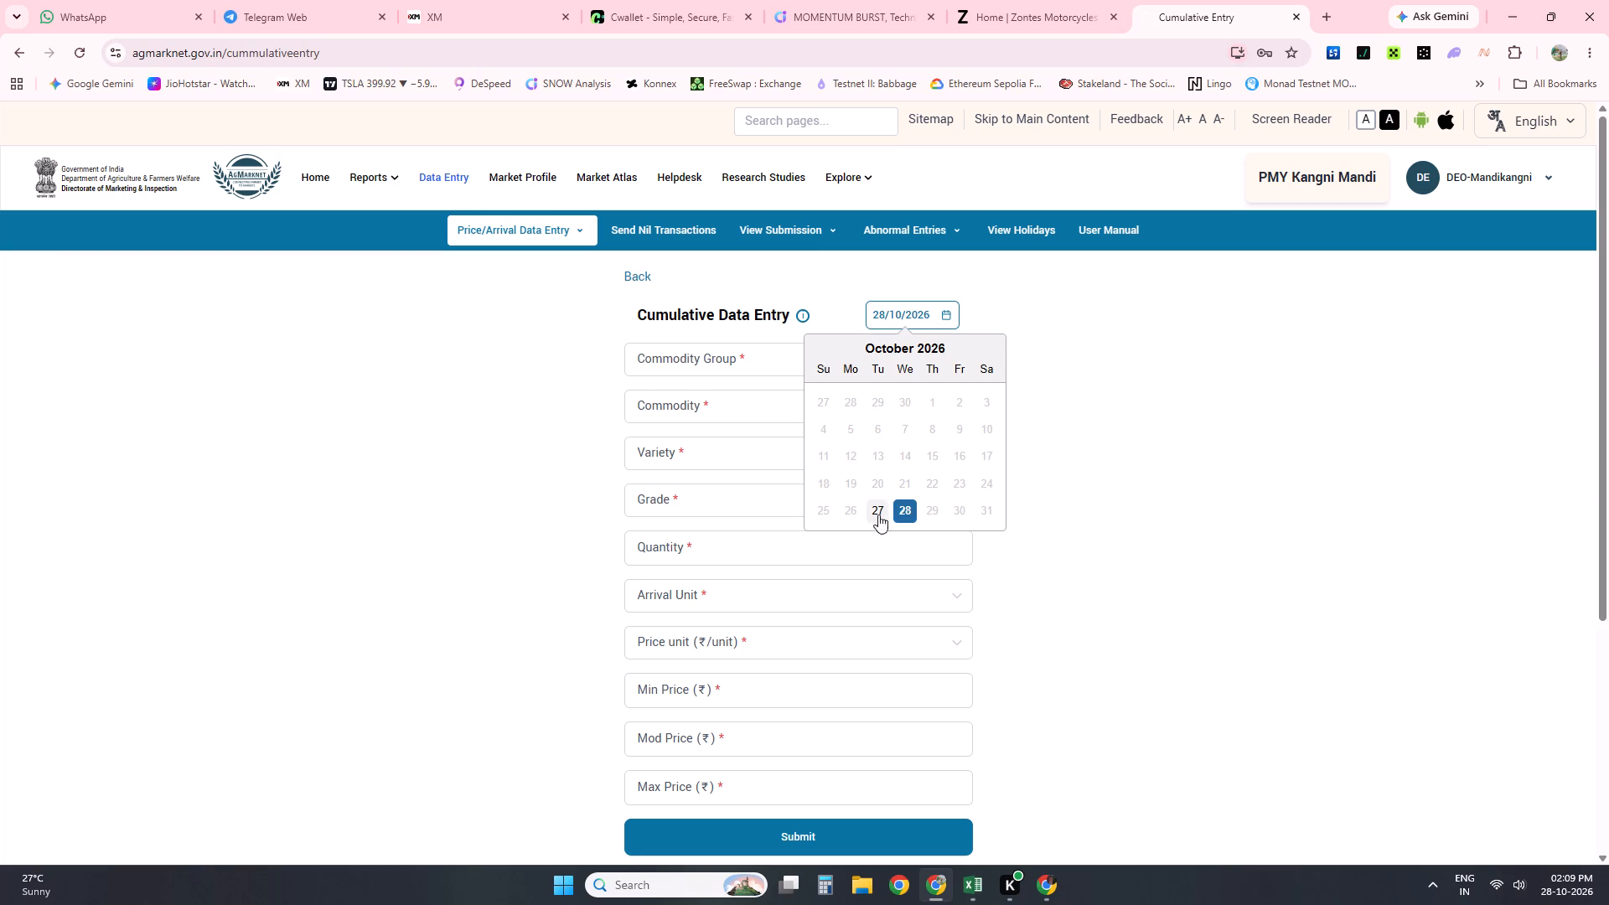
click(1223, 482)
Set the entry's commodity group to Fruits, commodity to Apple, variety to Apple and grade to Grade A.
click(733, 344)
click(679, 401)
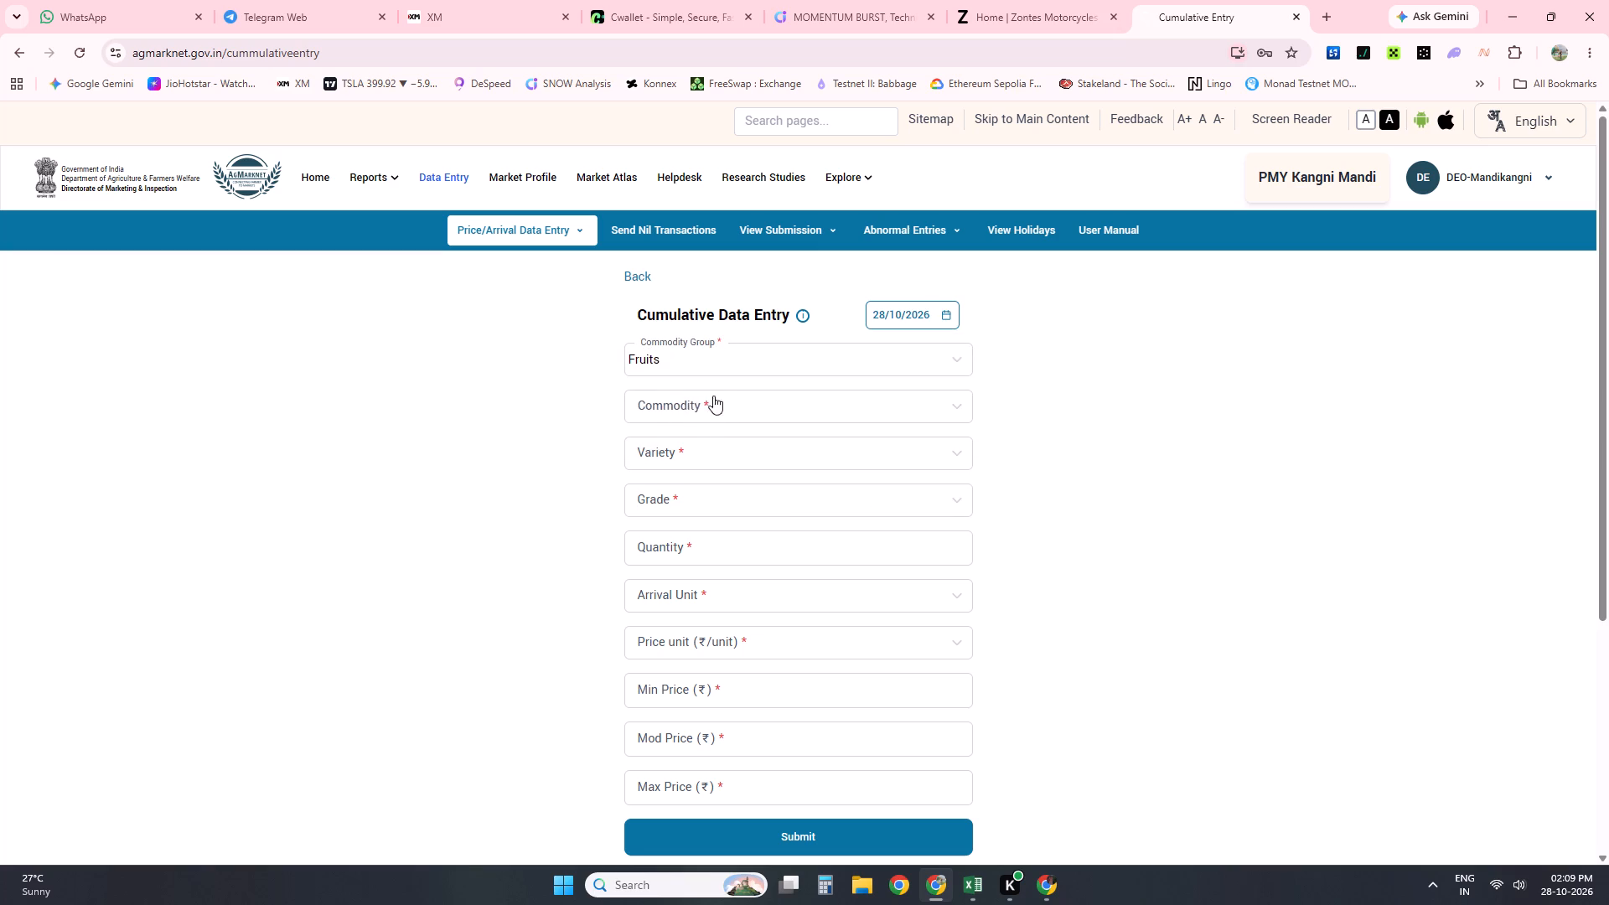
click(713, 396)
double_click(691, 447)
click(530, 483)
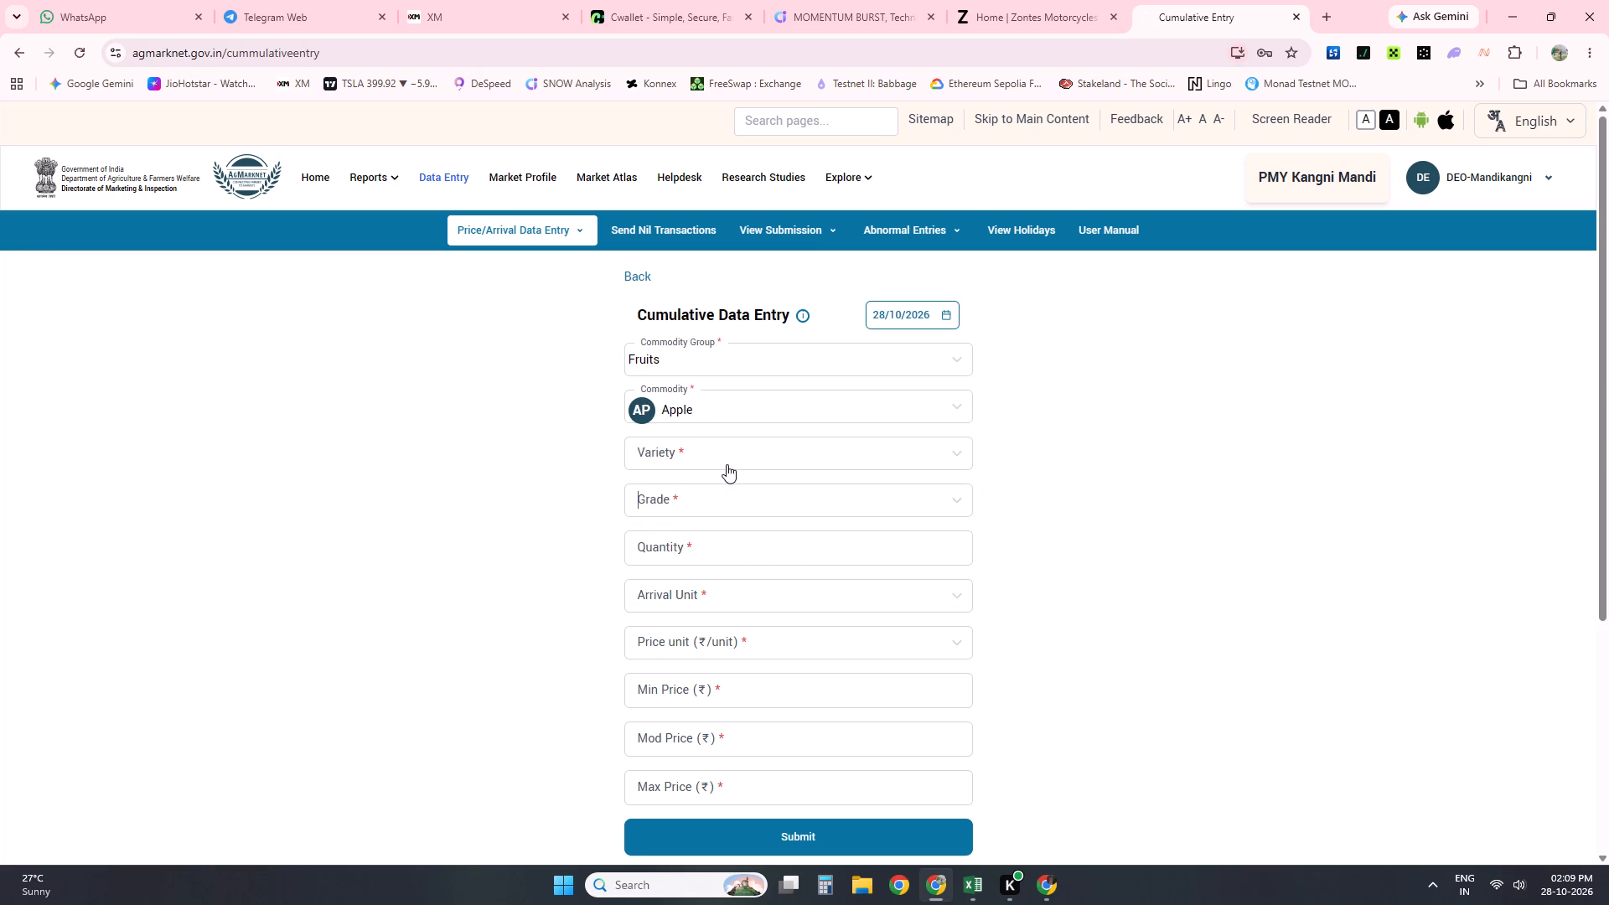
click(721, 450)
click(677, 489)
click(688, 432)
click(694, 463)
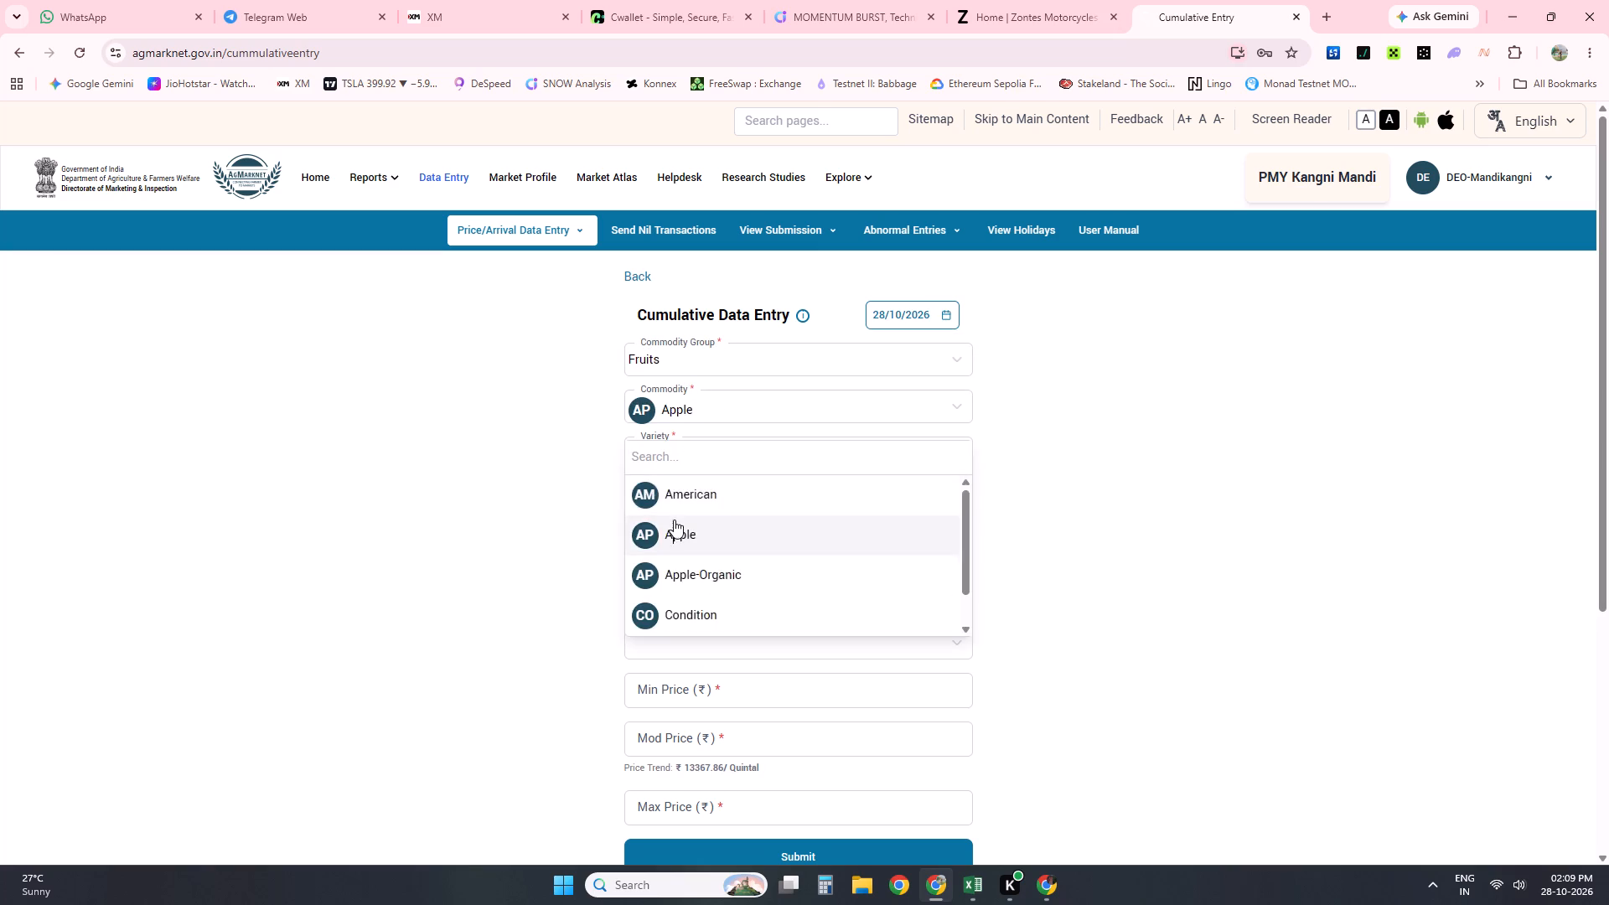
click(674, 520)
click(727, 493)
click(668, 531)
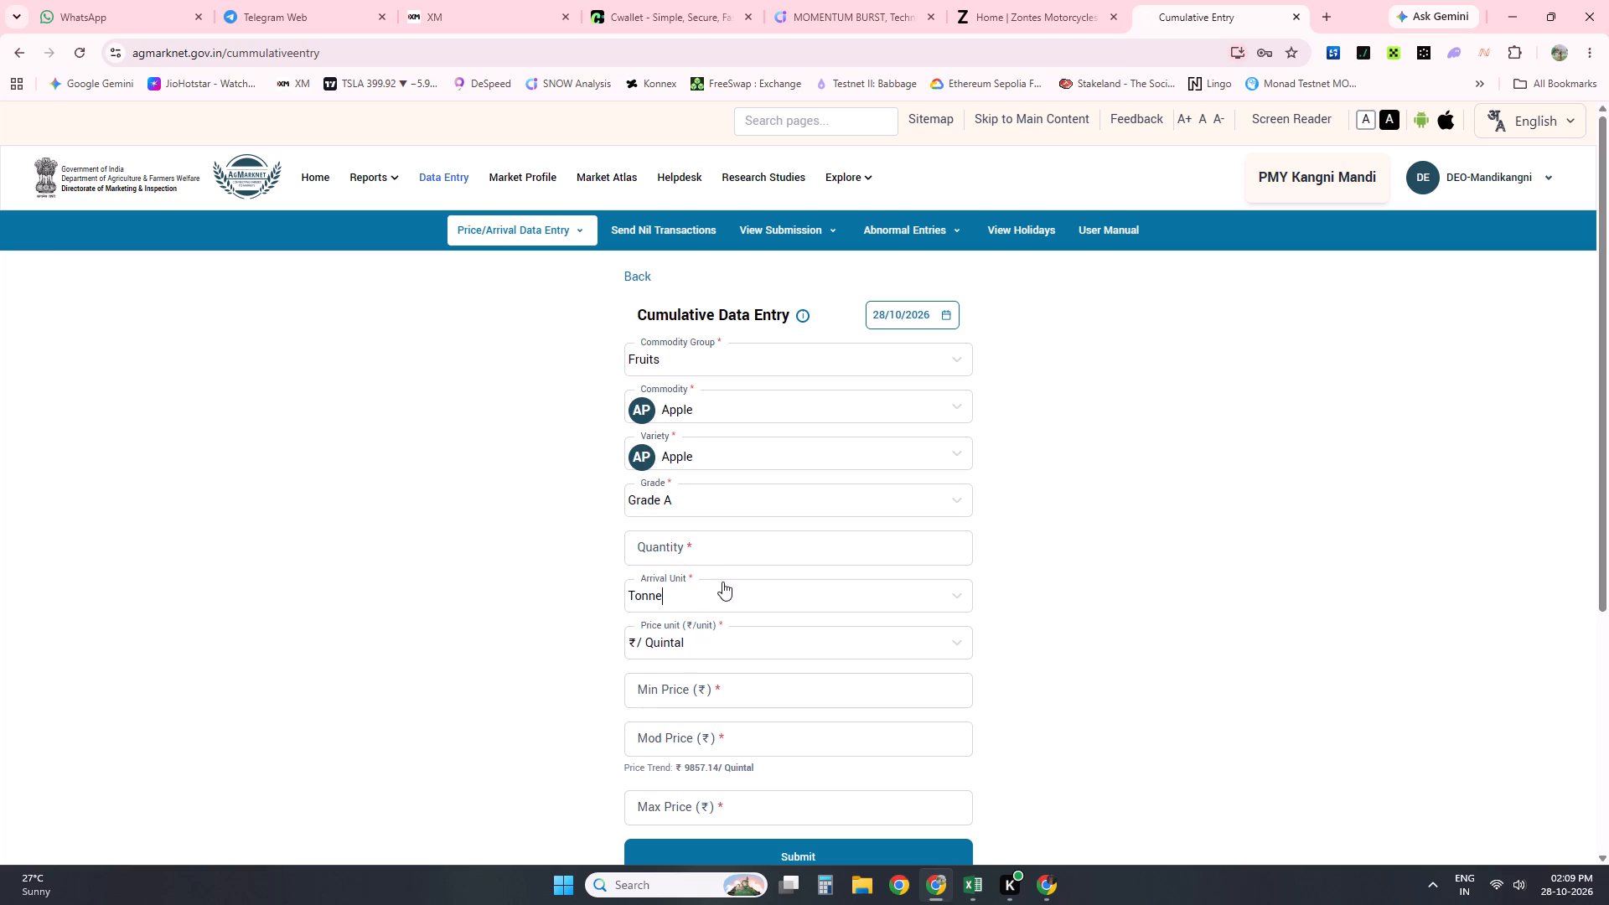
click(722, 582)
Enter quantity 1.9, minimum price 5000, modal price 8000 and maximum price 11000 for Apple, and submit the entry.
click(719, 546)
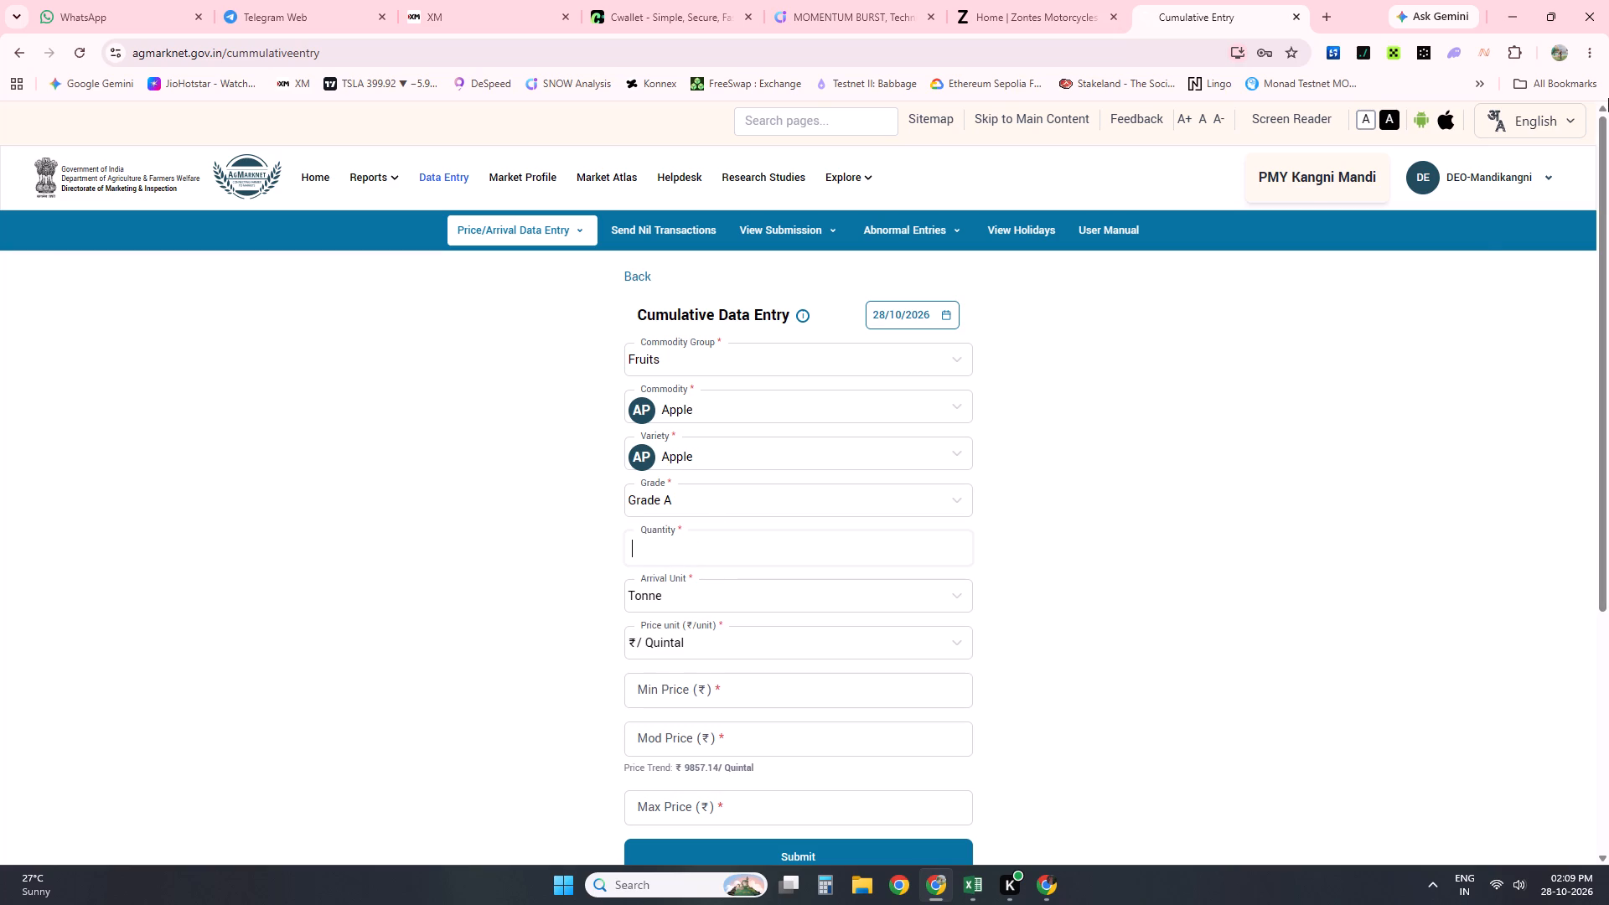
key(1)
text(.9)
key(Tab)
key(Tab)
key(Tab)
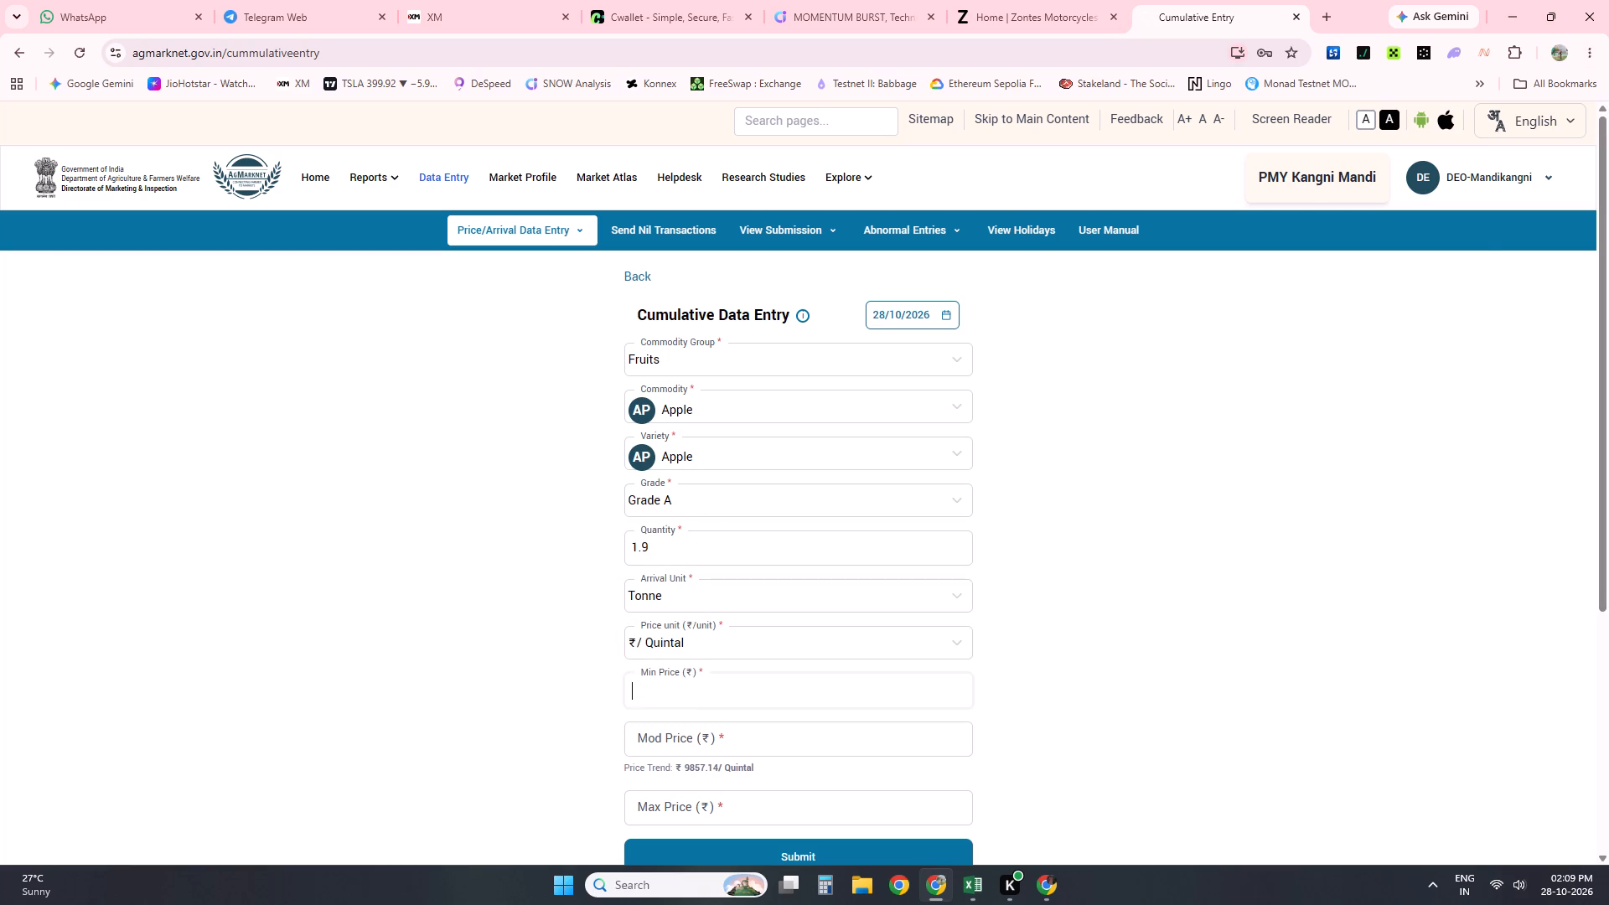
text(5000)
key(Tab)
key(8)
key(BackSpace)
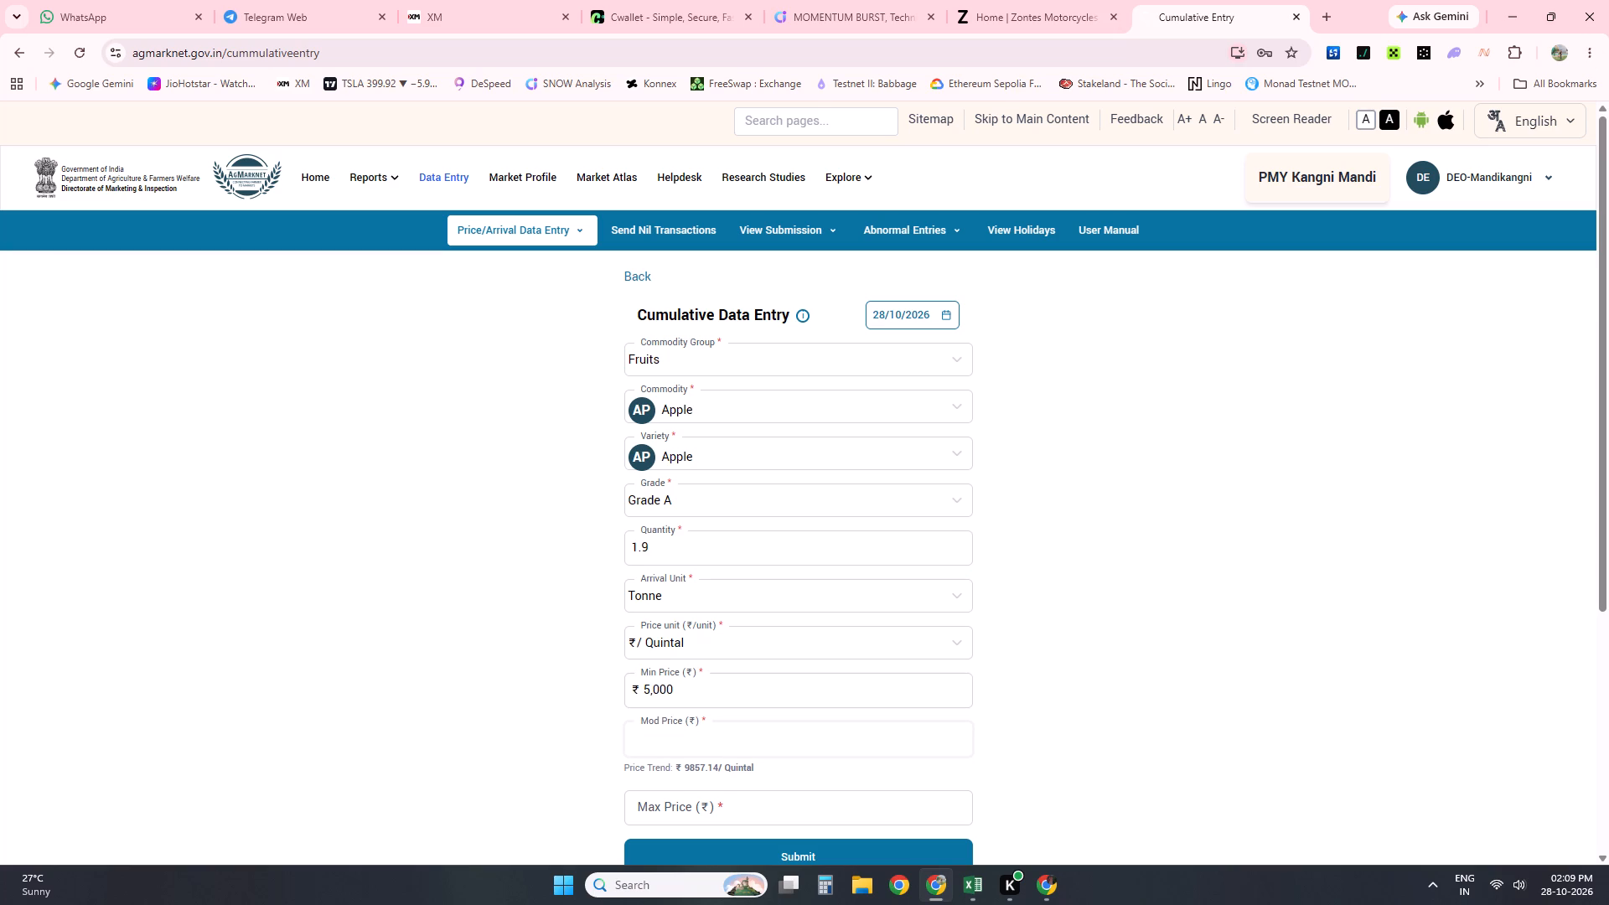
text(8000)
key(Tab)
text(11000)
key(Tab)
key(Return)
key(Tab)
key(Return)
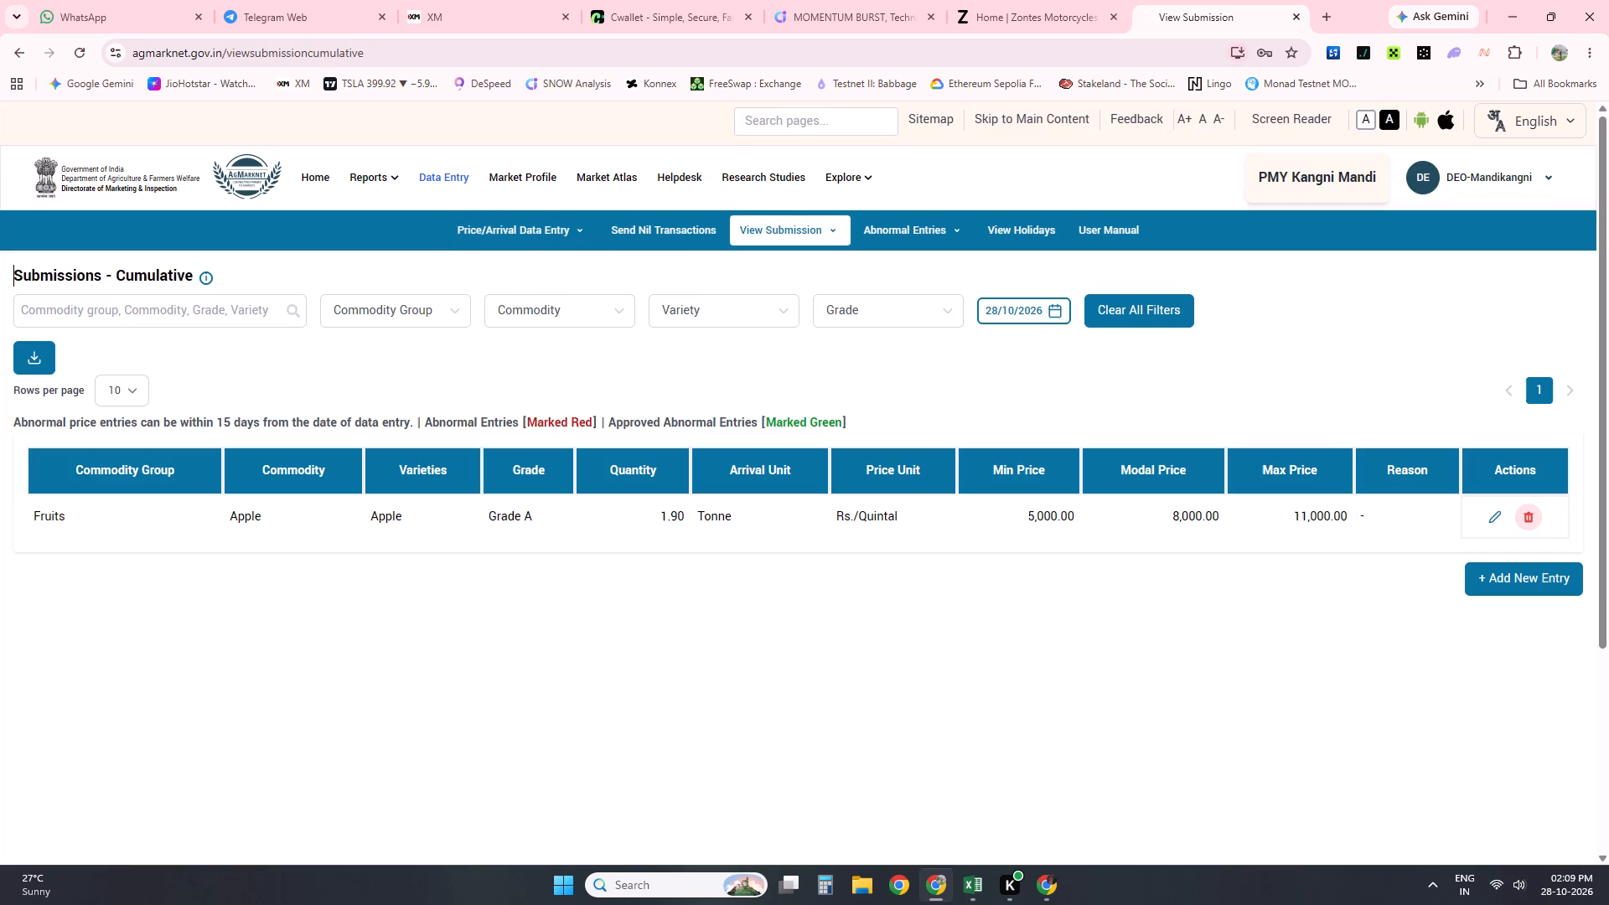
Start a new cumulative entry under Fruits with commodity Banana, variety Banana - Ripe and Grade A.
click(1544, 572)
click(808, 399)
click(738, 510)
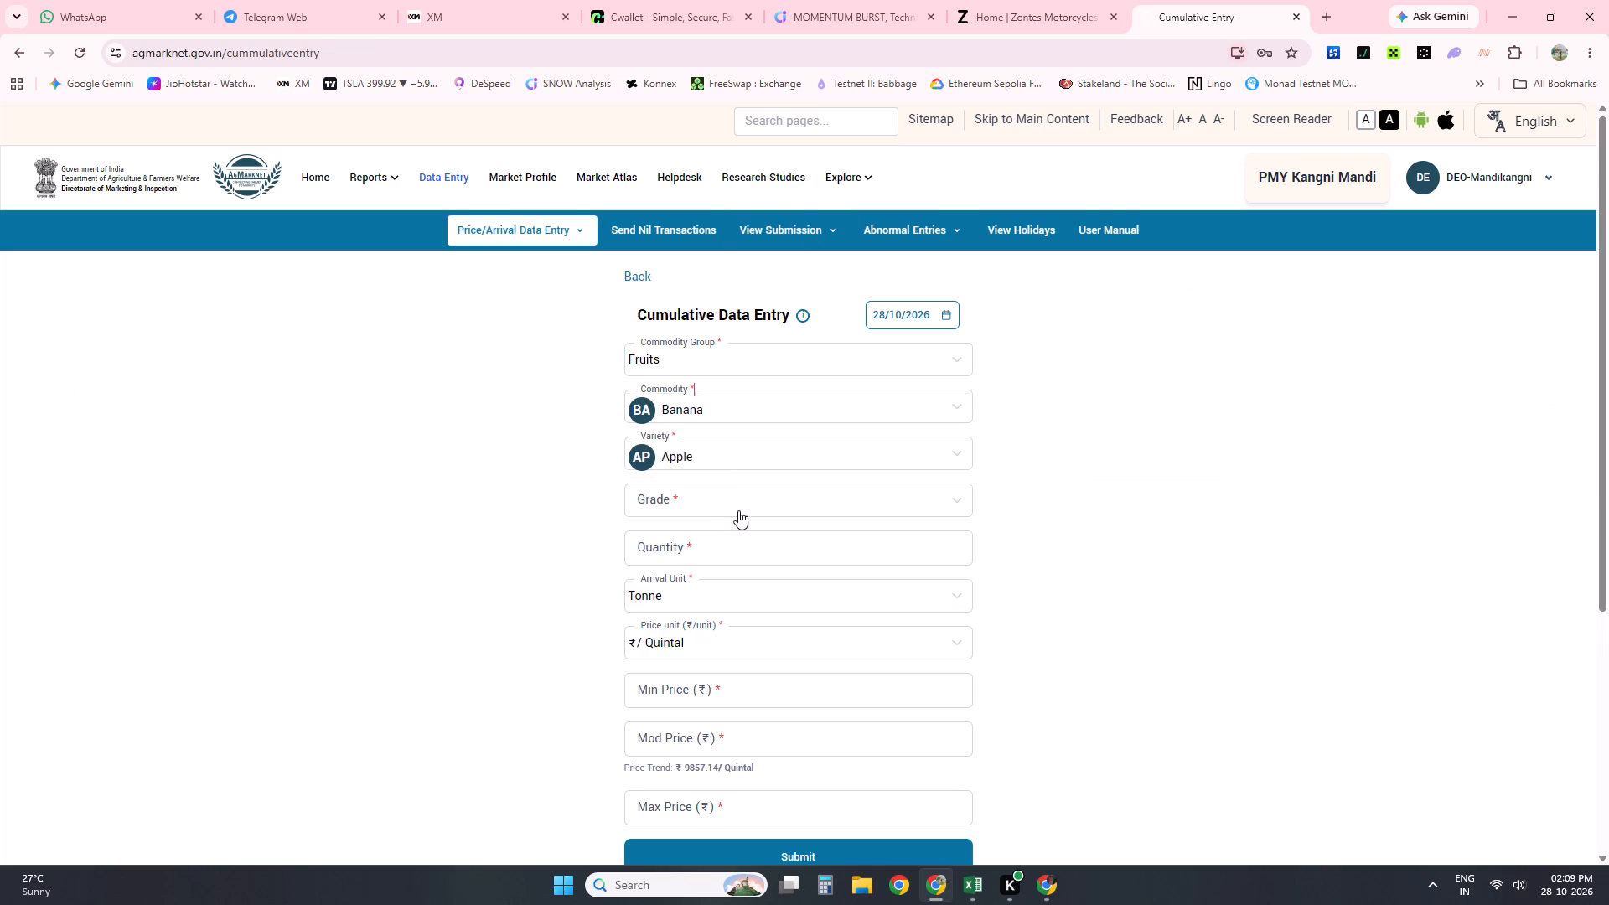
click(736, 449)
click(732, 494)
click(732, 494)
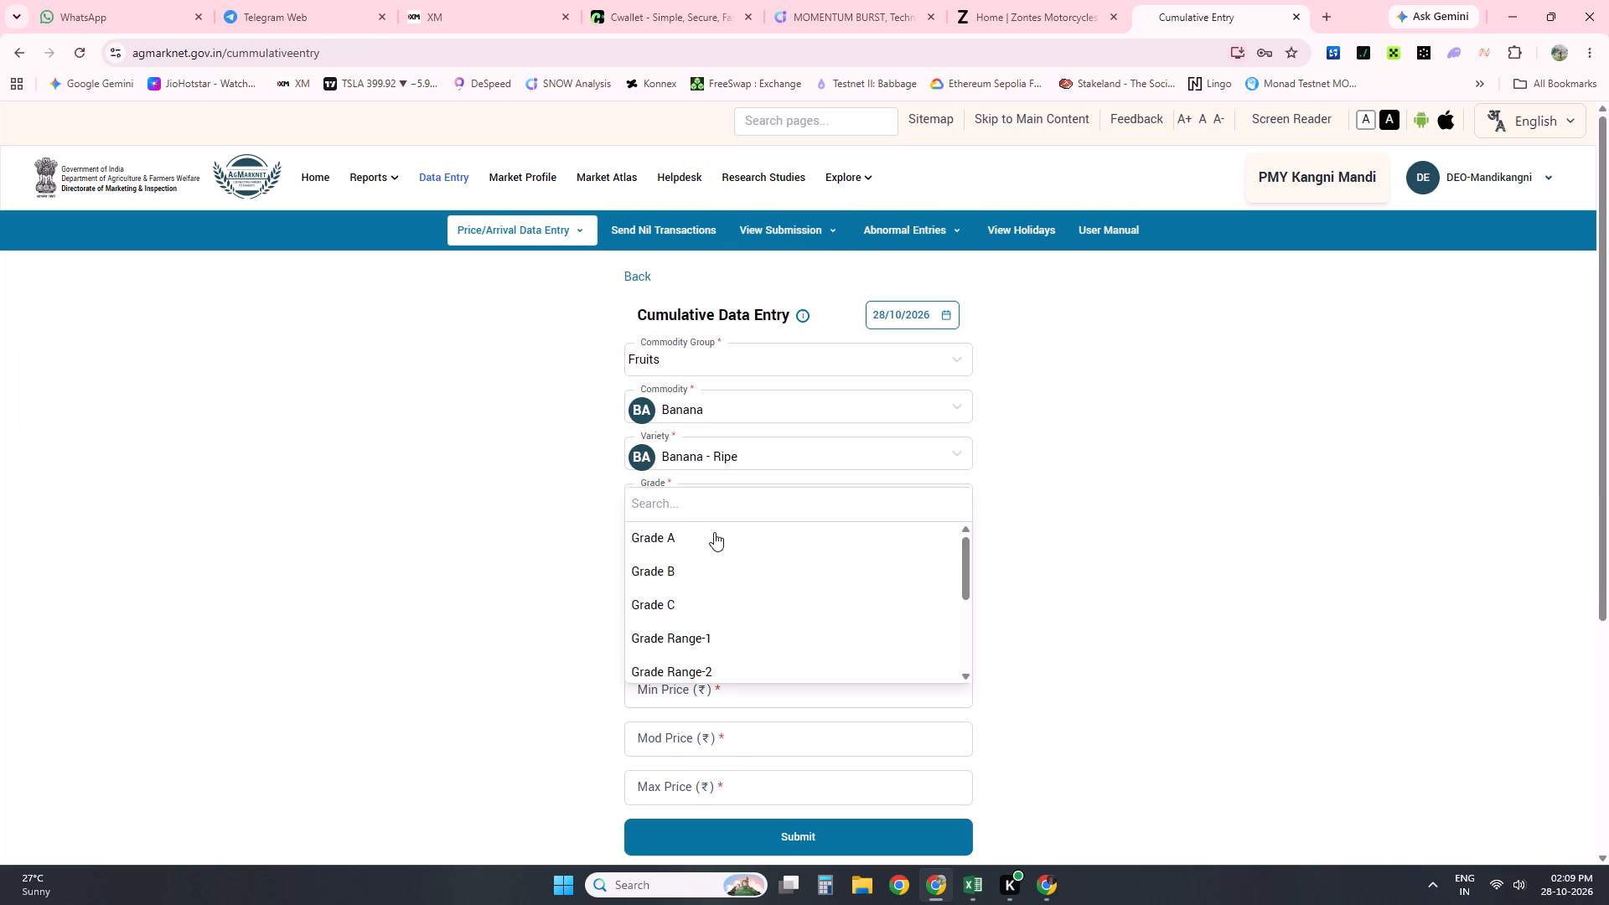
click(714, 532)
click(739, 529)
click(742, 537)
click(758, 504)
double_click(749, 541)
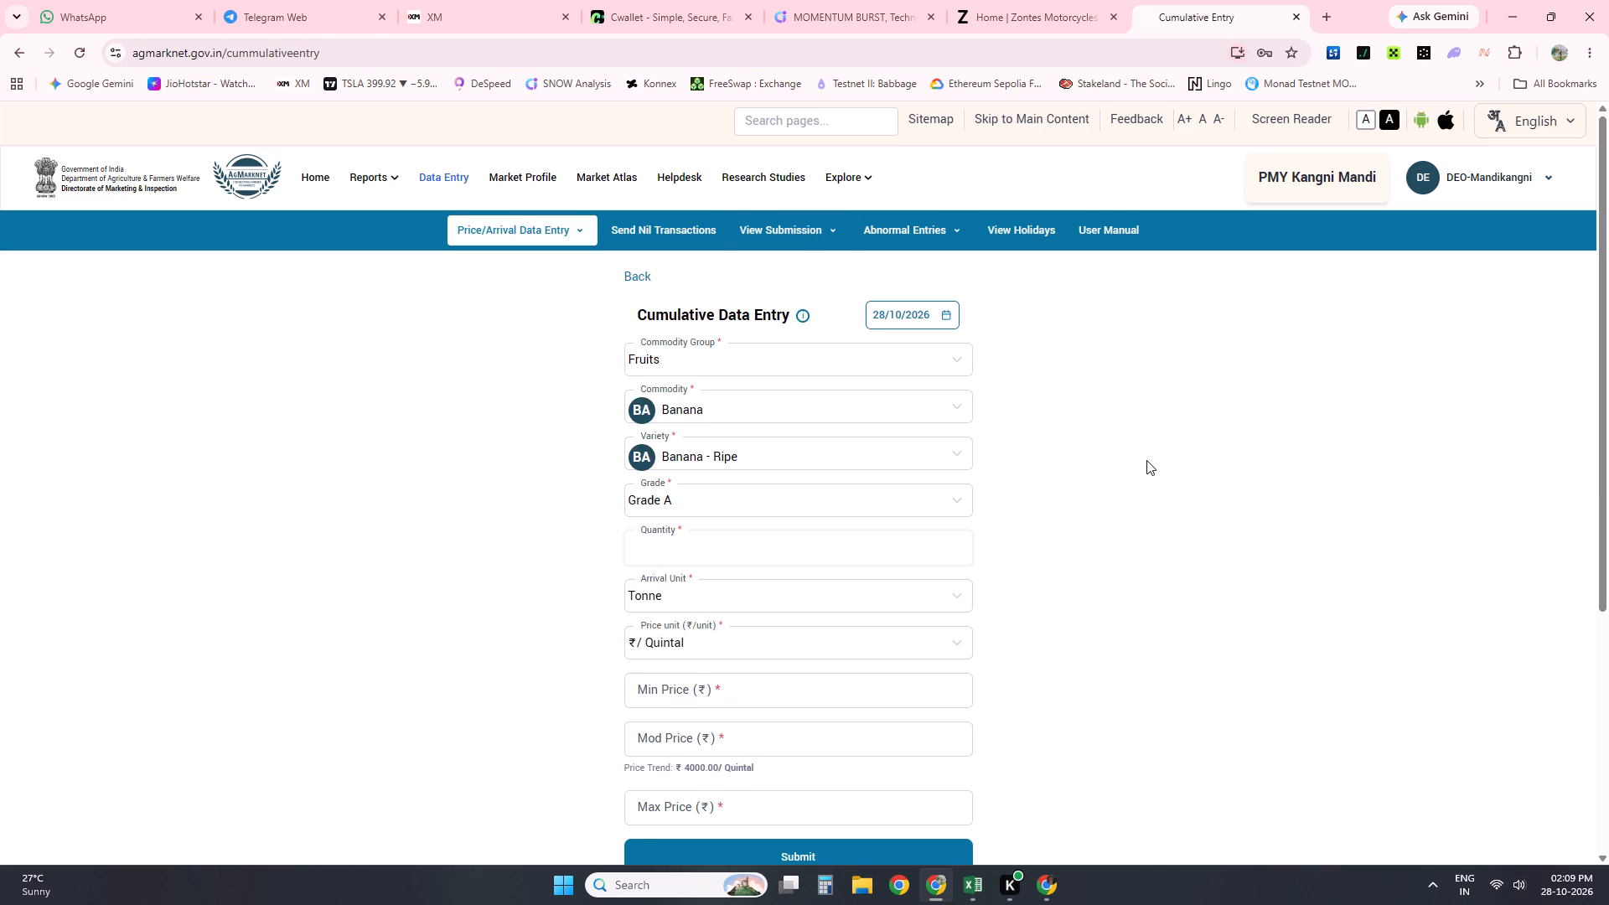
Enter quantity 3.9, minimum price 3500, modal price 4000 and maximum price 4500 for Banana, and submit the entry.
text(3.9)
key(Tab)
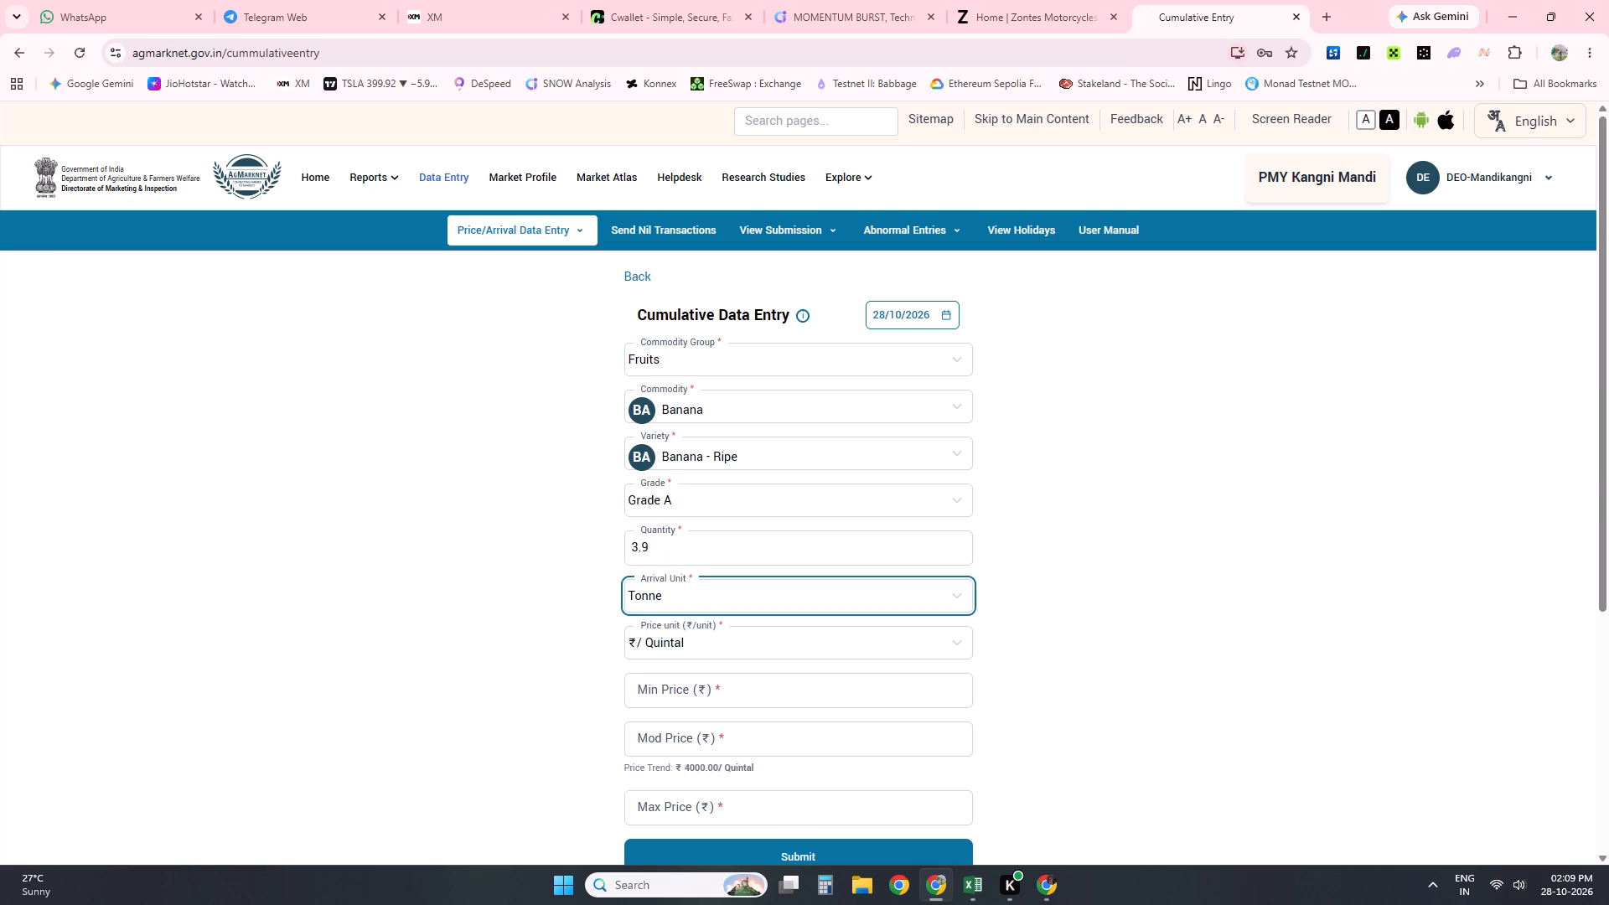
key(Tab)
key(Tab)
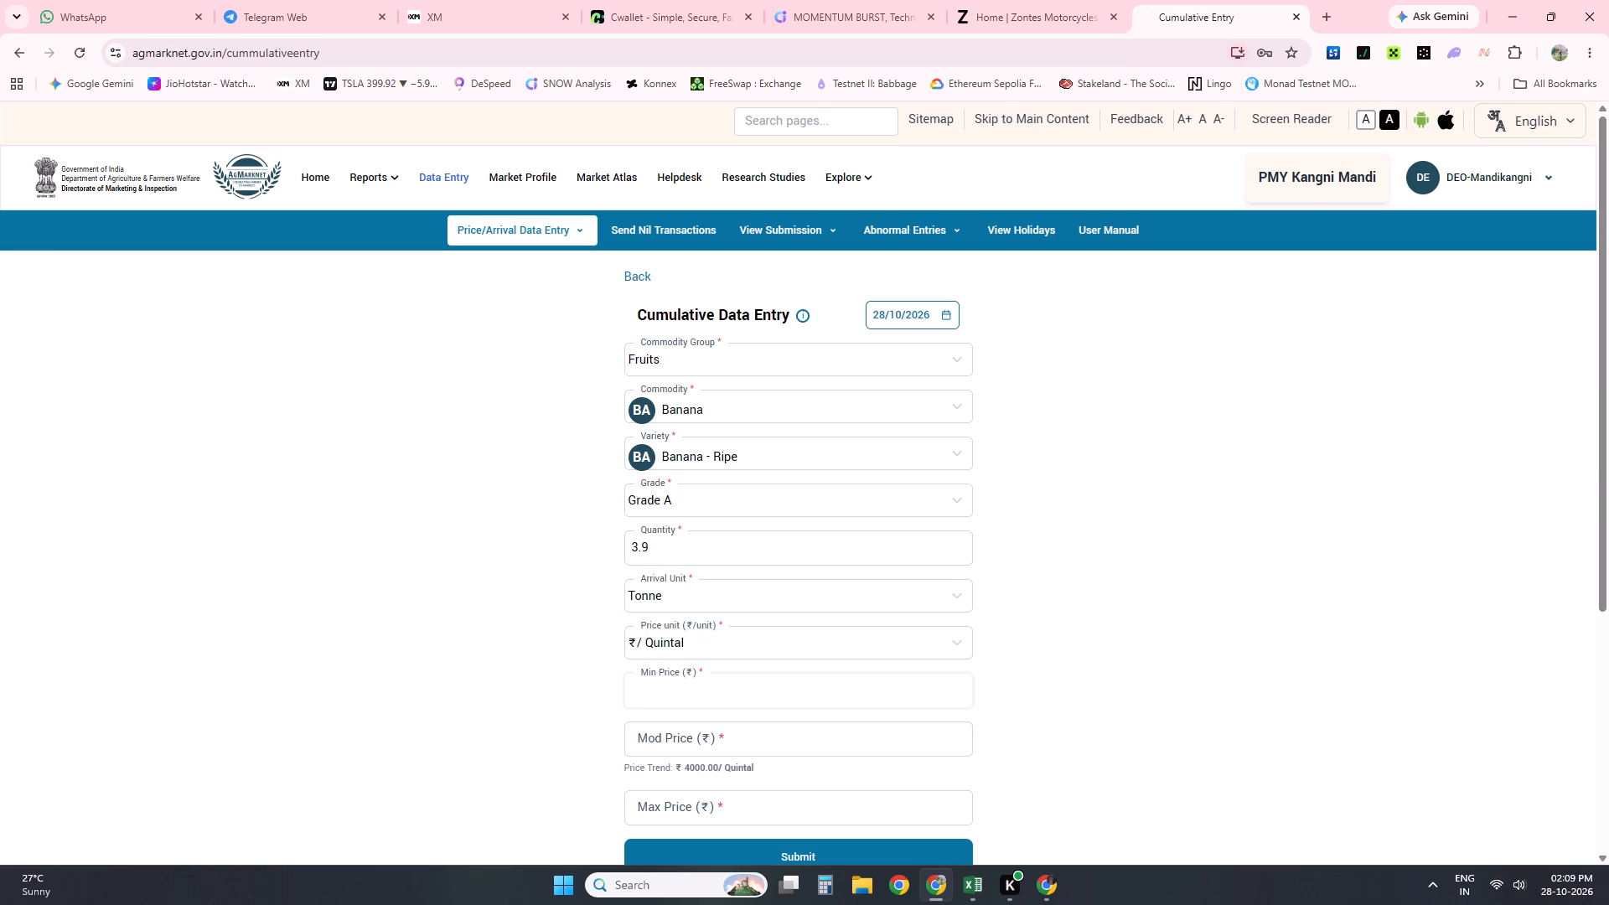
text(3500)
key(Tab)
text(4000)
key(Tab)
text(4500)
key(Tab)
key(Return)
key(Tab)
key(Return)
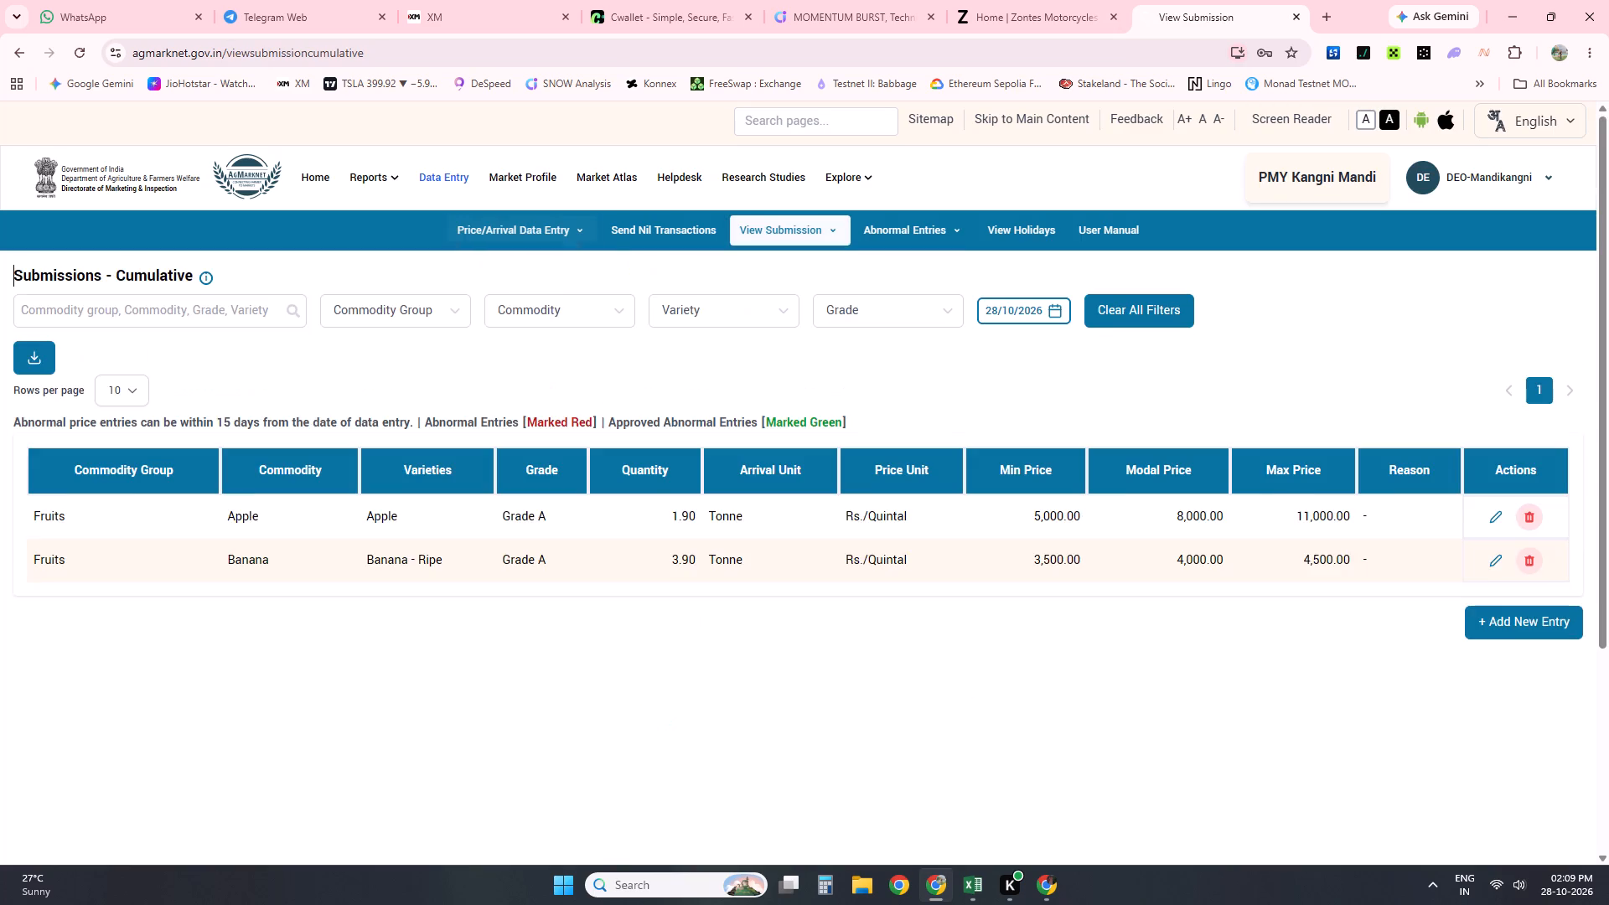
Start a new cumulative entry under Fruits with commodity Guava, variety Guava and Grade A.
scroll(1146, 460, down, 5)
click(1493, 330)
click(710, 405)
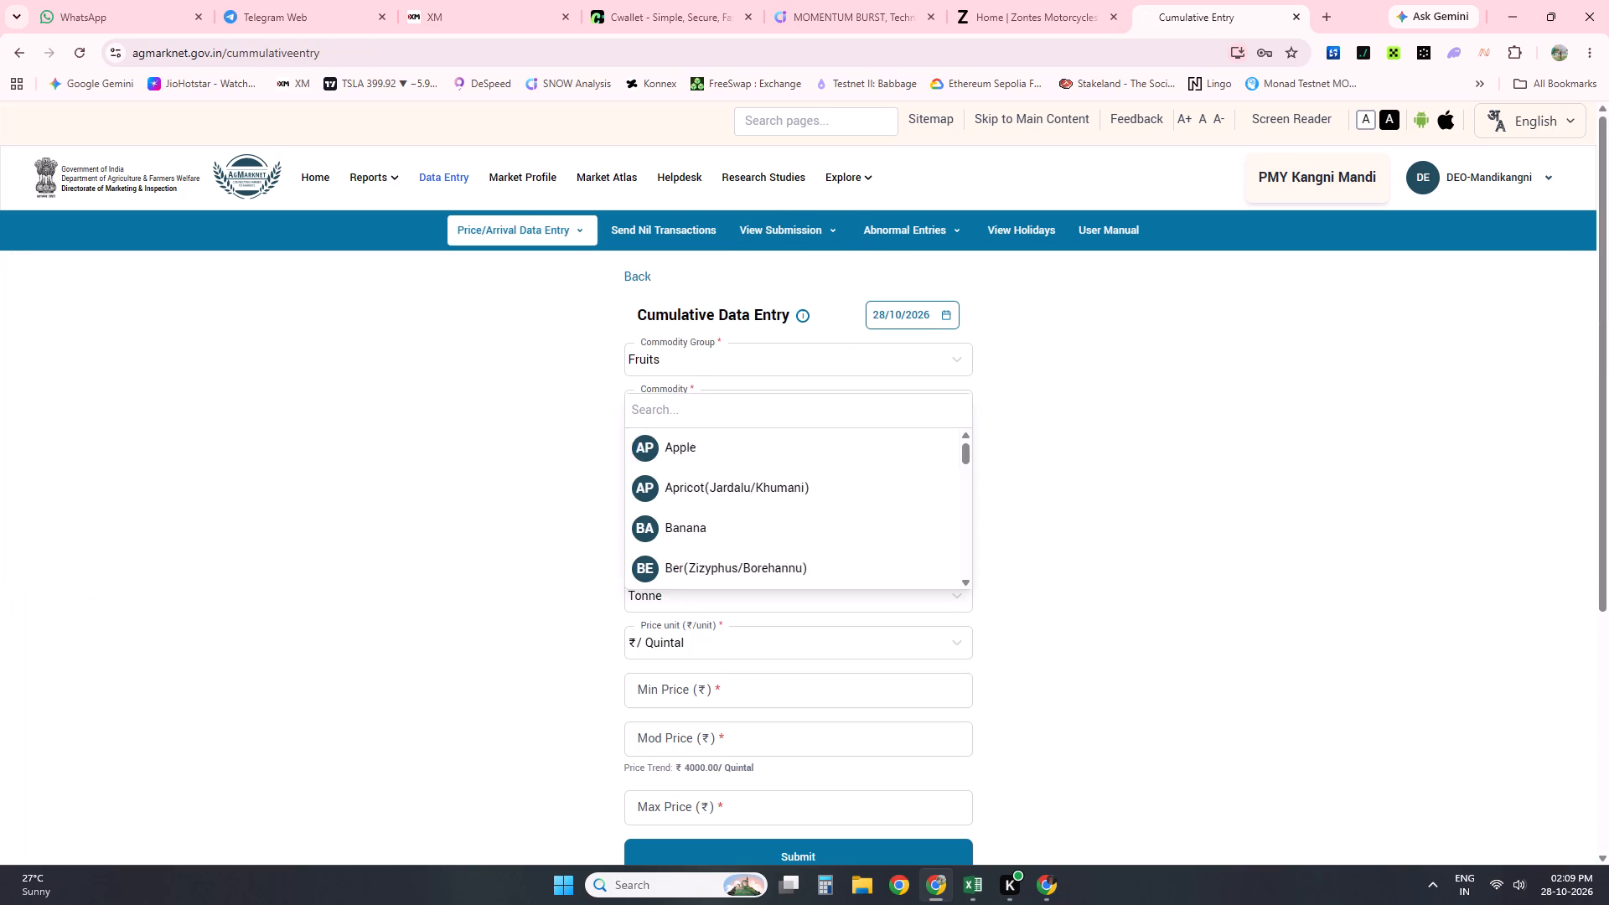
scroll(674, 603, down, 1)
scroll(706, 457, down, 2)
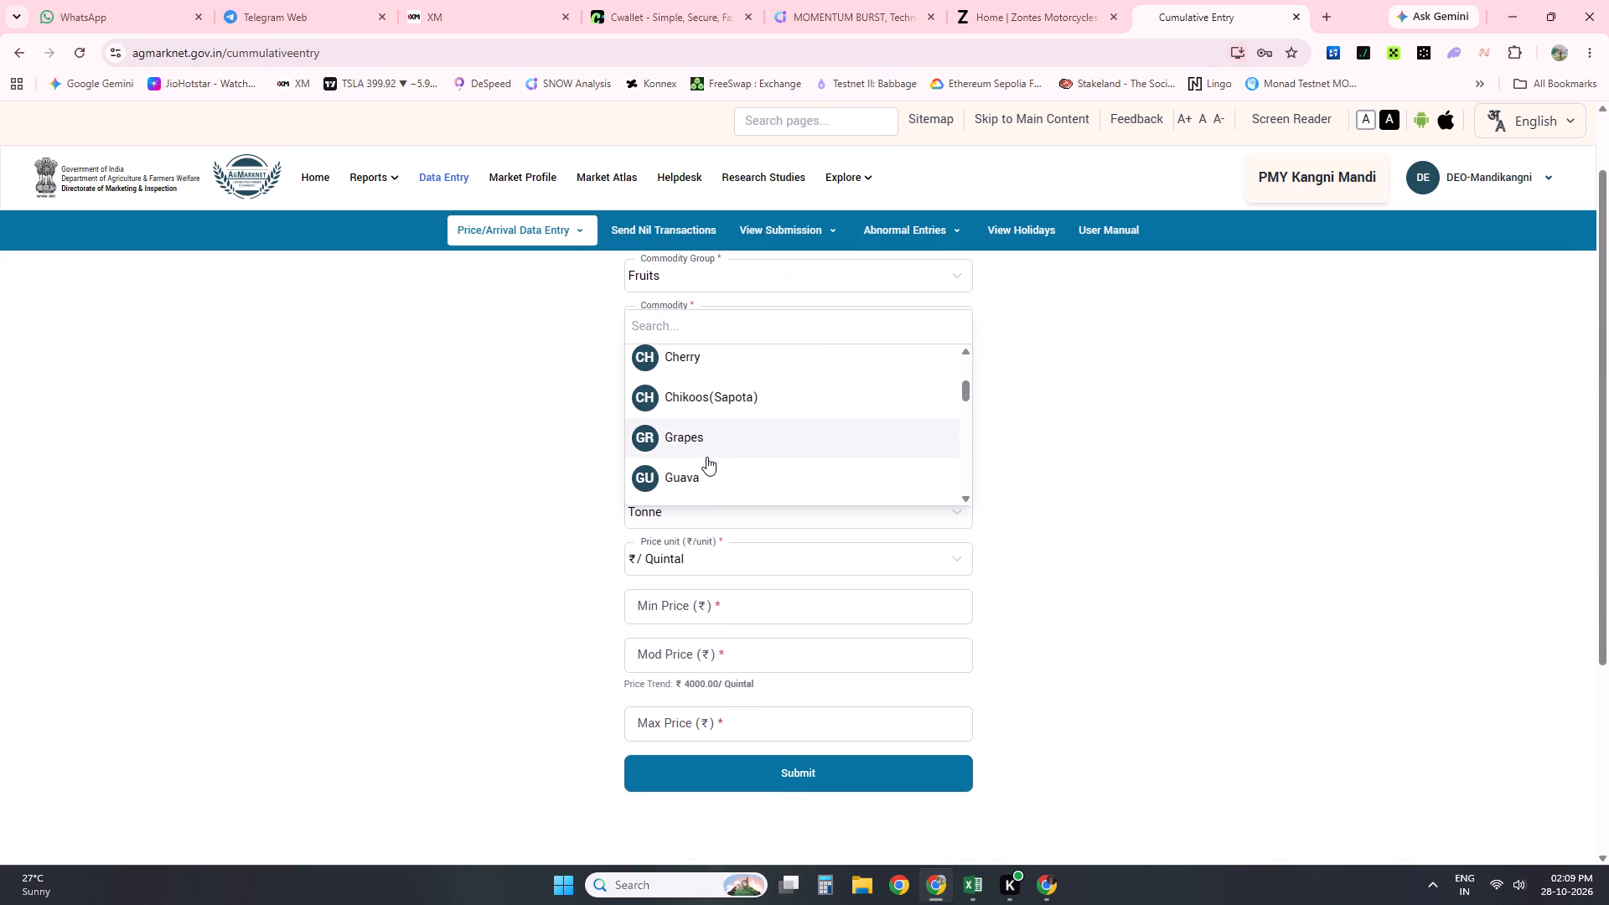
click(711, 473)
click(703, 419)
click(697, 375)
click(706, 409)
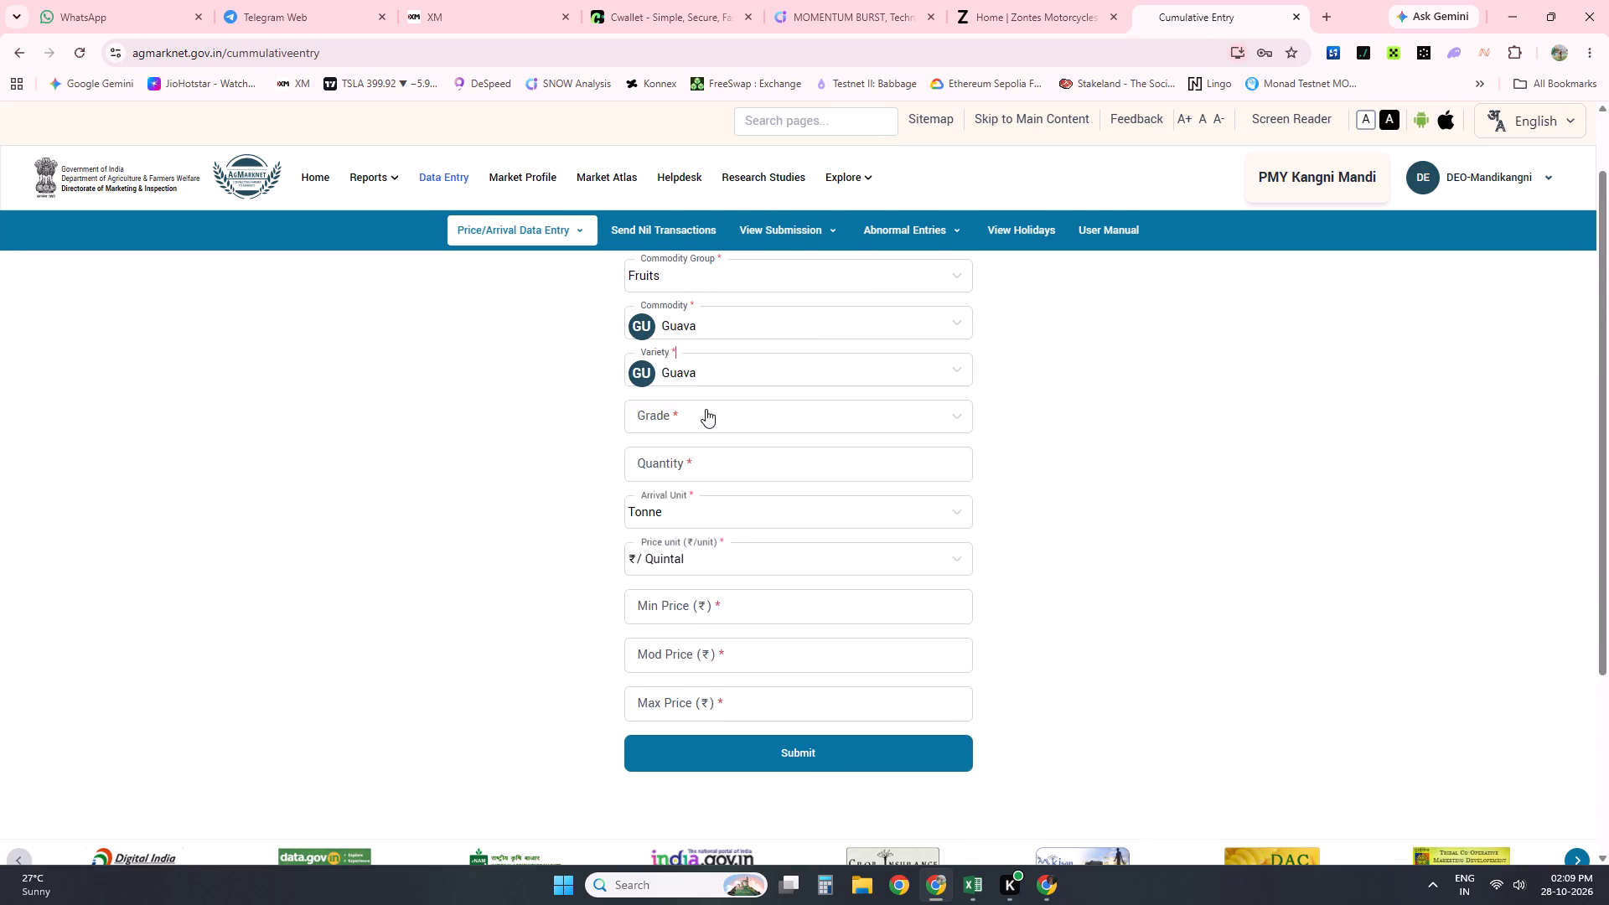
click(706, 419)
click(706, 448)
click(706, 457)
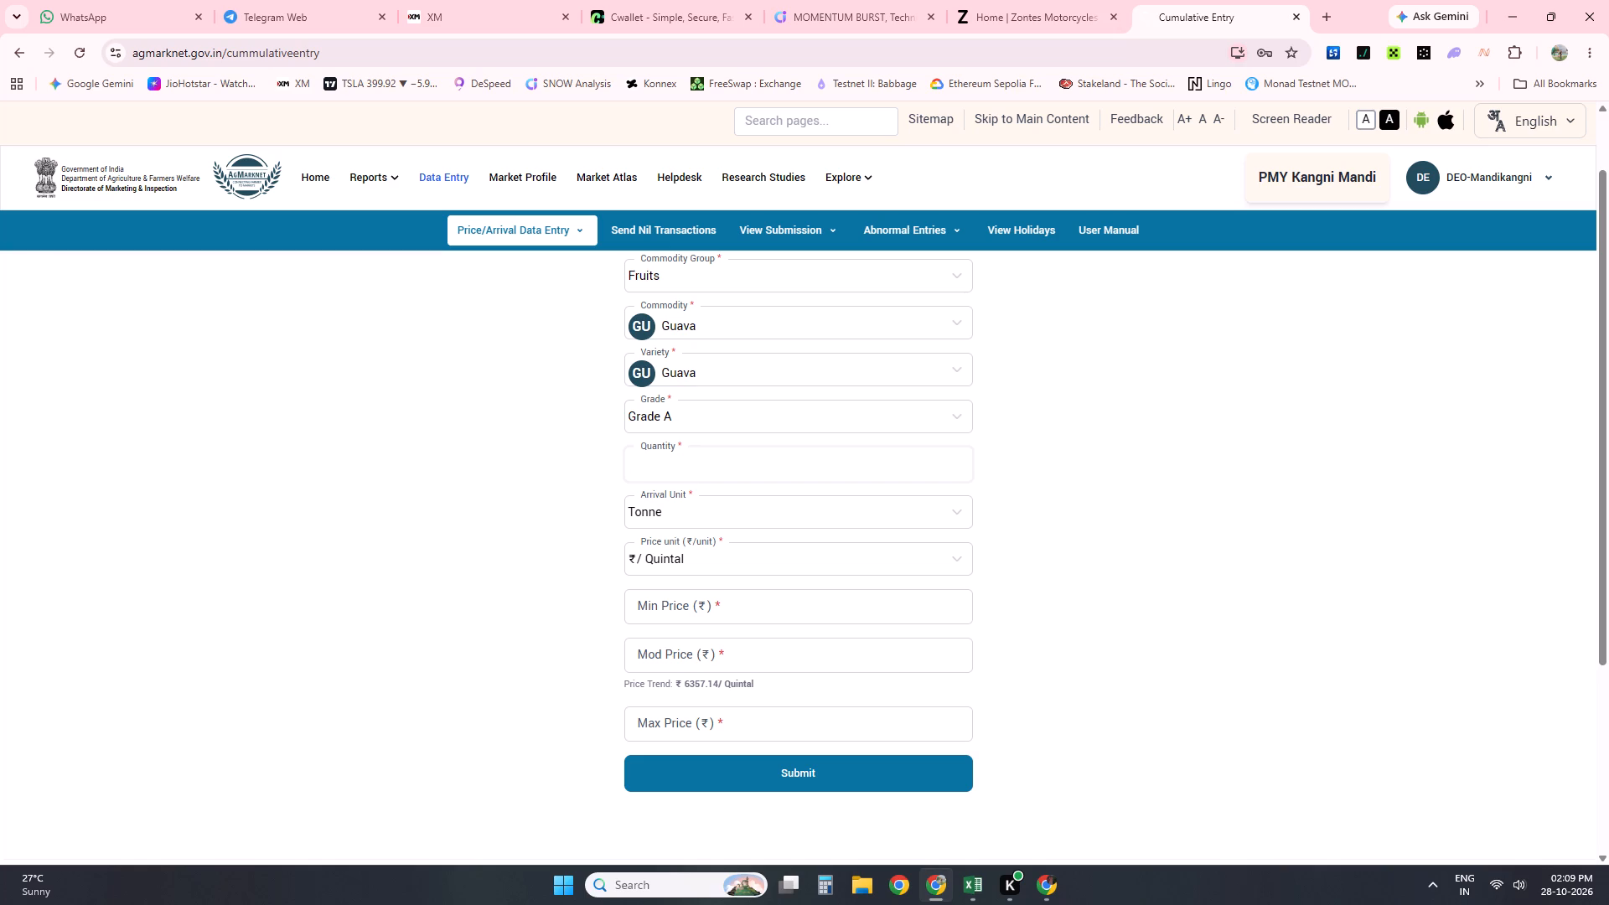
Enter quantity 0.8, minimum price 2100, modal price 6000 and maximum price 9000 for Guava, and submit the entry.
text(0.8)
key(Tab)
key(Tab)
key(Tab)
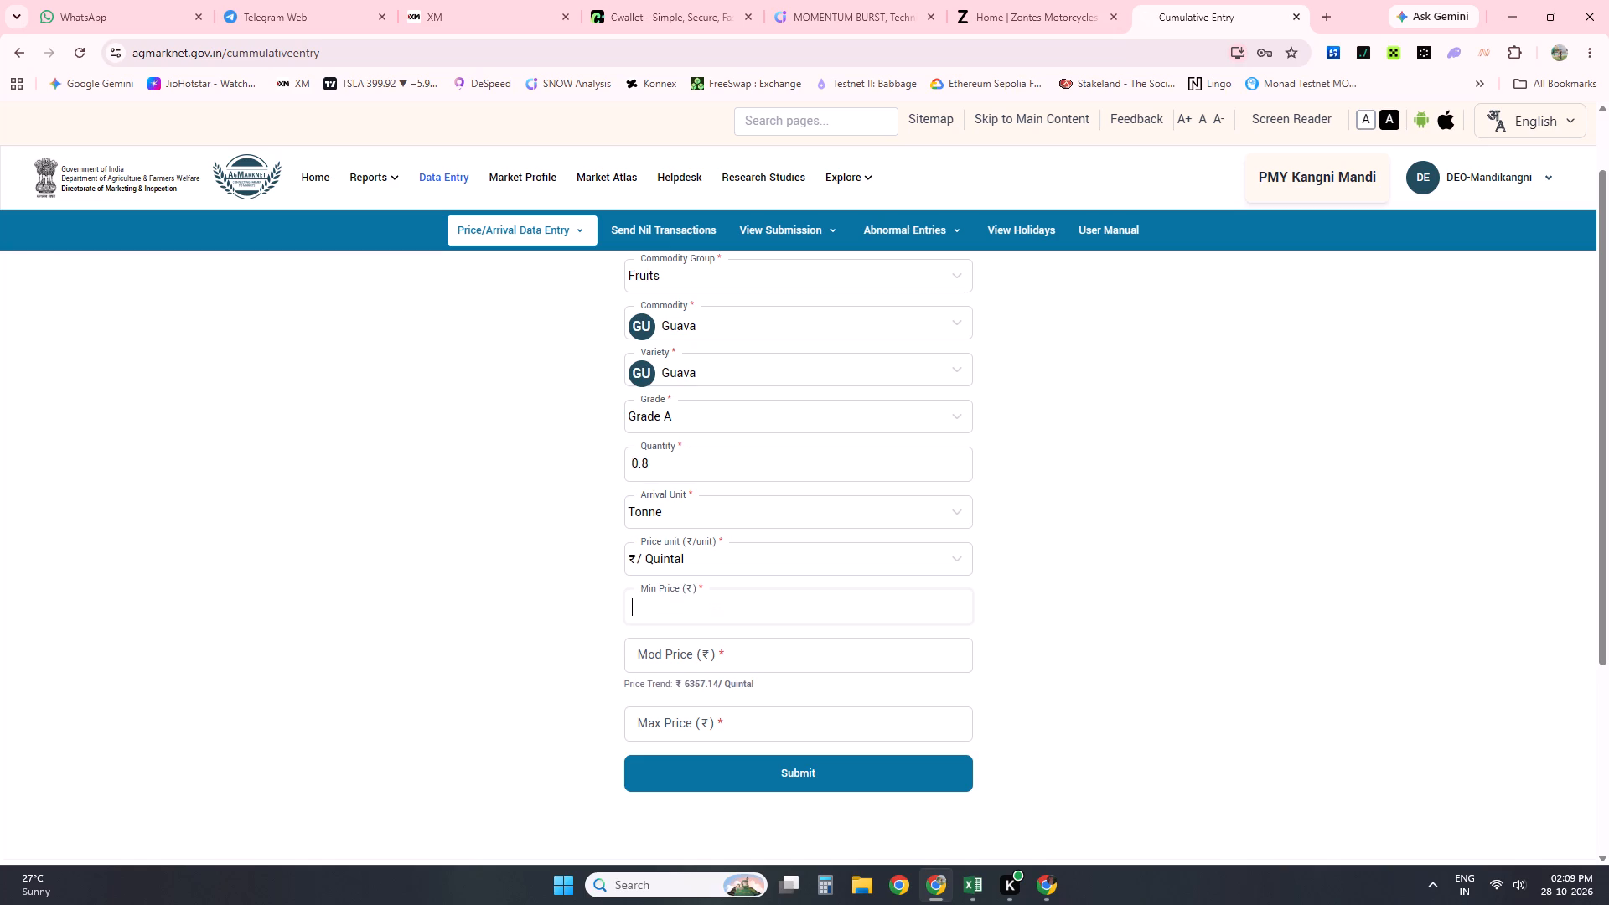
text(2100)
key(Tab)
text(56)
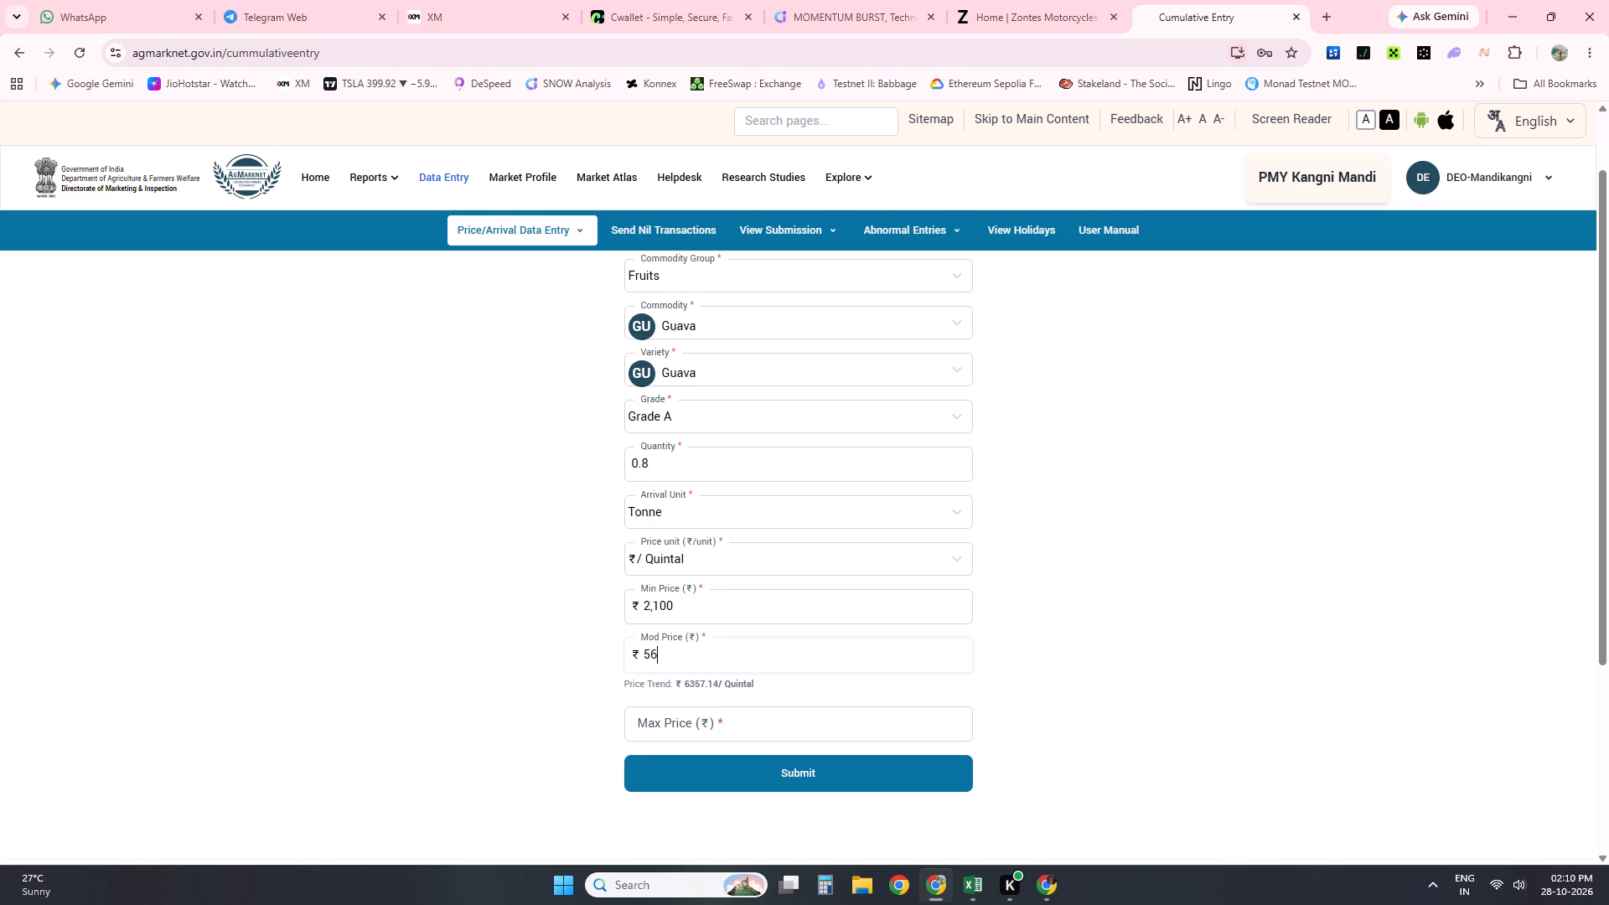
key(BackSpace)
key(BackSpace)
text(6000)
key(Tab)
key(9)
text(000)
key(Tab)
key(Return)
key(Tab)
key(Return)
Start a new cumulative entry under Fruits with commodity Orange, variety Orange and Grade A.
scroll(1171, 661, down, 4)
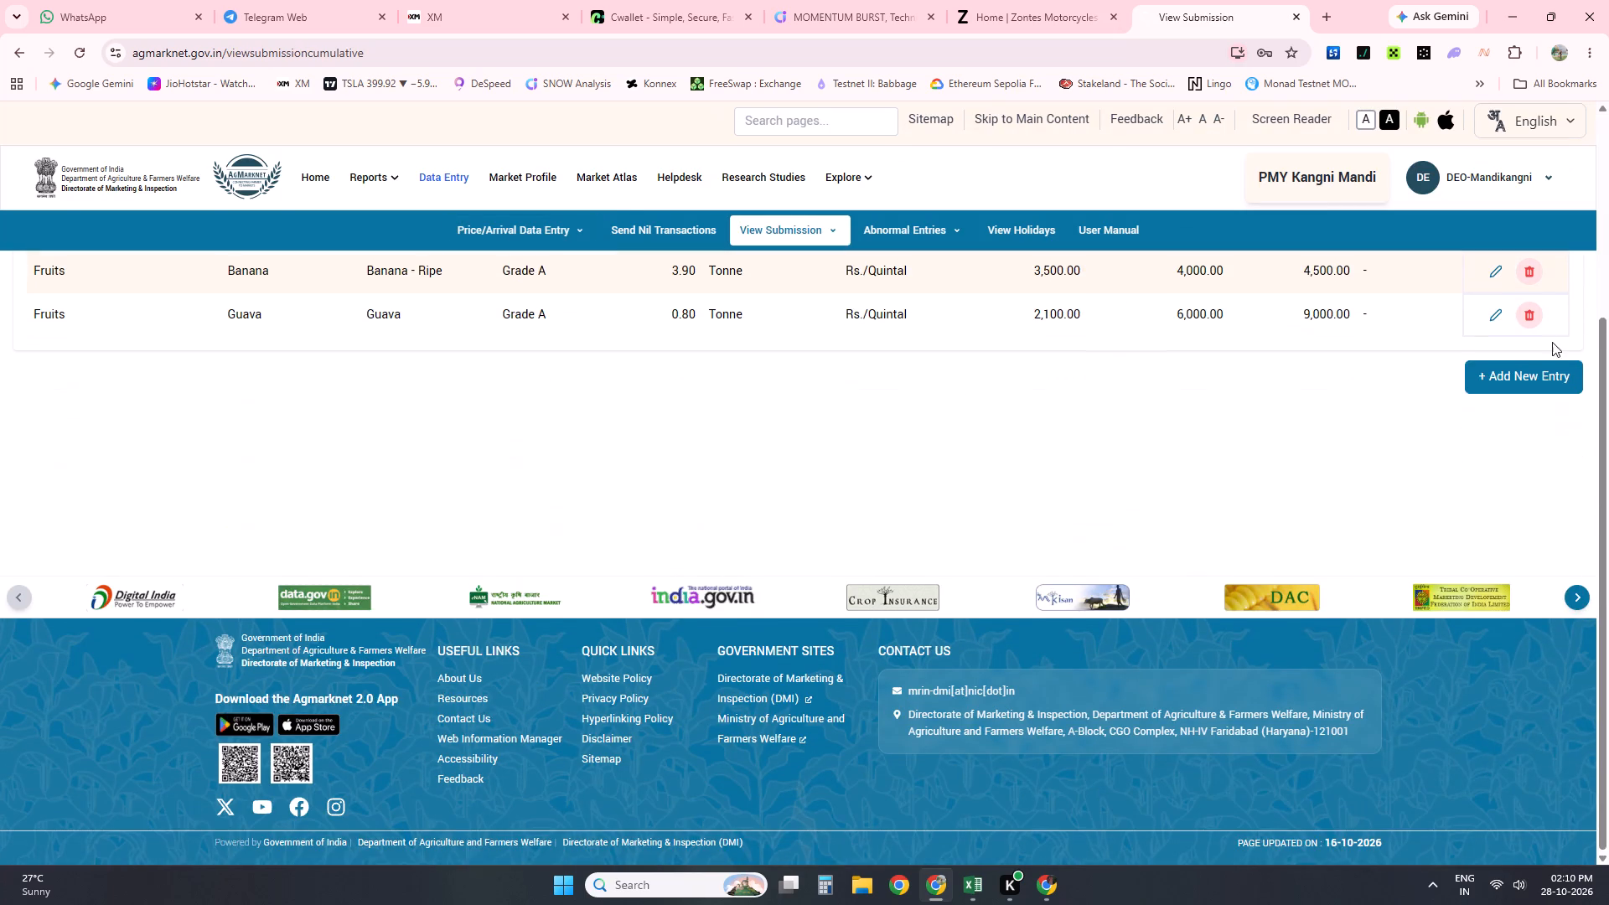
click(1534, 366)
click(835, 414)
scroll(783, 530, down, 2)
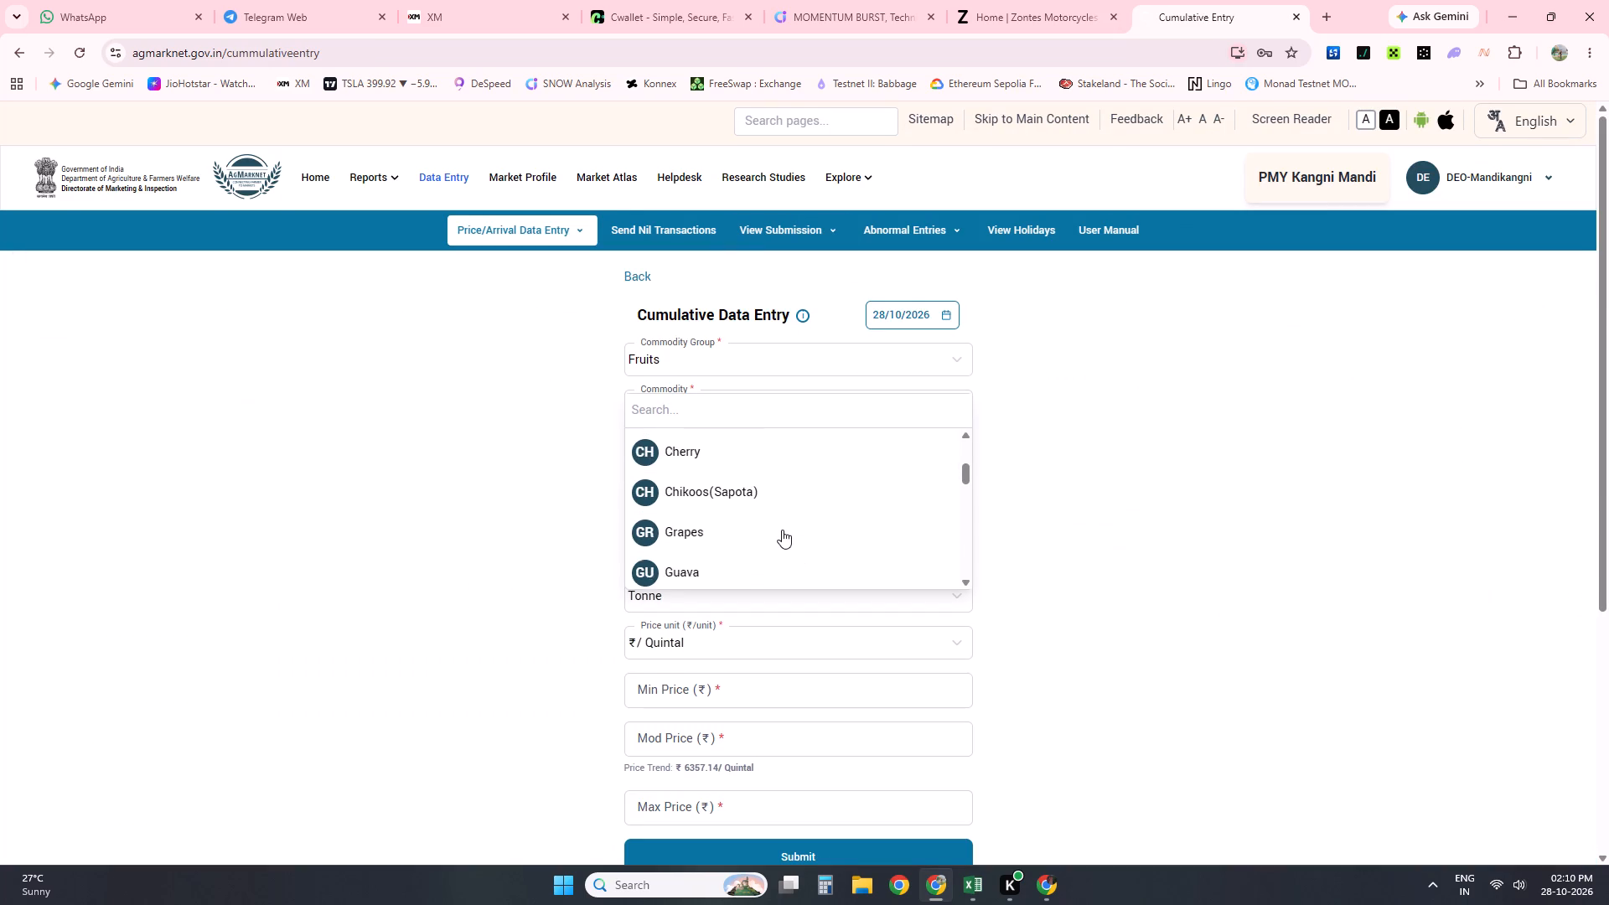
scroll(781, 530, down, 3)
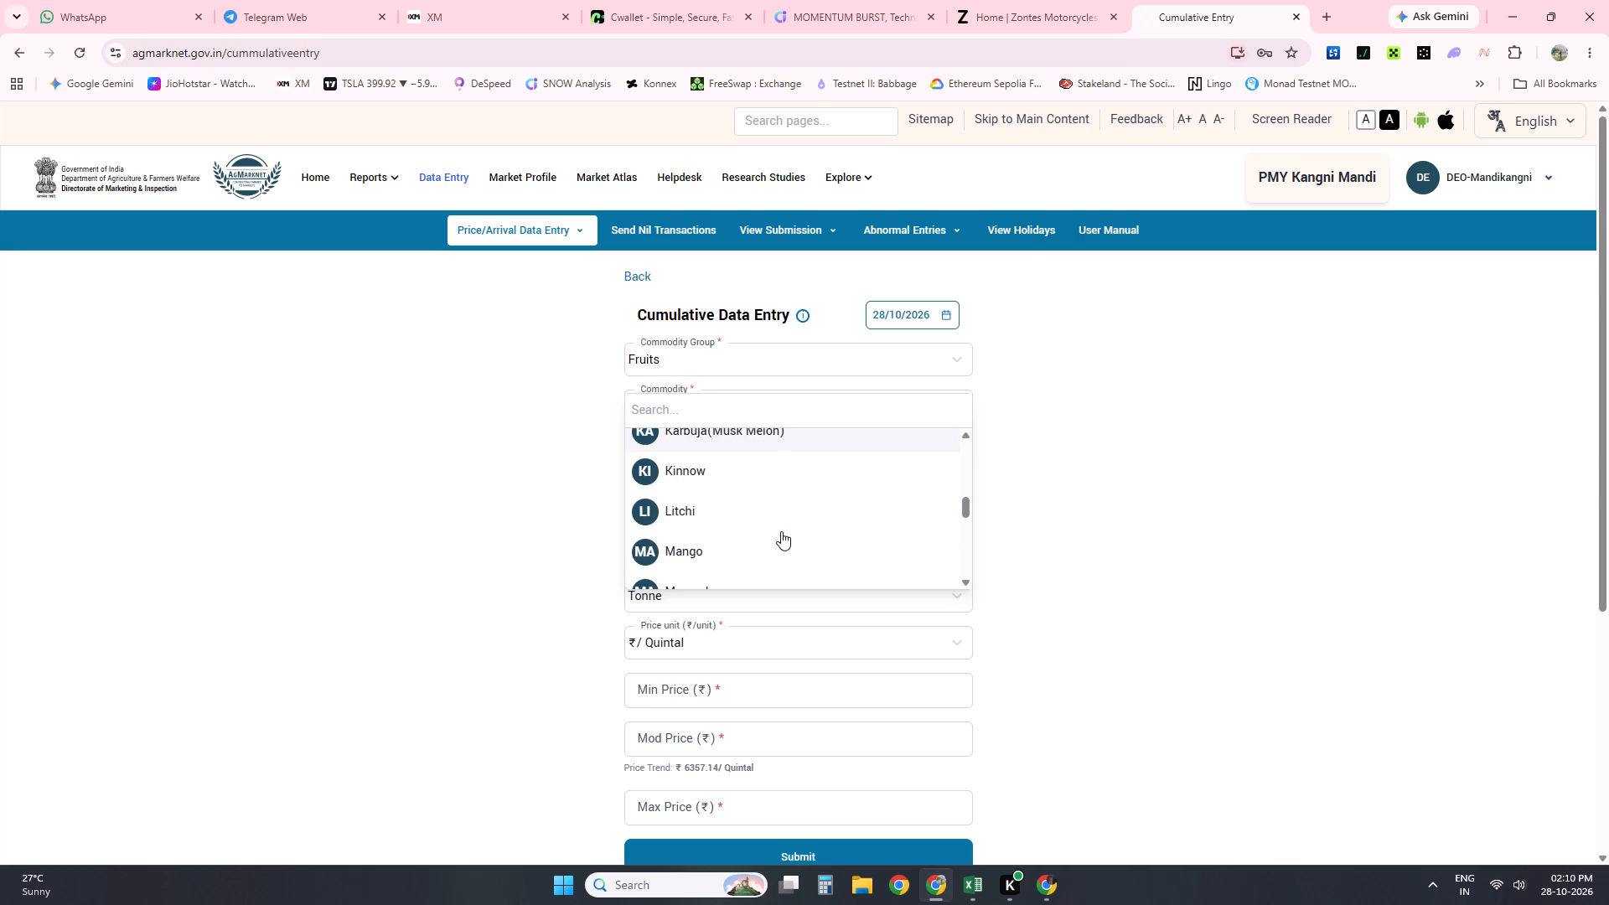
scroll(781, 531, down, 2)
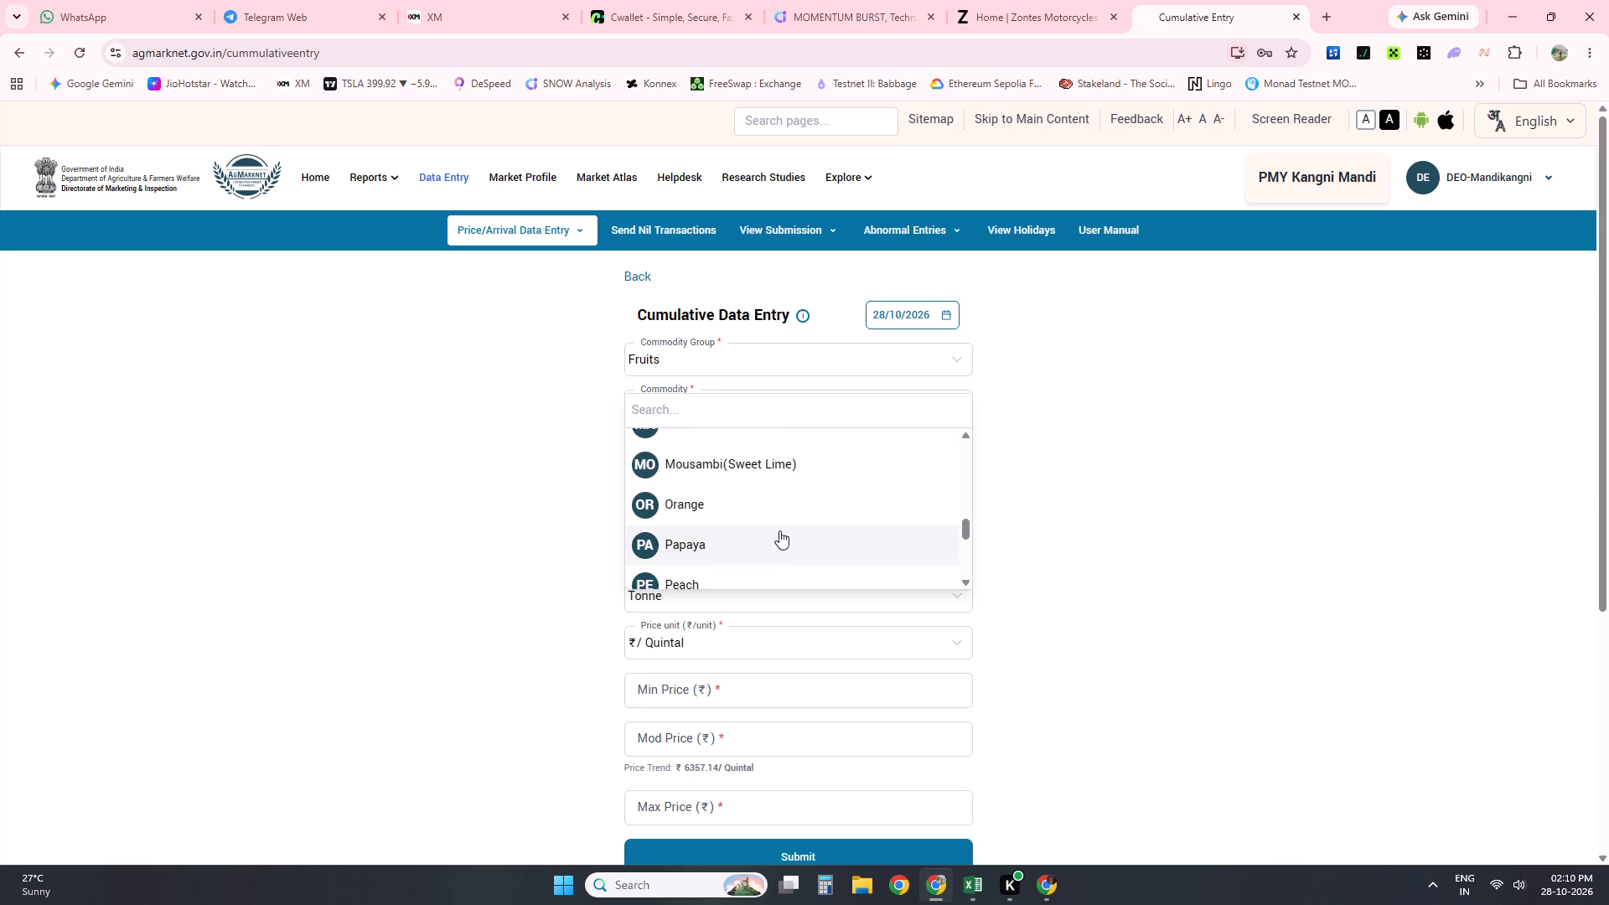
click(779, 504)
click(774, 458)
double_click(773, 497)
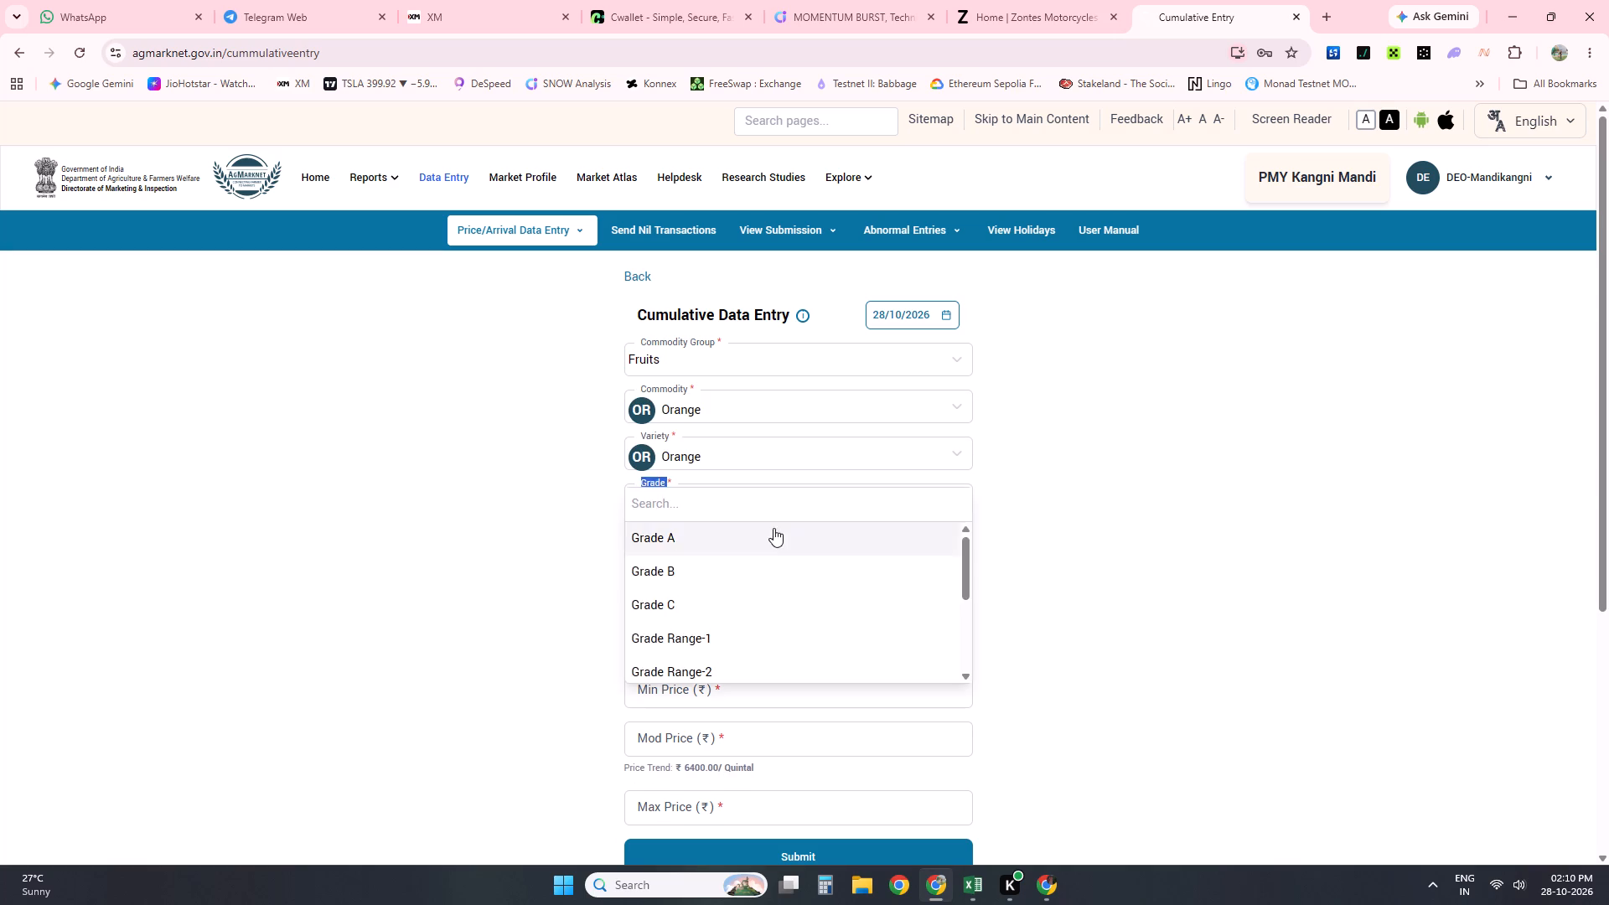
click(773, 528)
click(779, 538)
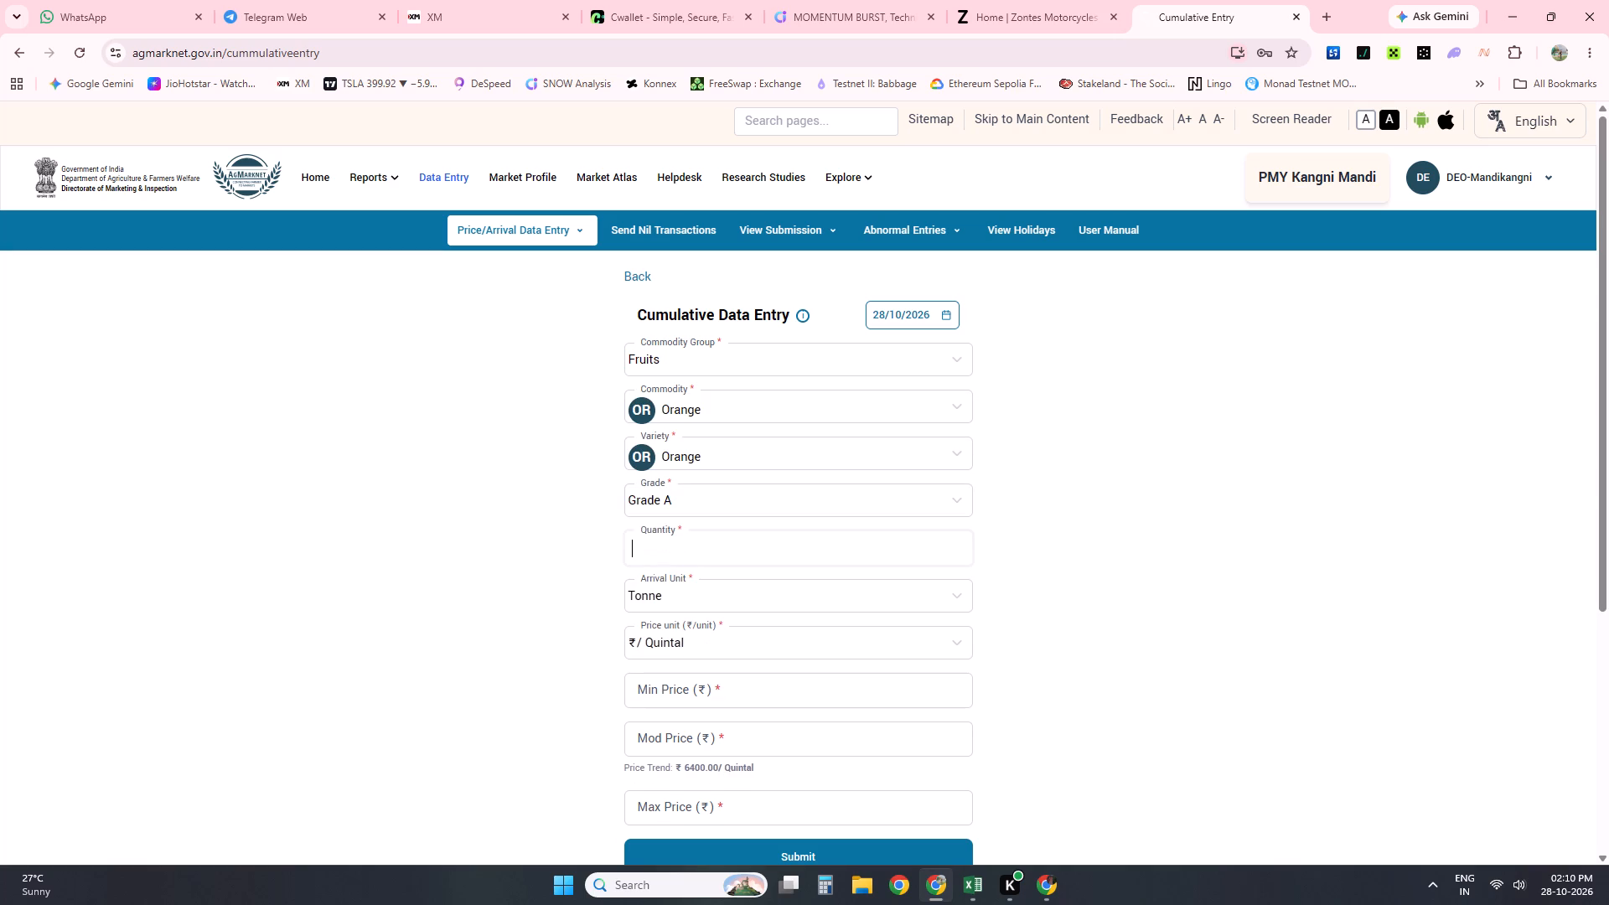
Enter quantity 0.2, minimum price 4500, modal price 4800 and maximum price 5000 for Orange, and submit the entry.
text(0.2)
key(Tab)
key(Tab)
key(Tab)
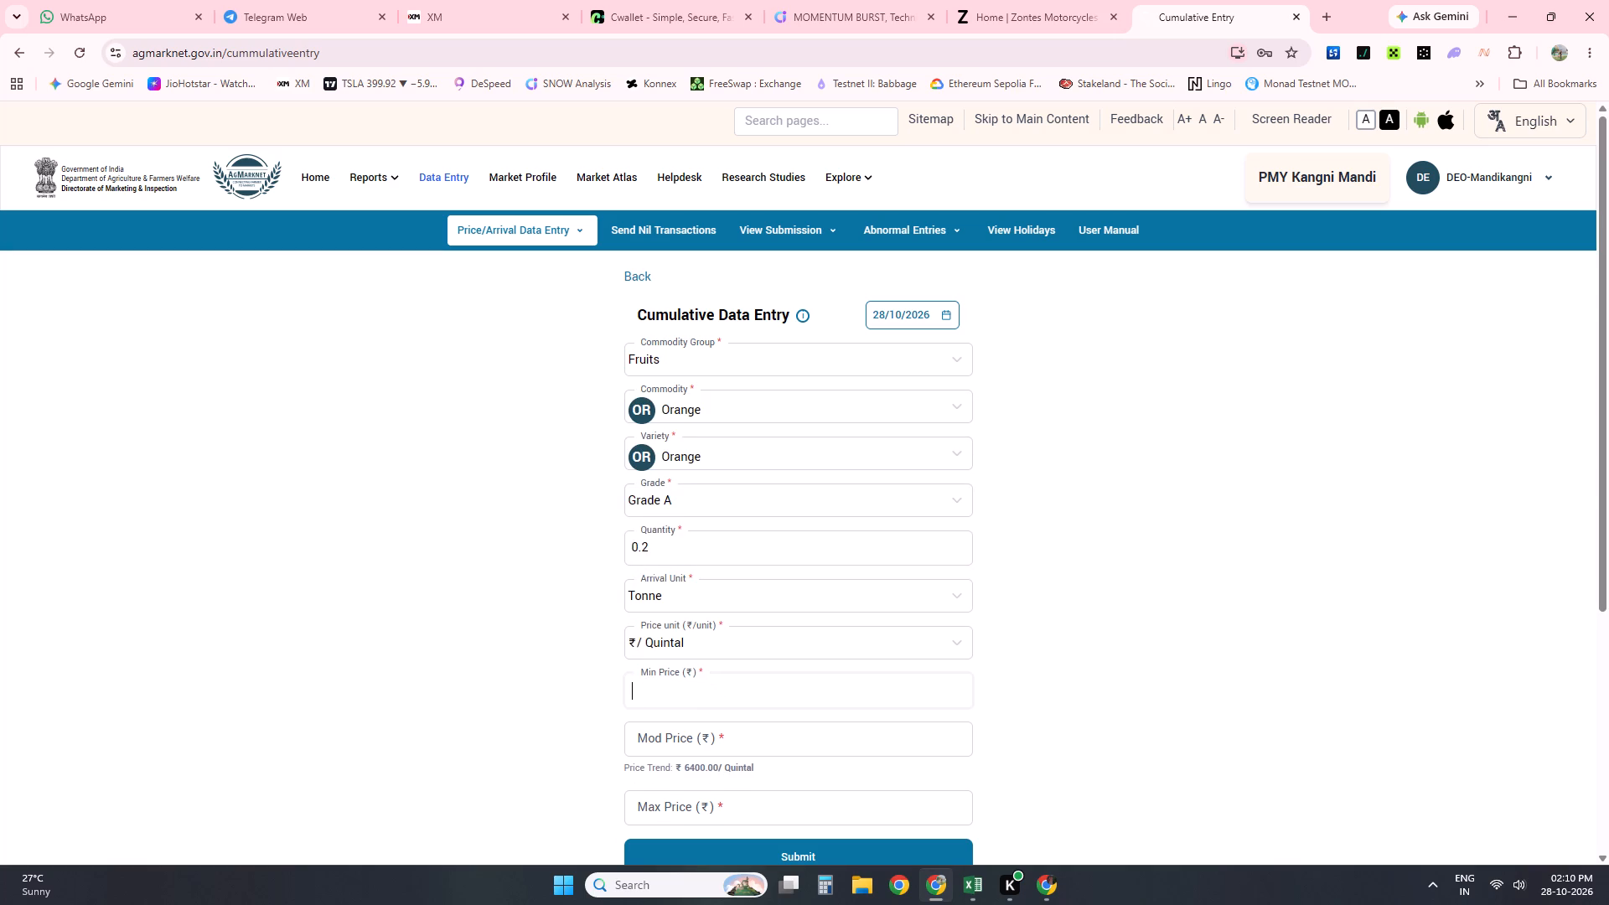
text(450)
key(Tab)
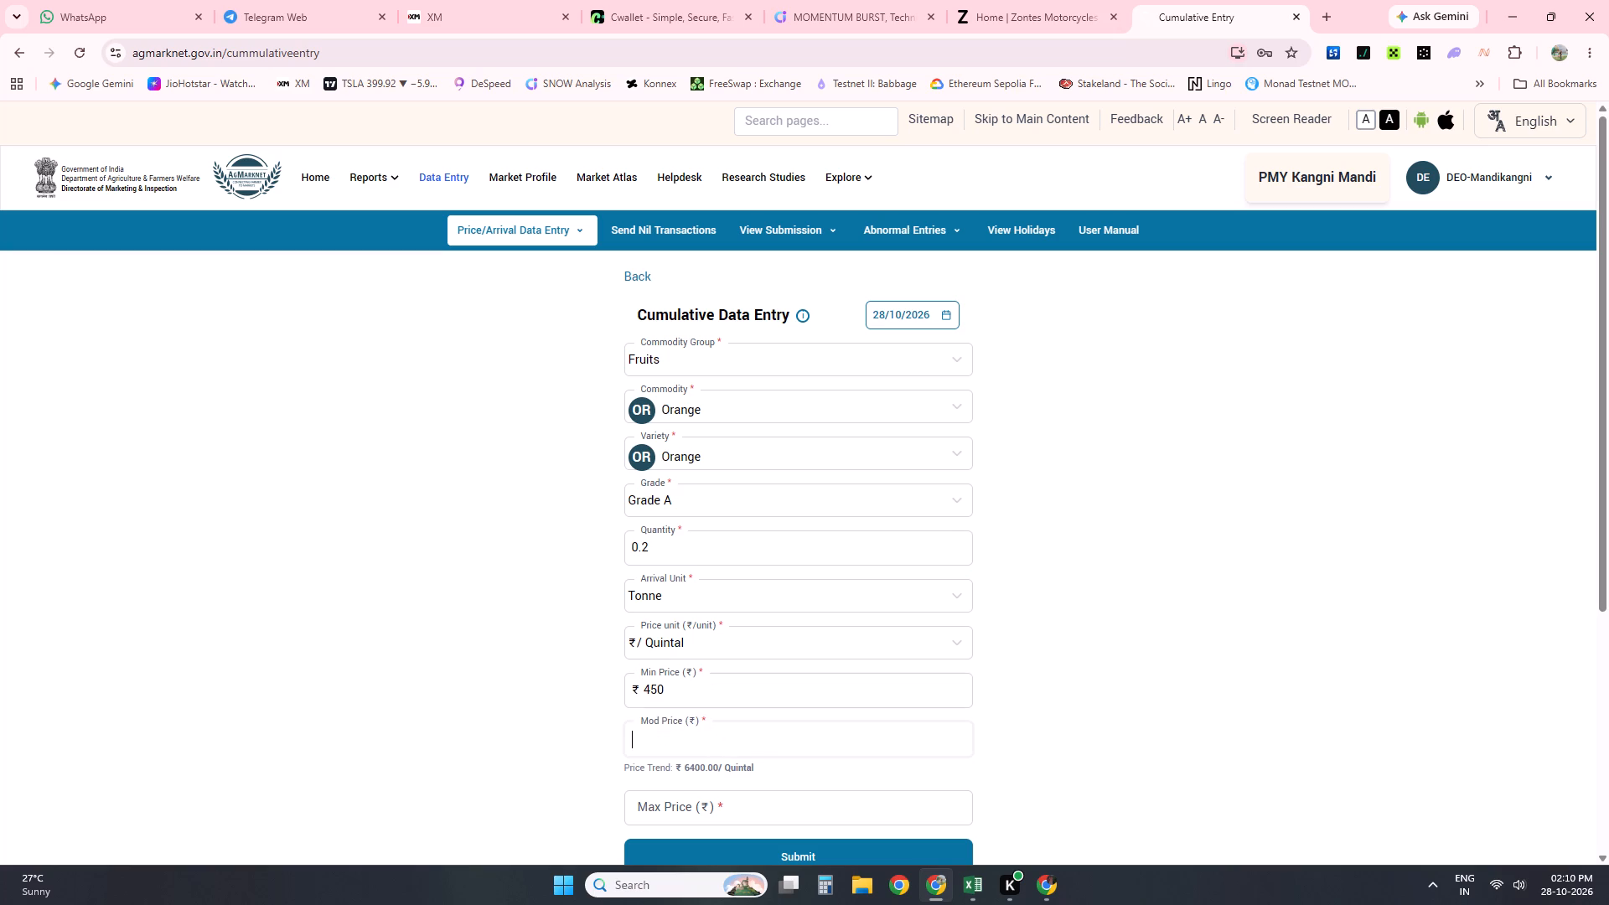
key(shift+Tab)
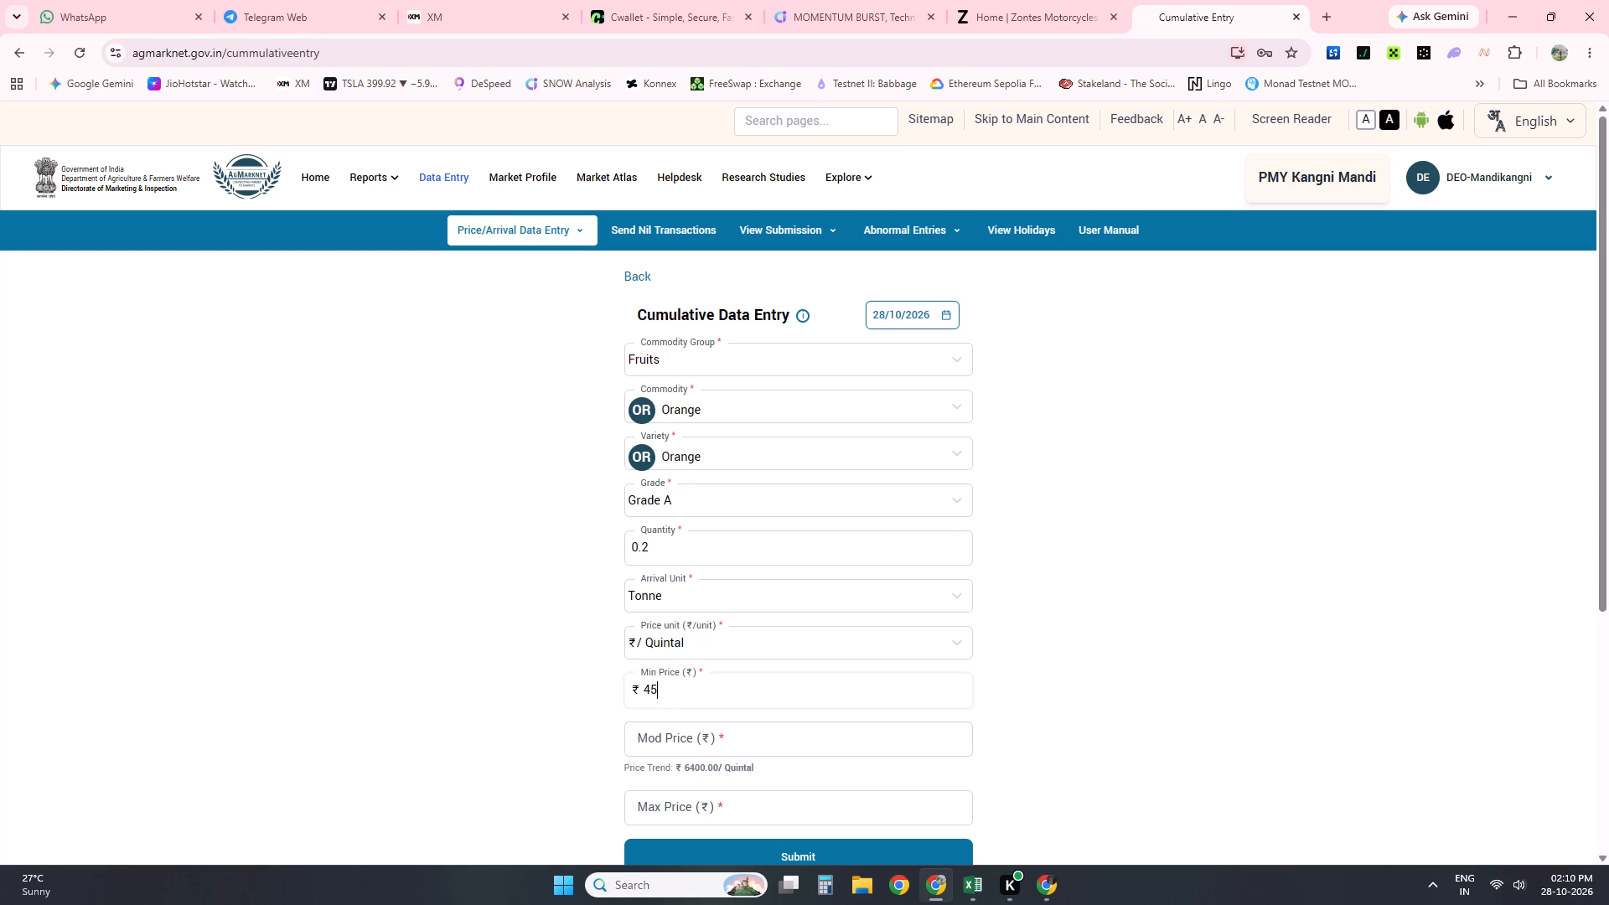
key(Tab)
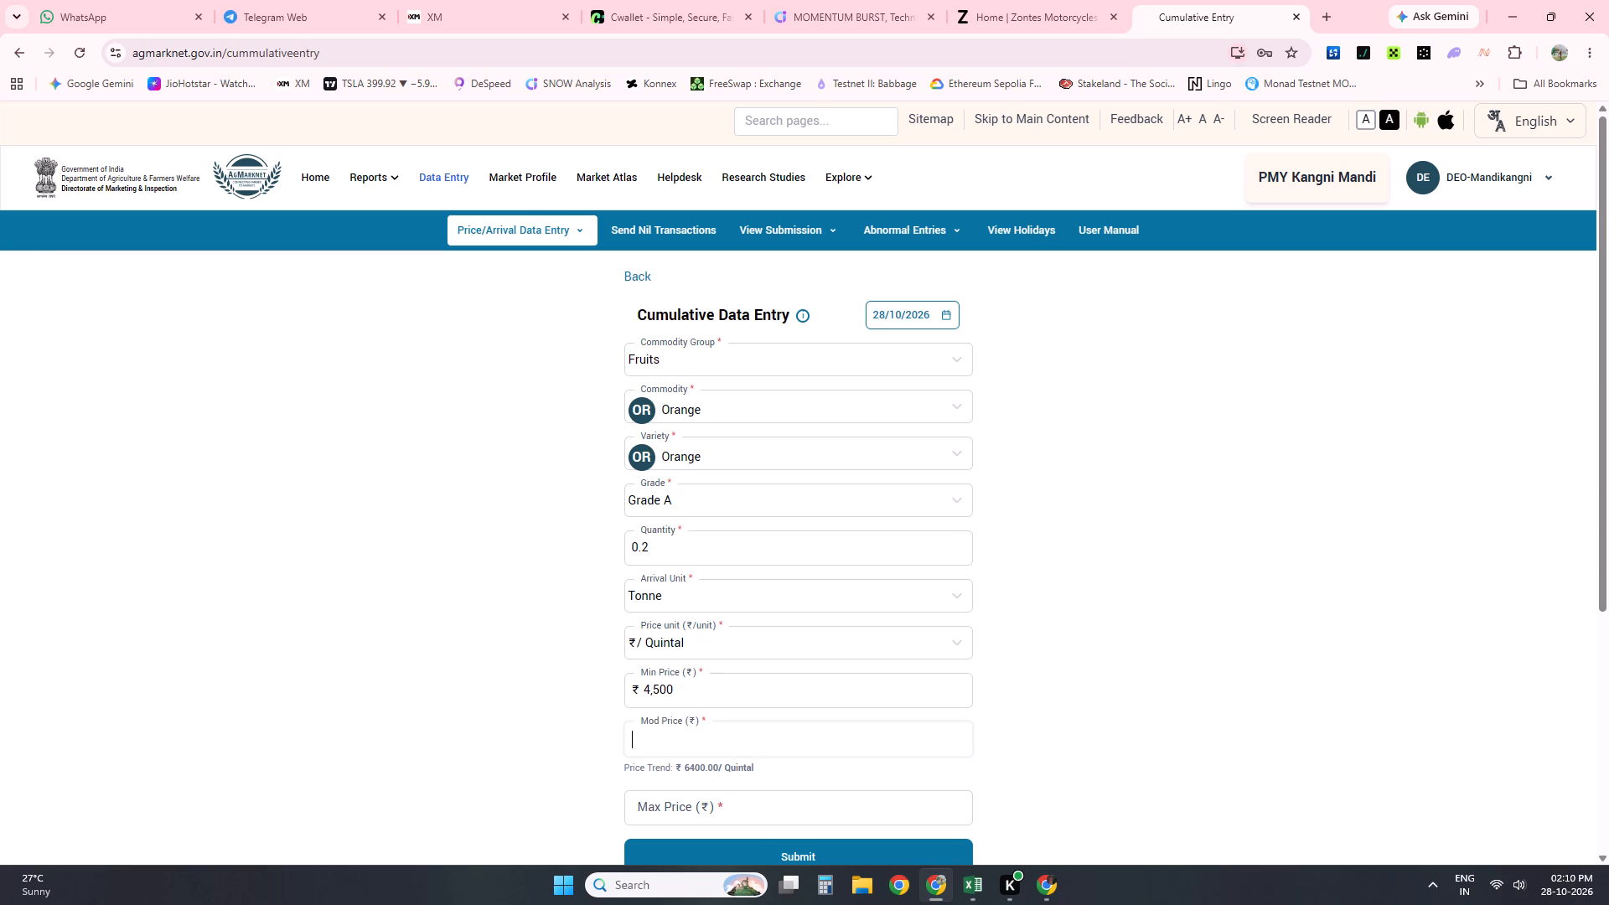
text(4800)
key(Tab)
text(5000)
key(Tab)
key(Return)
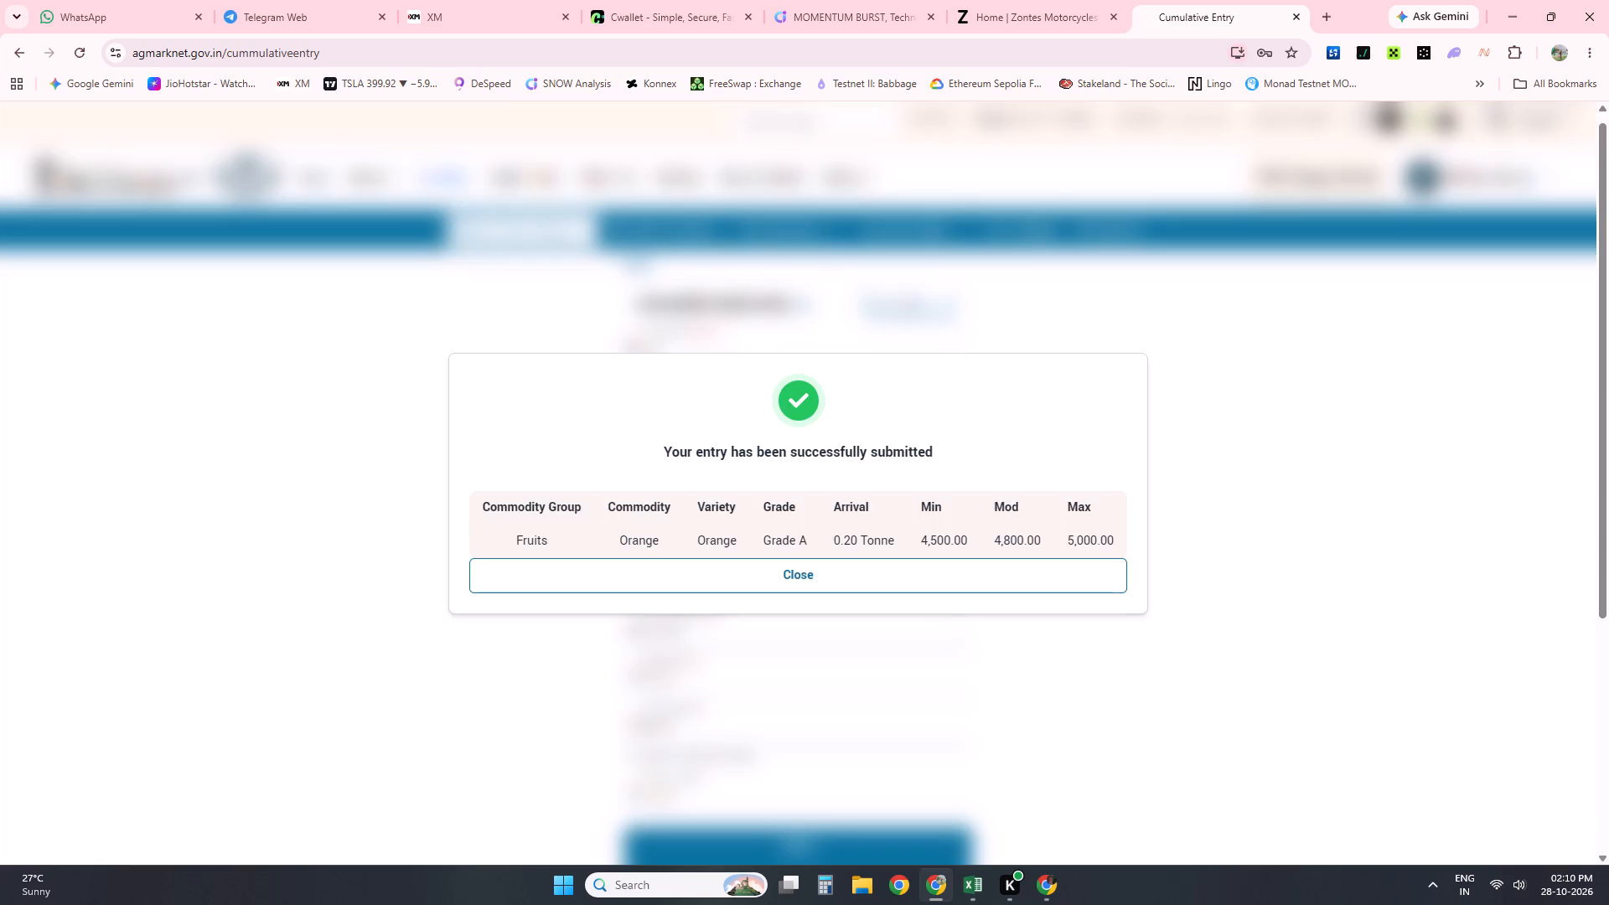
key(Tab)
key(Return)
key(Tab)
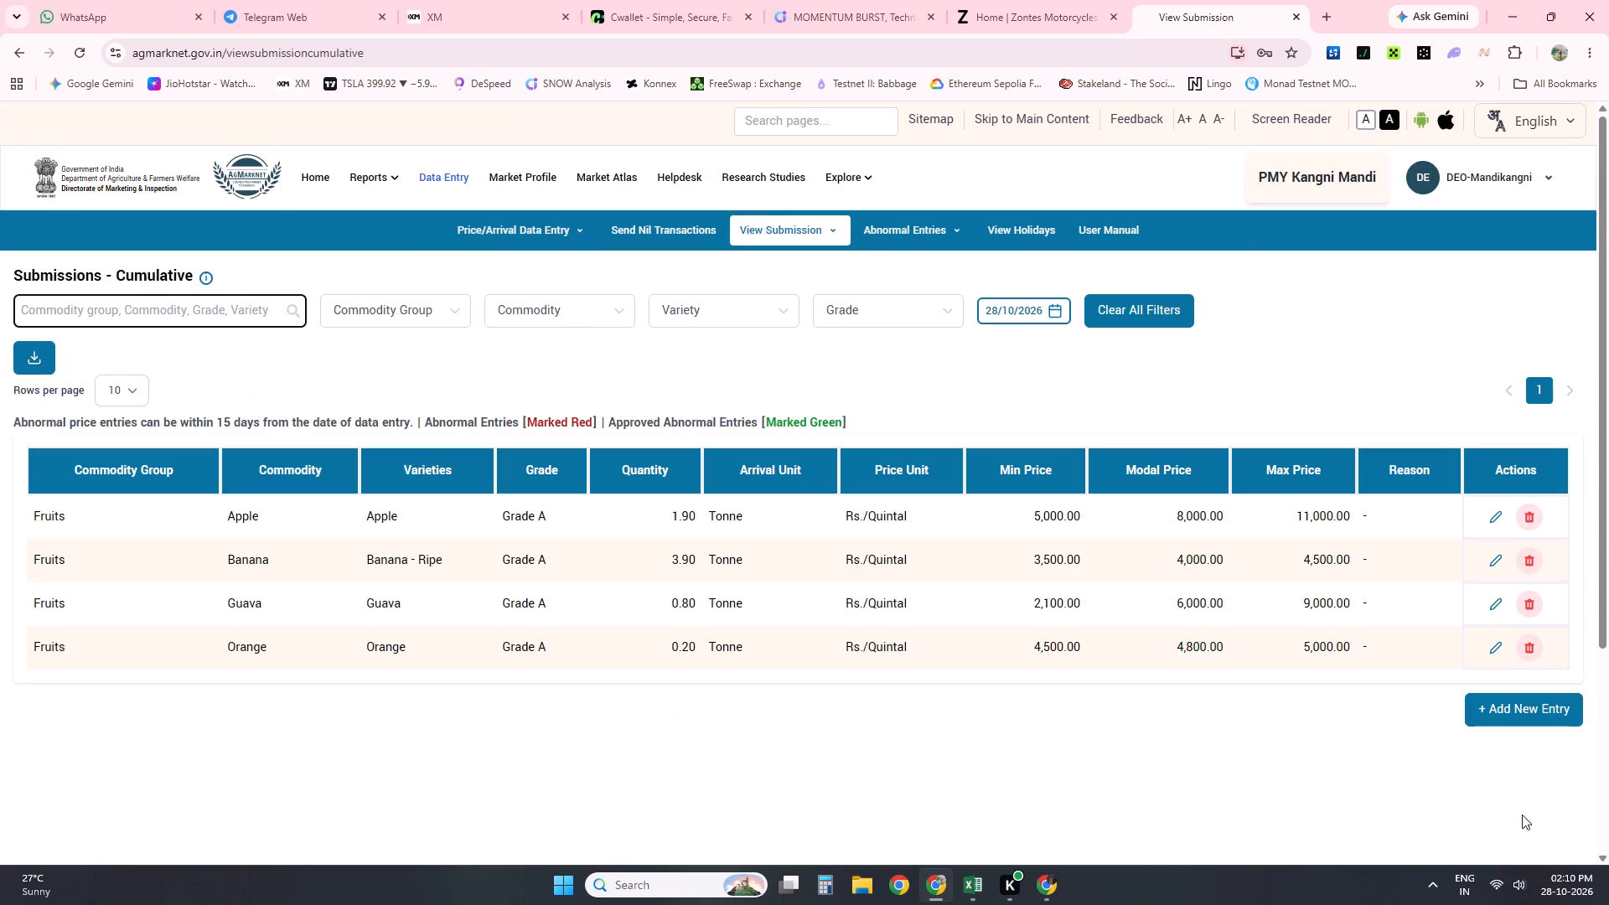
Start a new cumulative entry under Fruits with commodity Papaya, variety Other and Grade A.
click(1475, 727)
click(1491, 712)
click(723, 396)
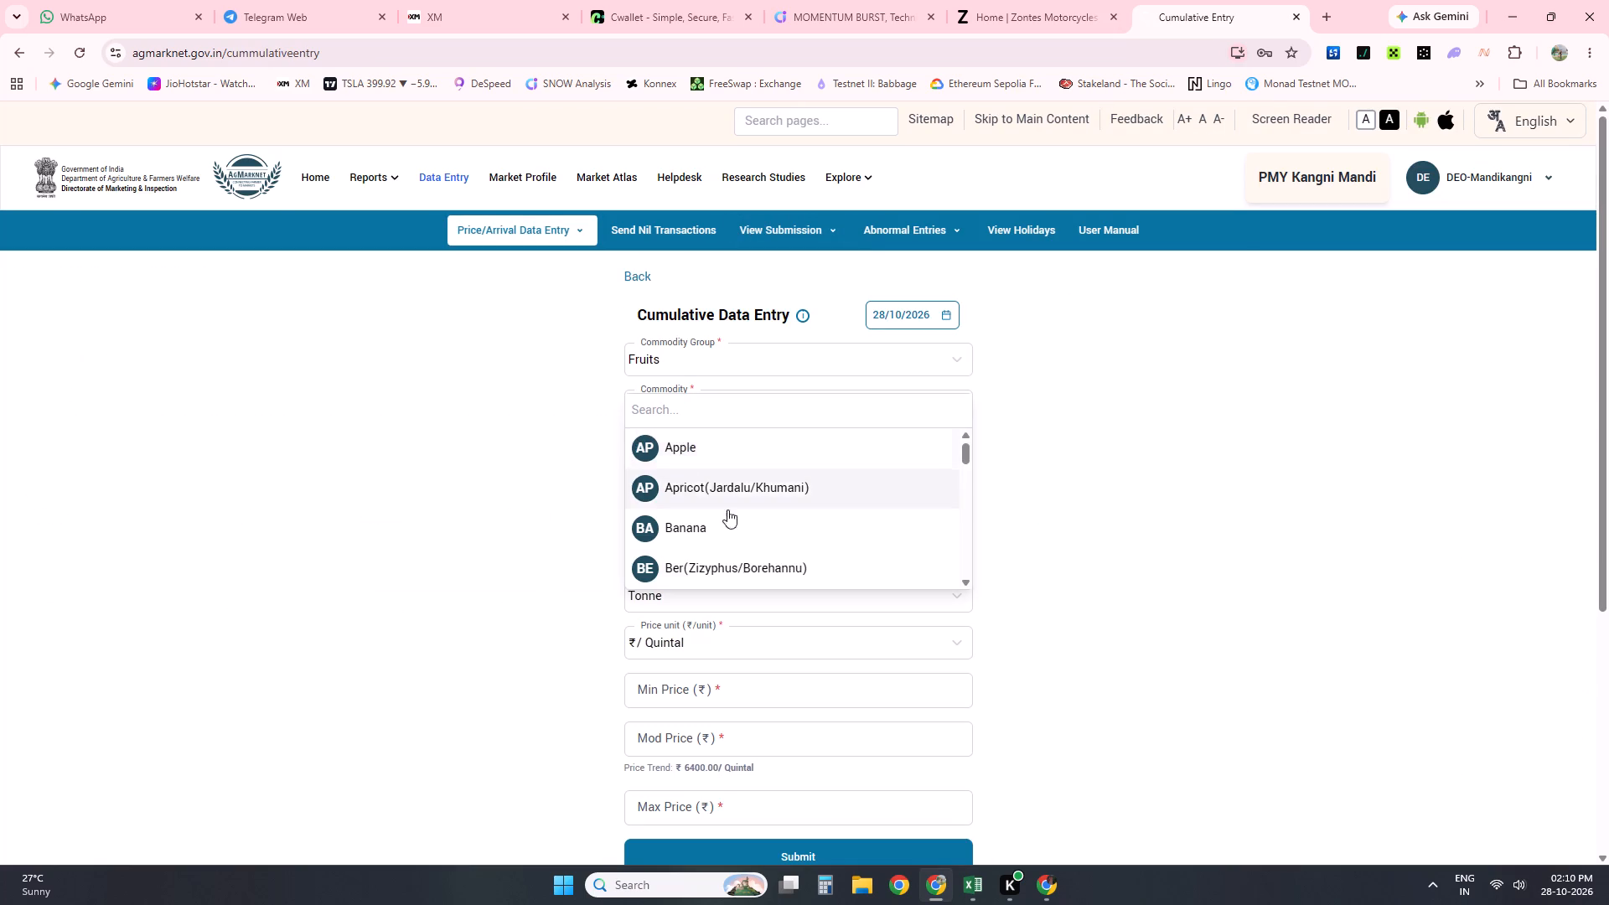
scroll(746, 573, down, 5)
scroll(746, 541, up, 1)
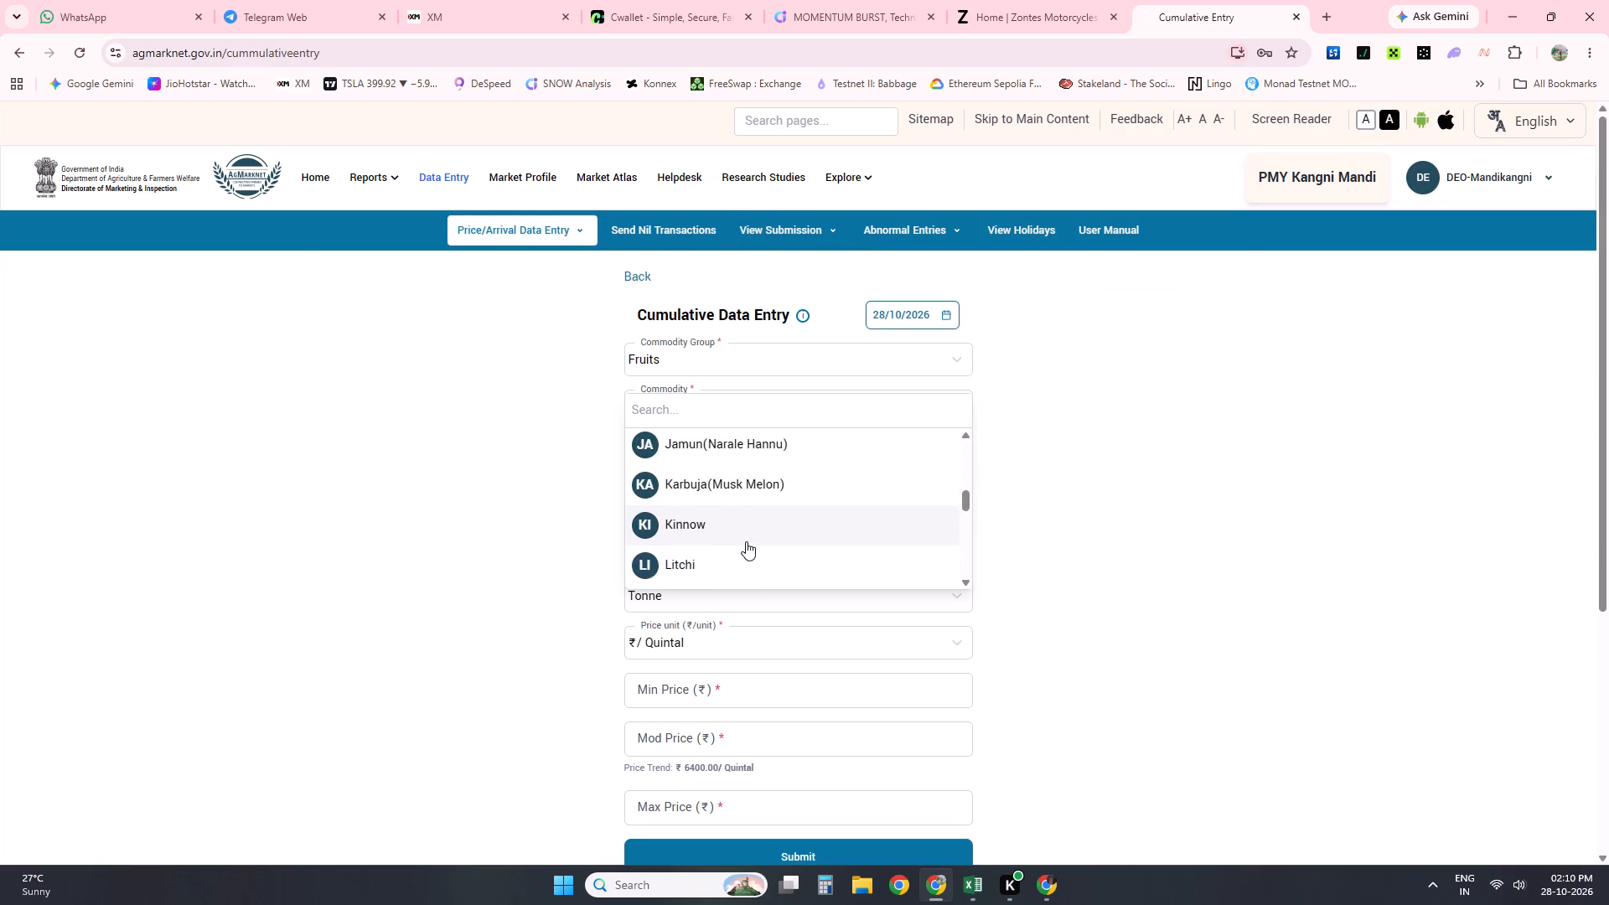
scroll(746, 541, down, 4)
click(723, 469)
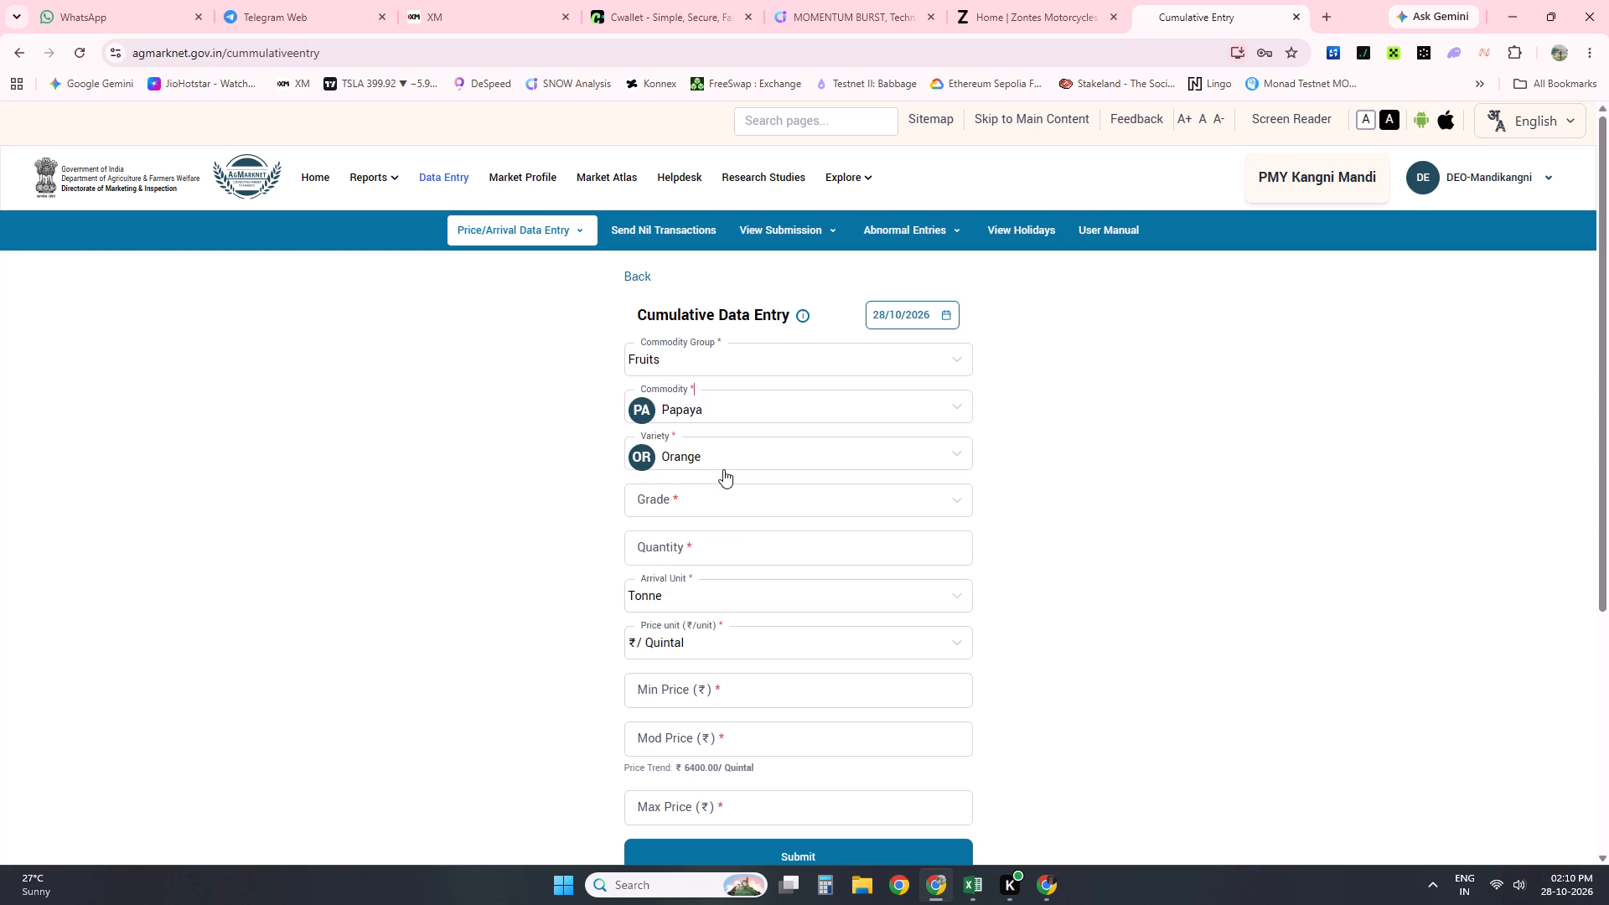
click(722, 456)
click(721, 478)
click(721, 491)
double_click(725, 538)
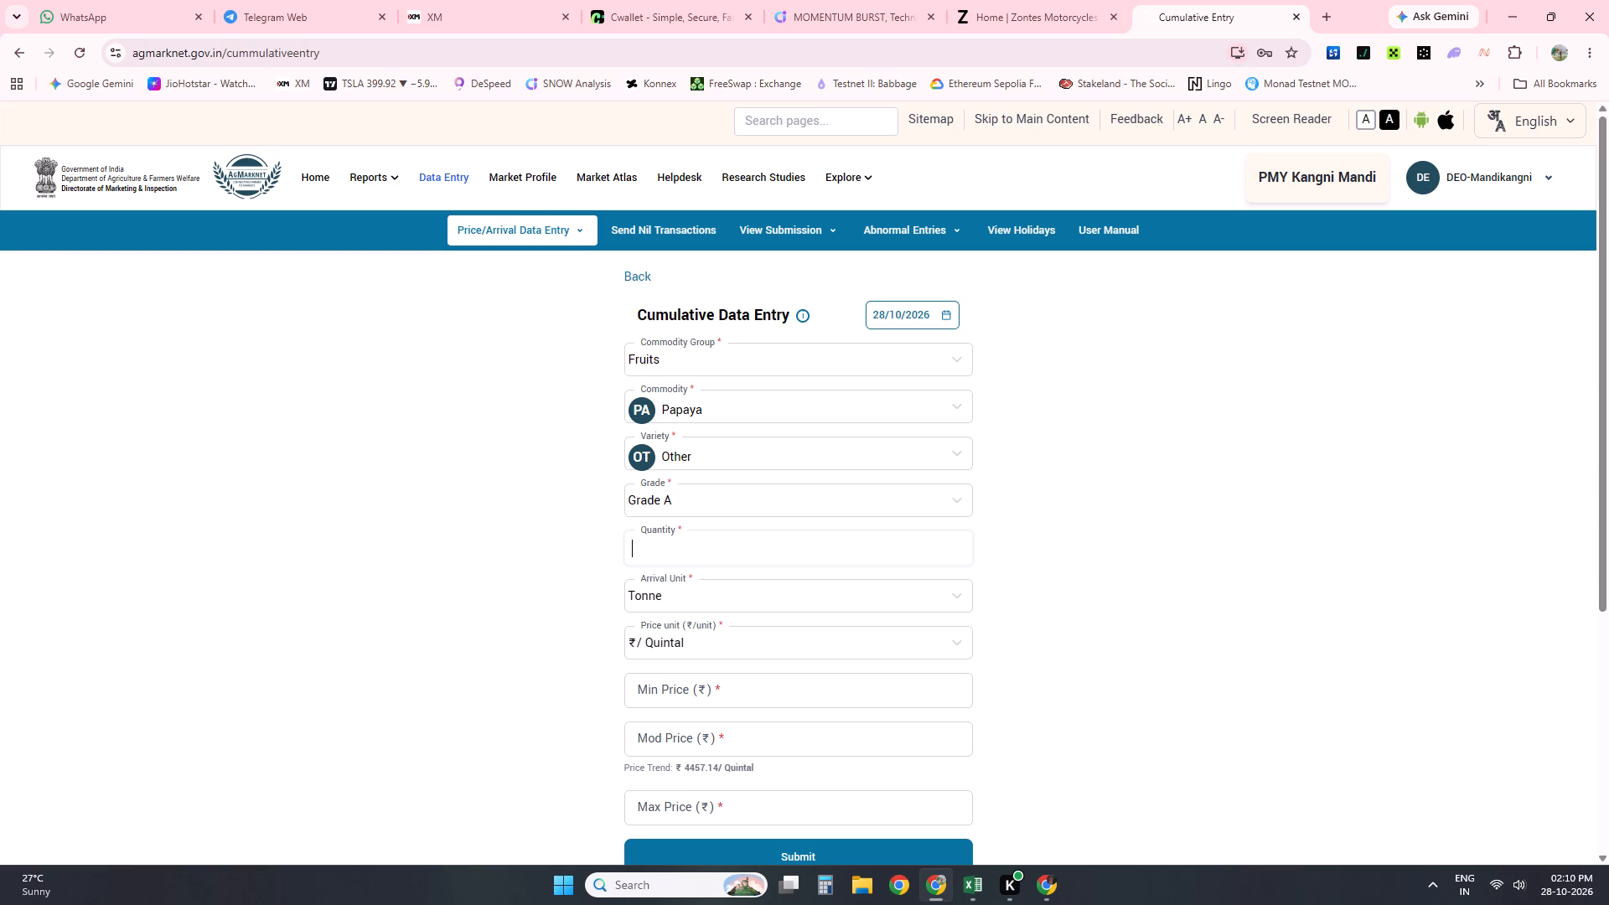
Enter quantity 0.5, minimum price 5500, modal price 6000 and maximum price 6500 for Papaya, and submit the entry.
text(0.5)
key(Tab)
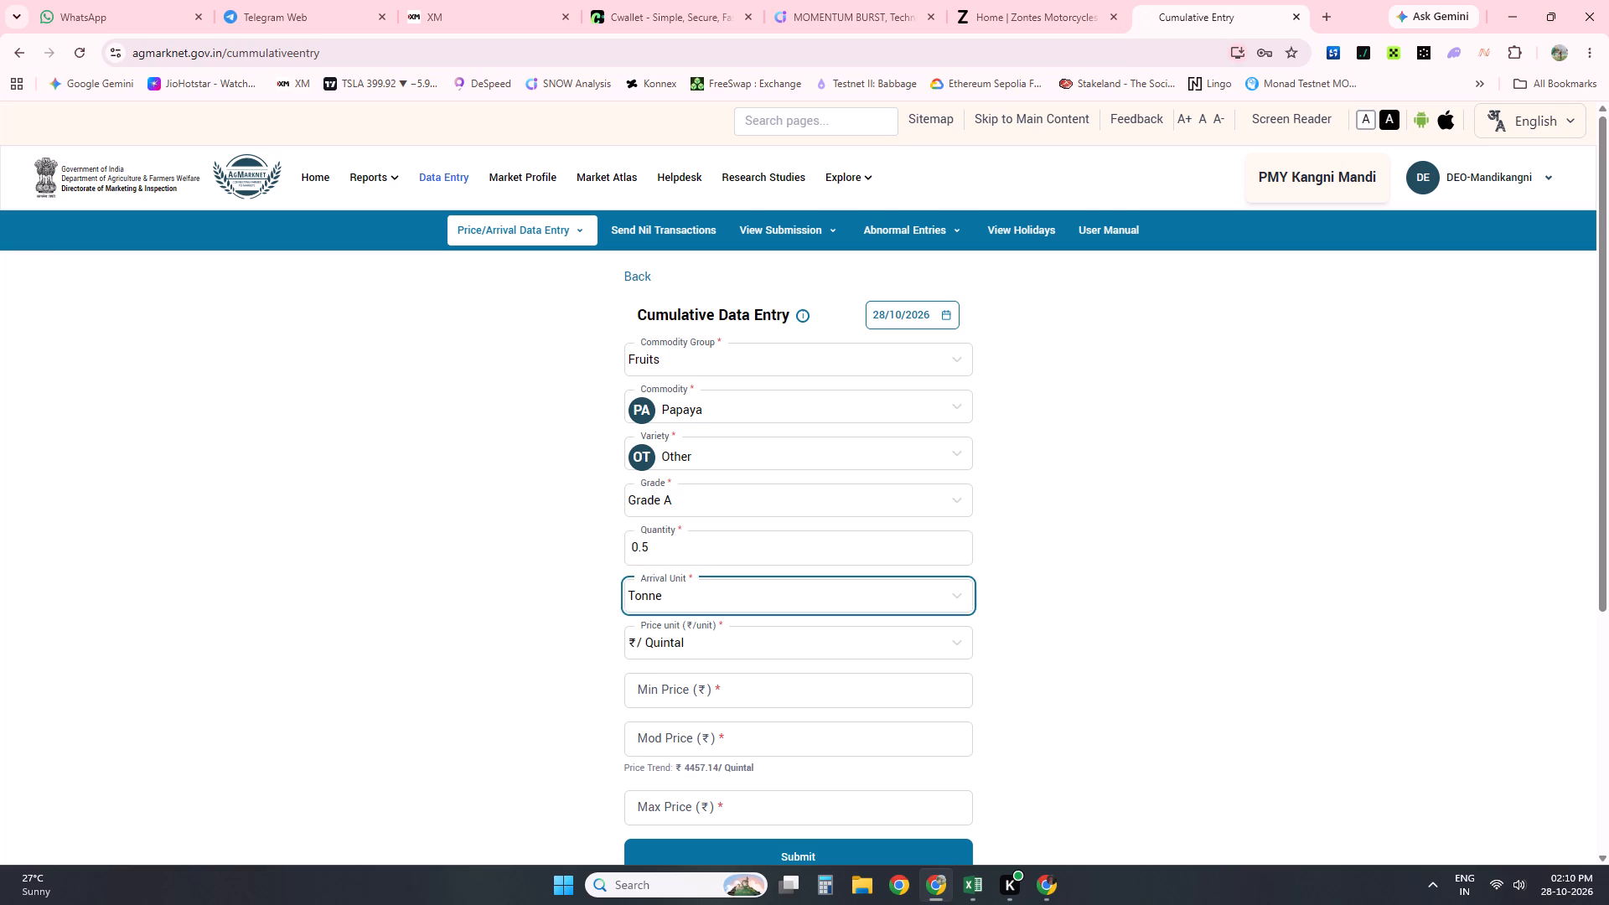
key(Tab)
key(Tab)
text(5500)
key(Tab)
text(6000)
key(Tab)
text(6500)
key(Tab)
key(Return)
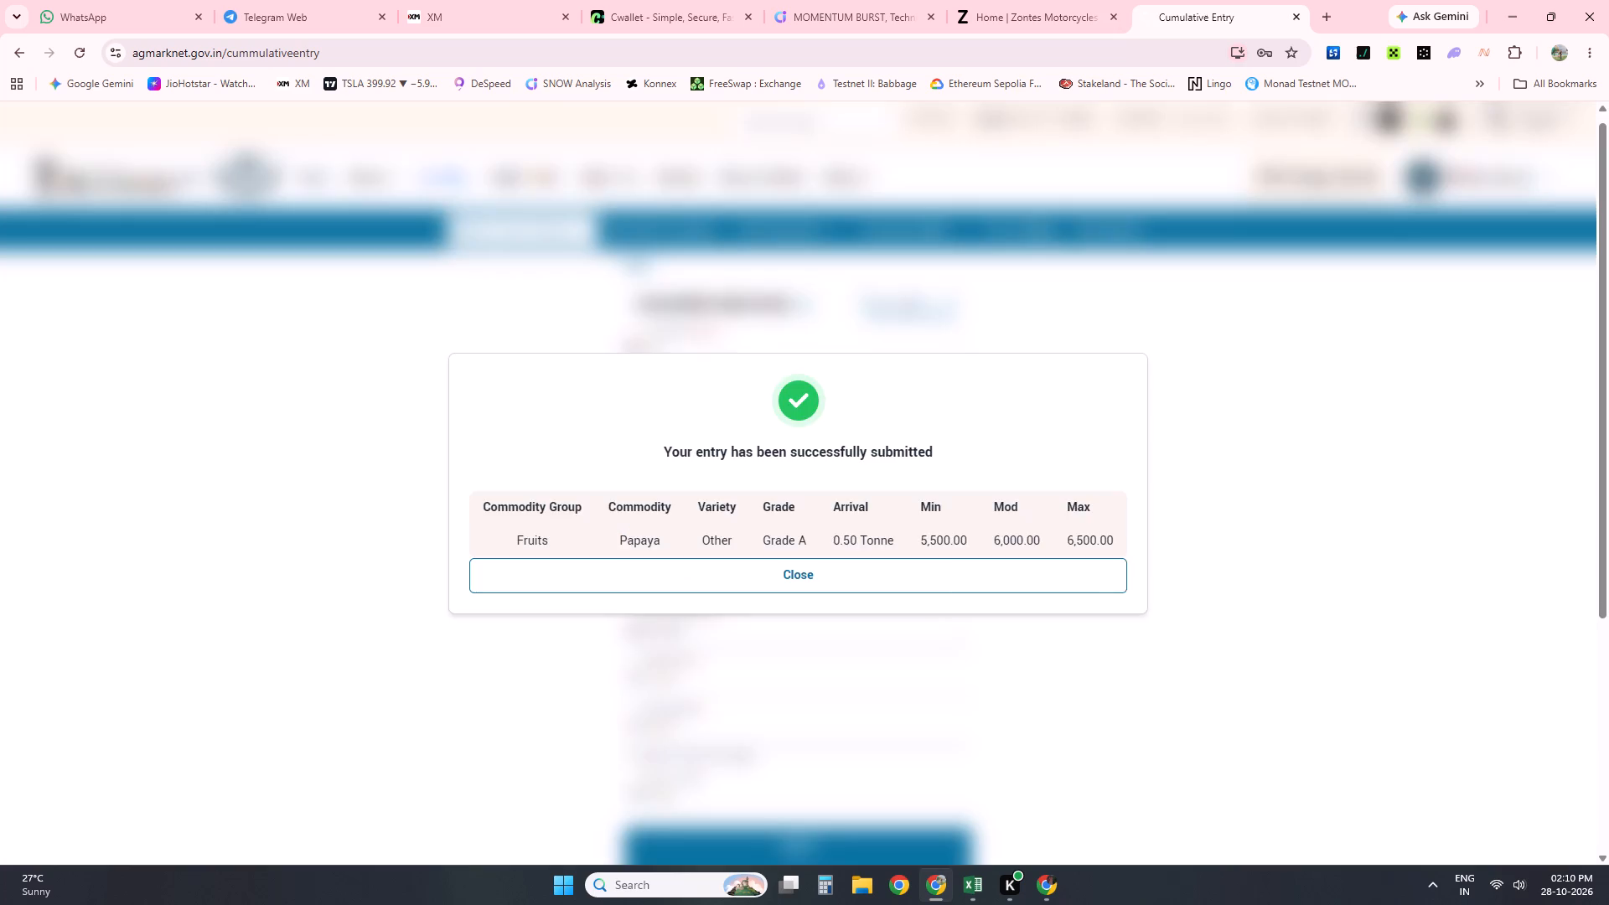
key(Tab)
key(Return)
Start a new cumulative entry under Fruits with commodity Persimon(Japani Fal), variety Persimon(Japani Fal) and Grade A.
click(1509, 753)
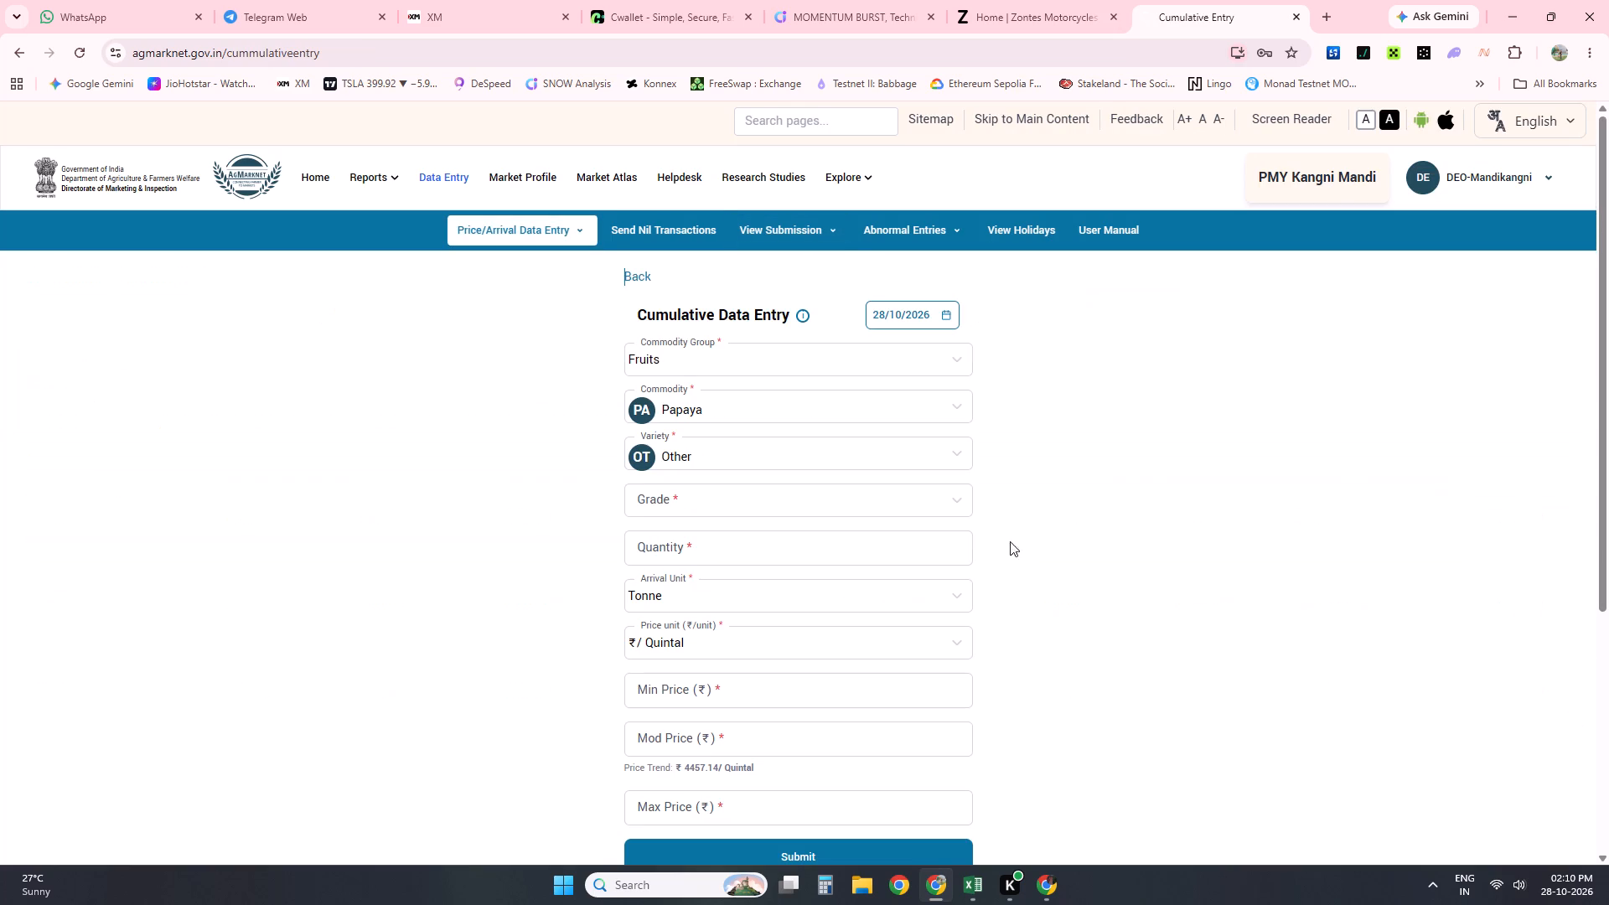
click(691, 423)
scroll(753, 519, down, 3)
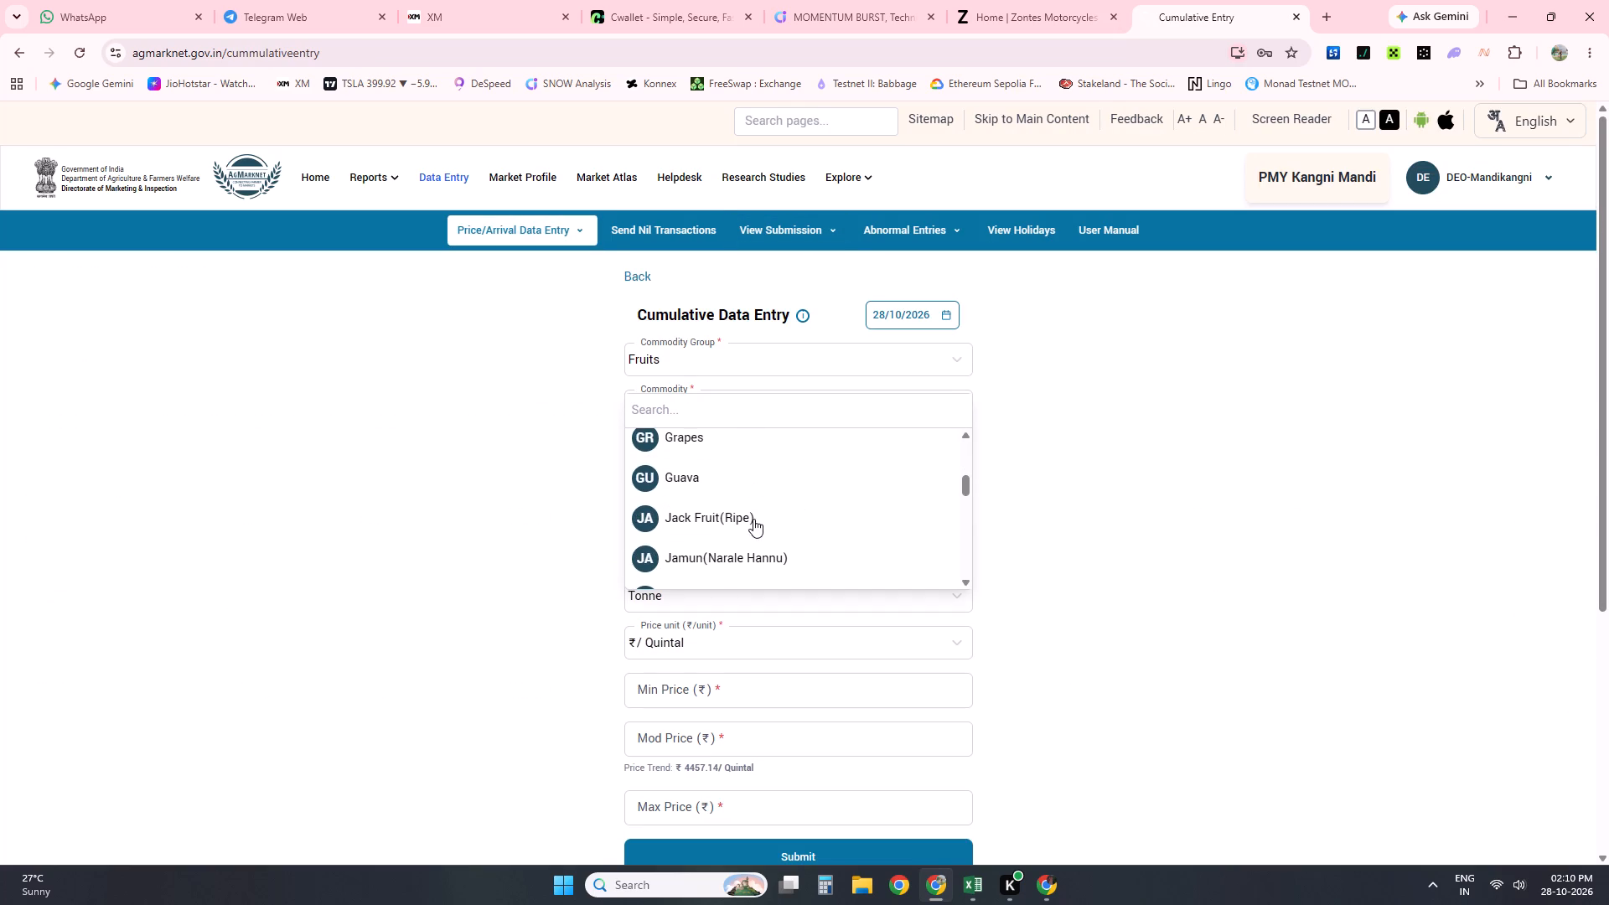
scroll(753, 519, down, 3)
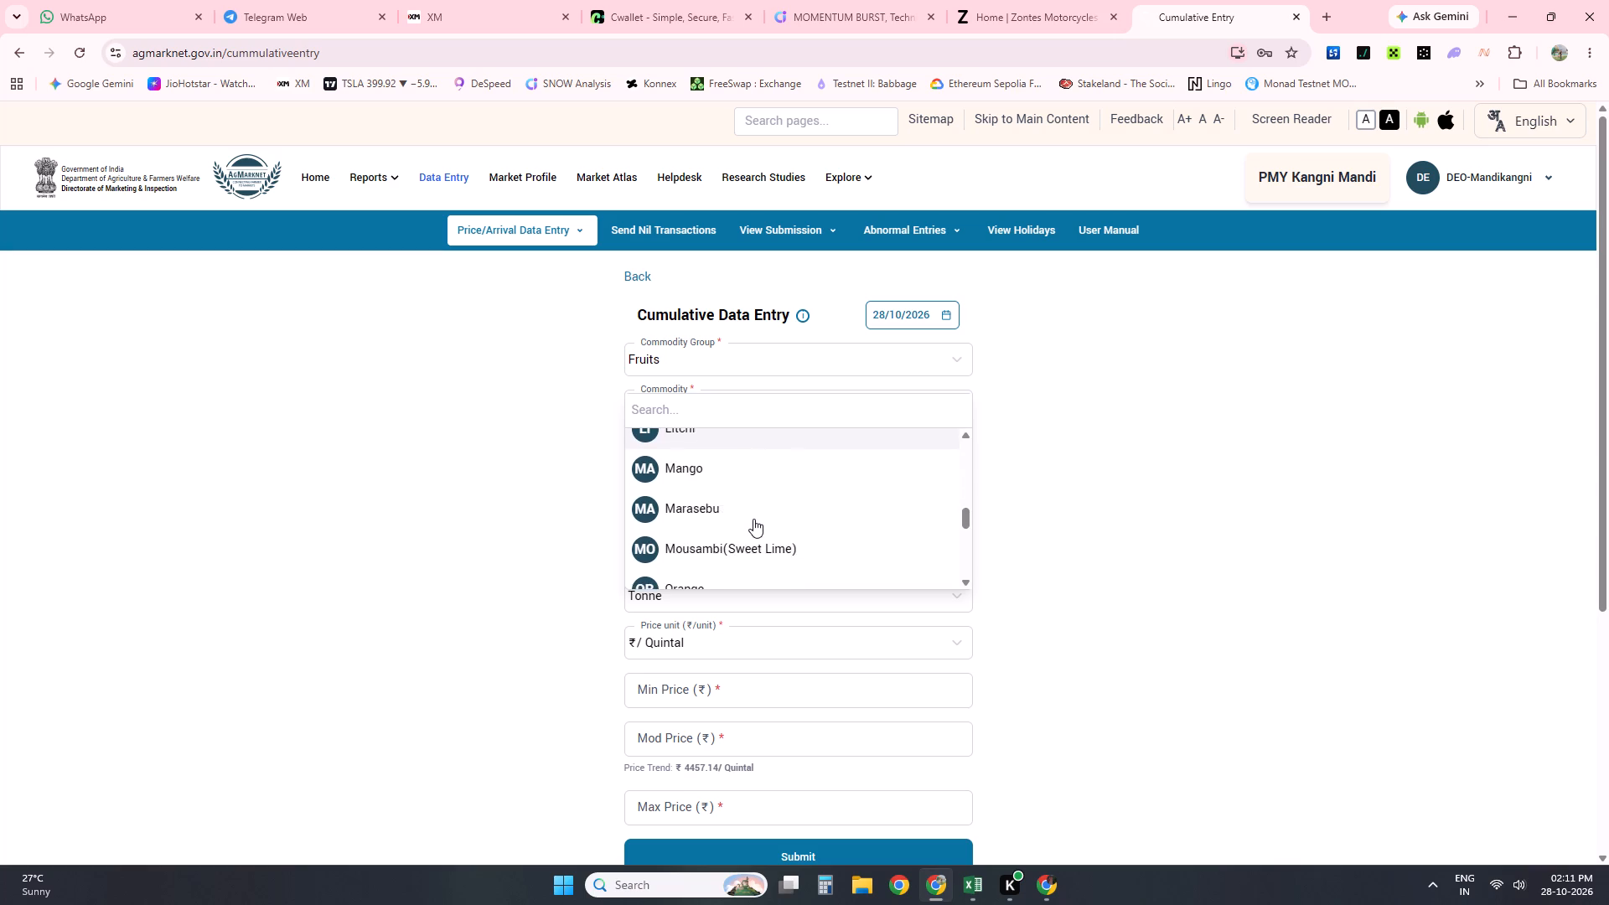
scroll(753, 519, down, 3)
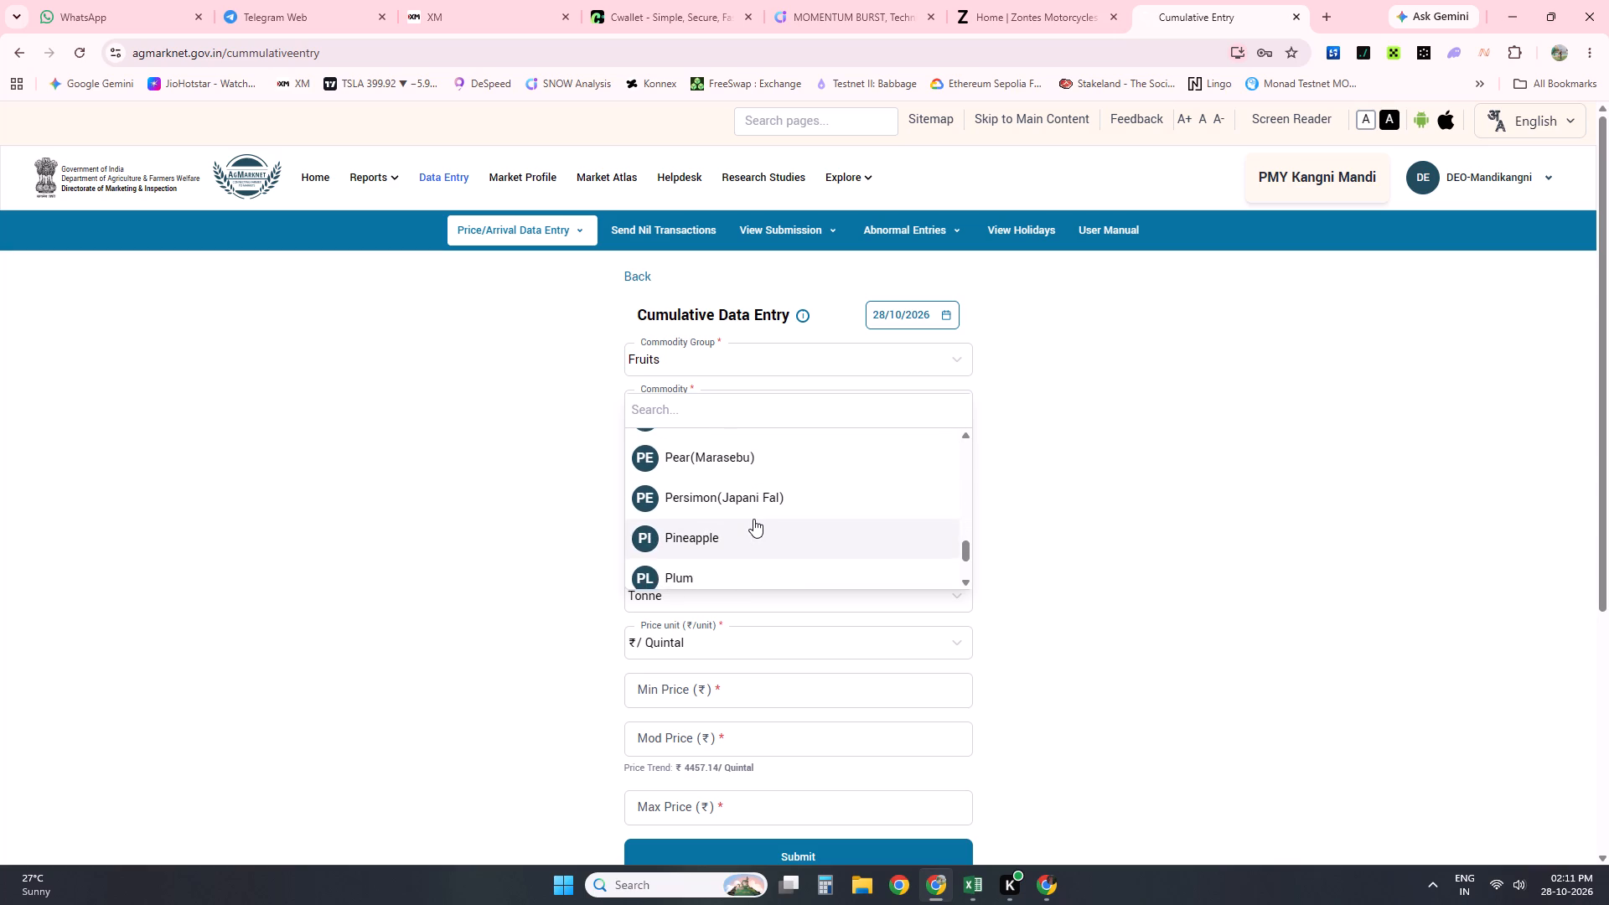
scroll(753, 519, up, 2)
scroll(753, 519, down, 2)
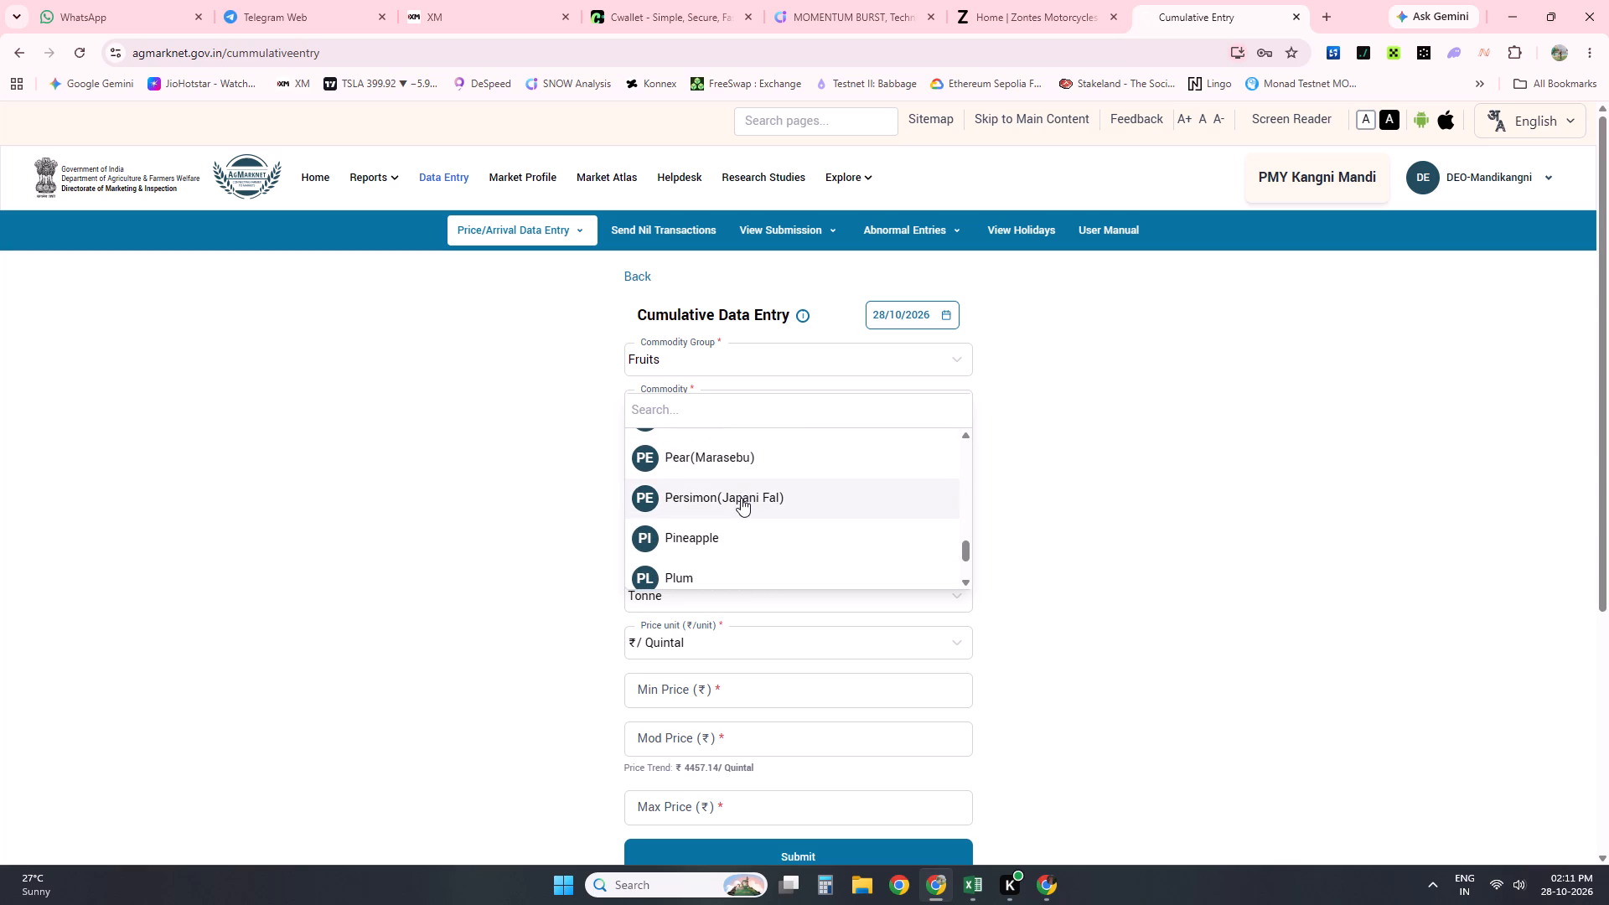
click(740, 497)
click(735, 455)
double_click(742, 496)
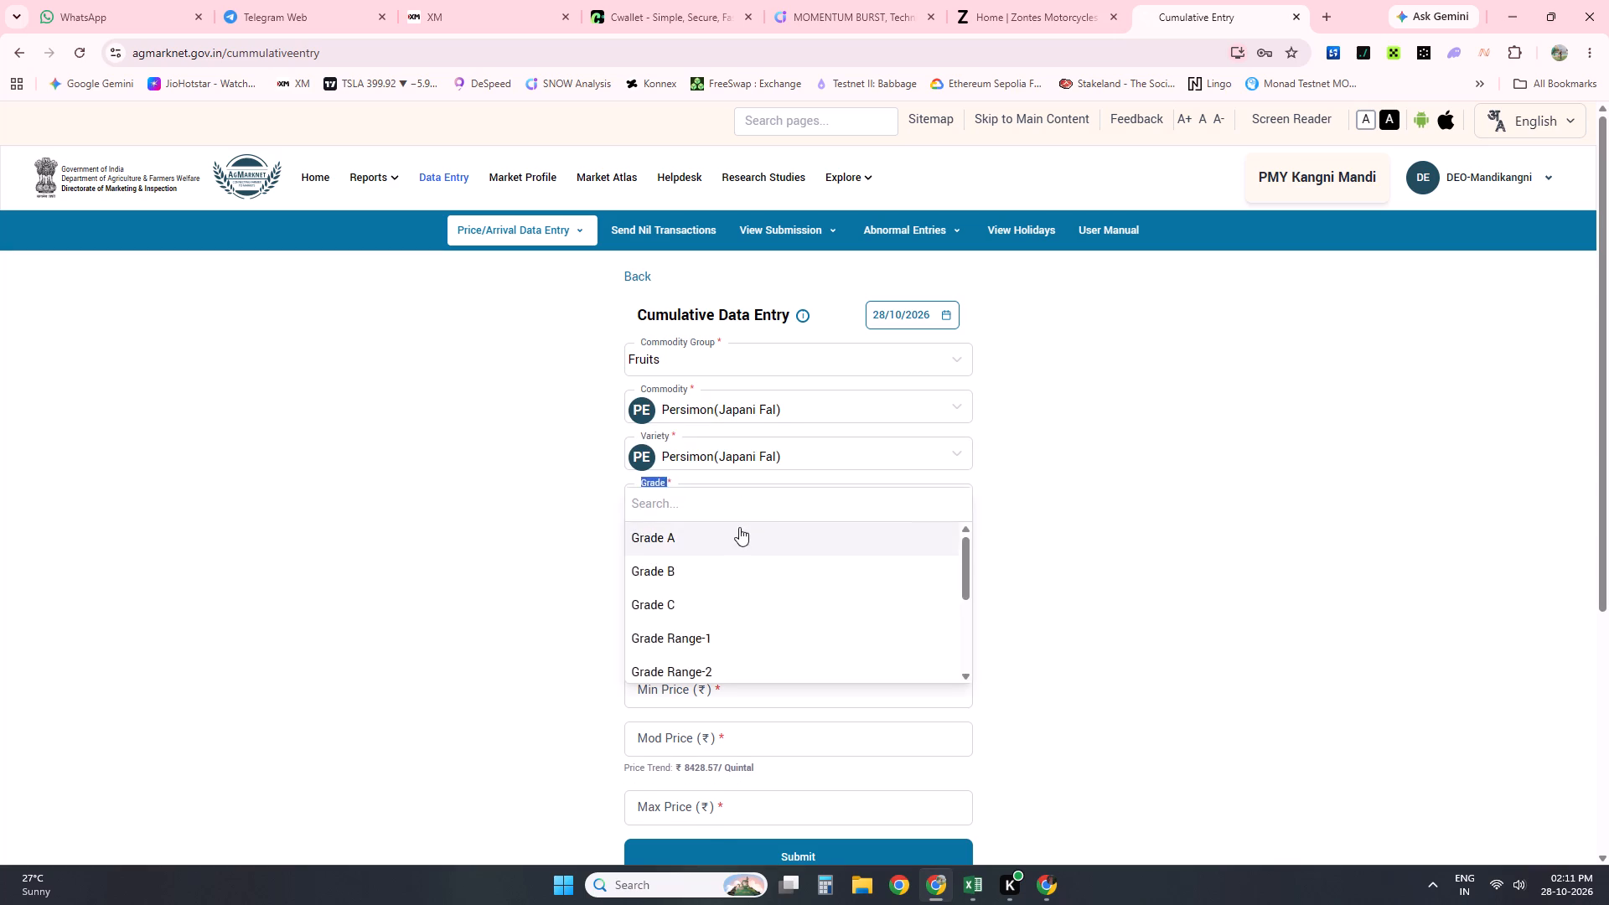
click(739, 528)
click(738, 541)
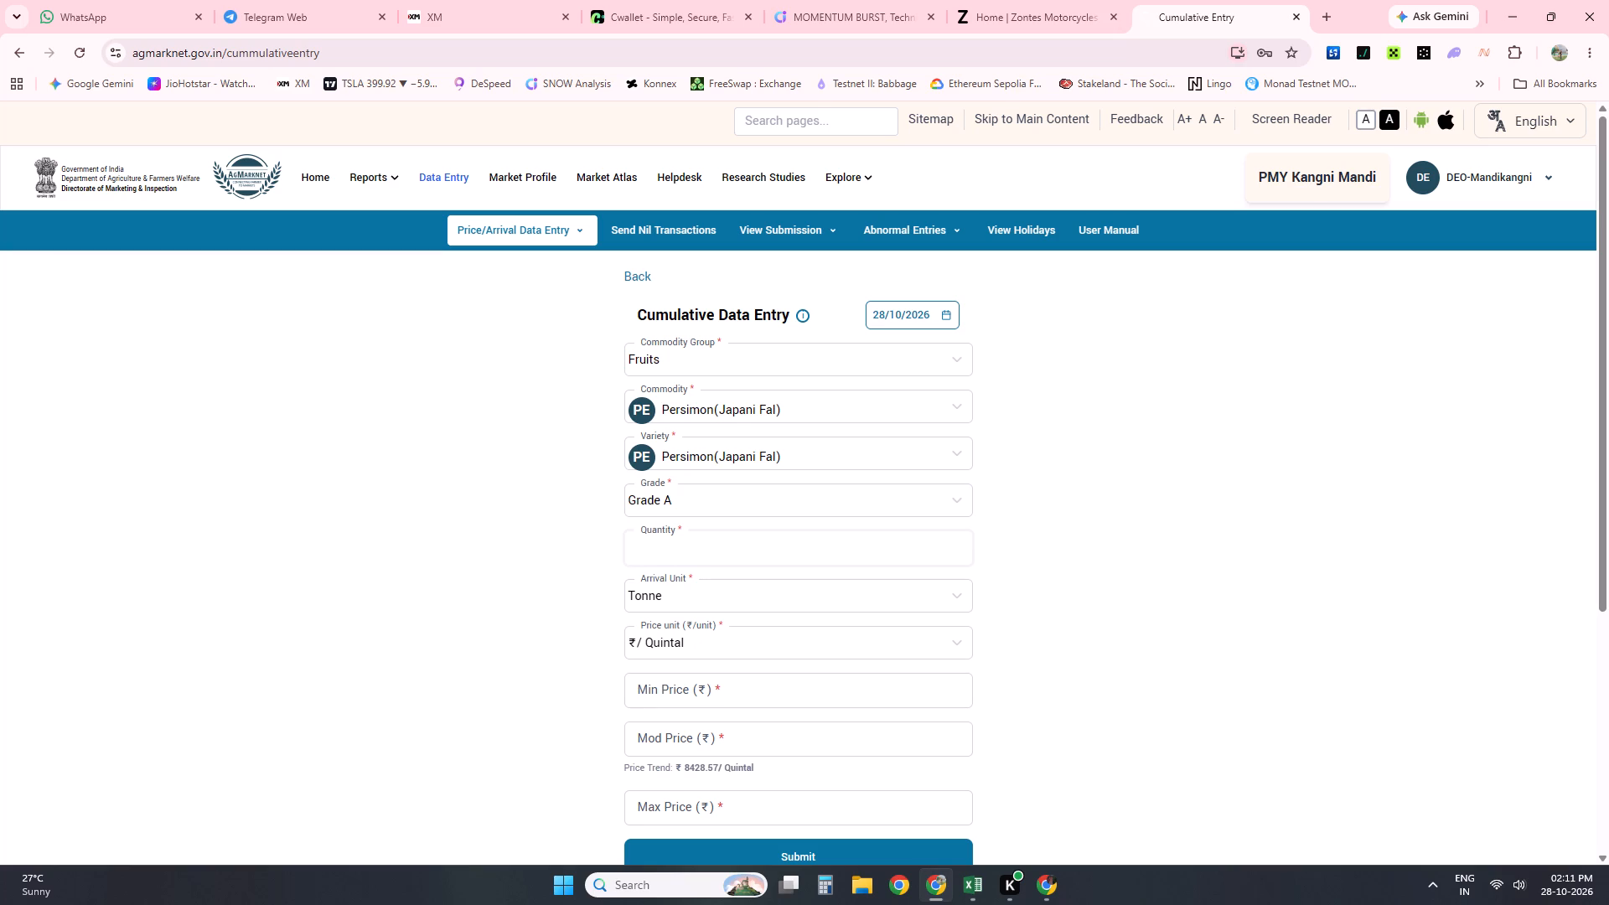
Enter quantity 1.2, minimum price 8000, modal price 9000 and maximum price 11000 for Persimon(Japani Fal), and submit the entry.
text(1.2)
key(Tab)
key(Tab)
key(Tab)
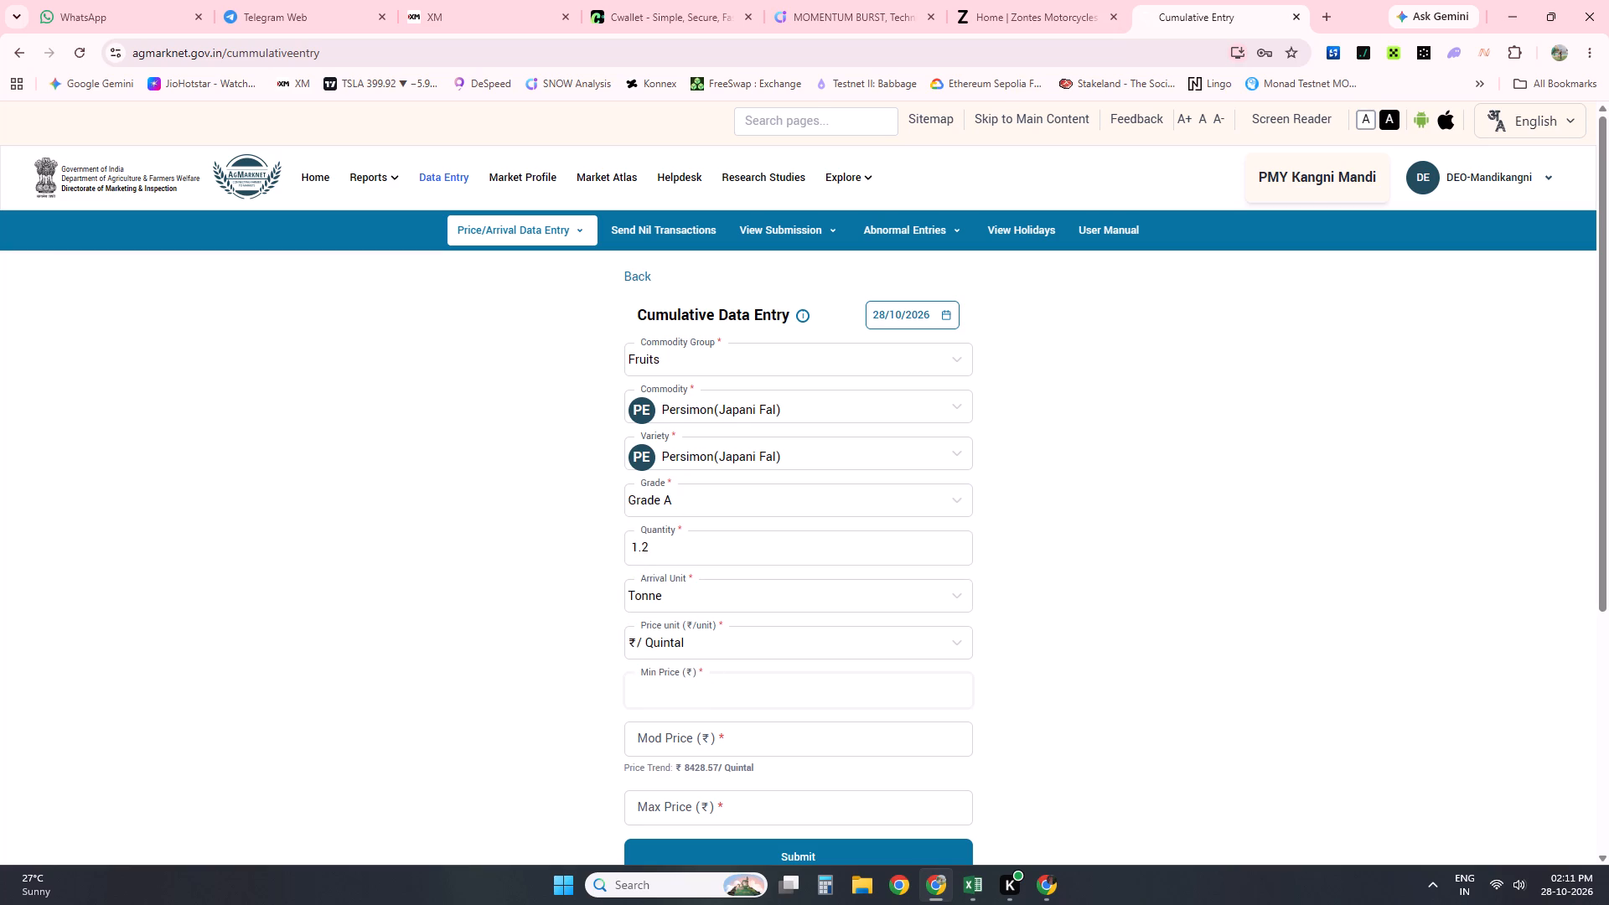
text(8000)
key(Tab)
text(9000)
key(Tab)
text(11000)
key(Tab)
key(Return)
key(Tab)
key(Return)
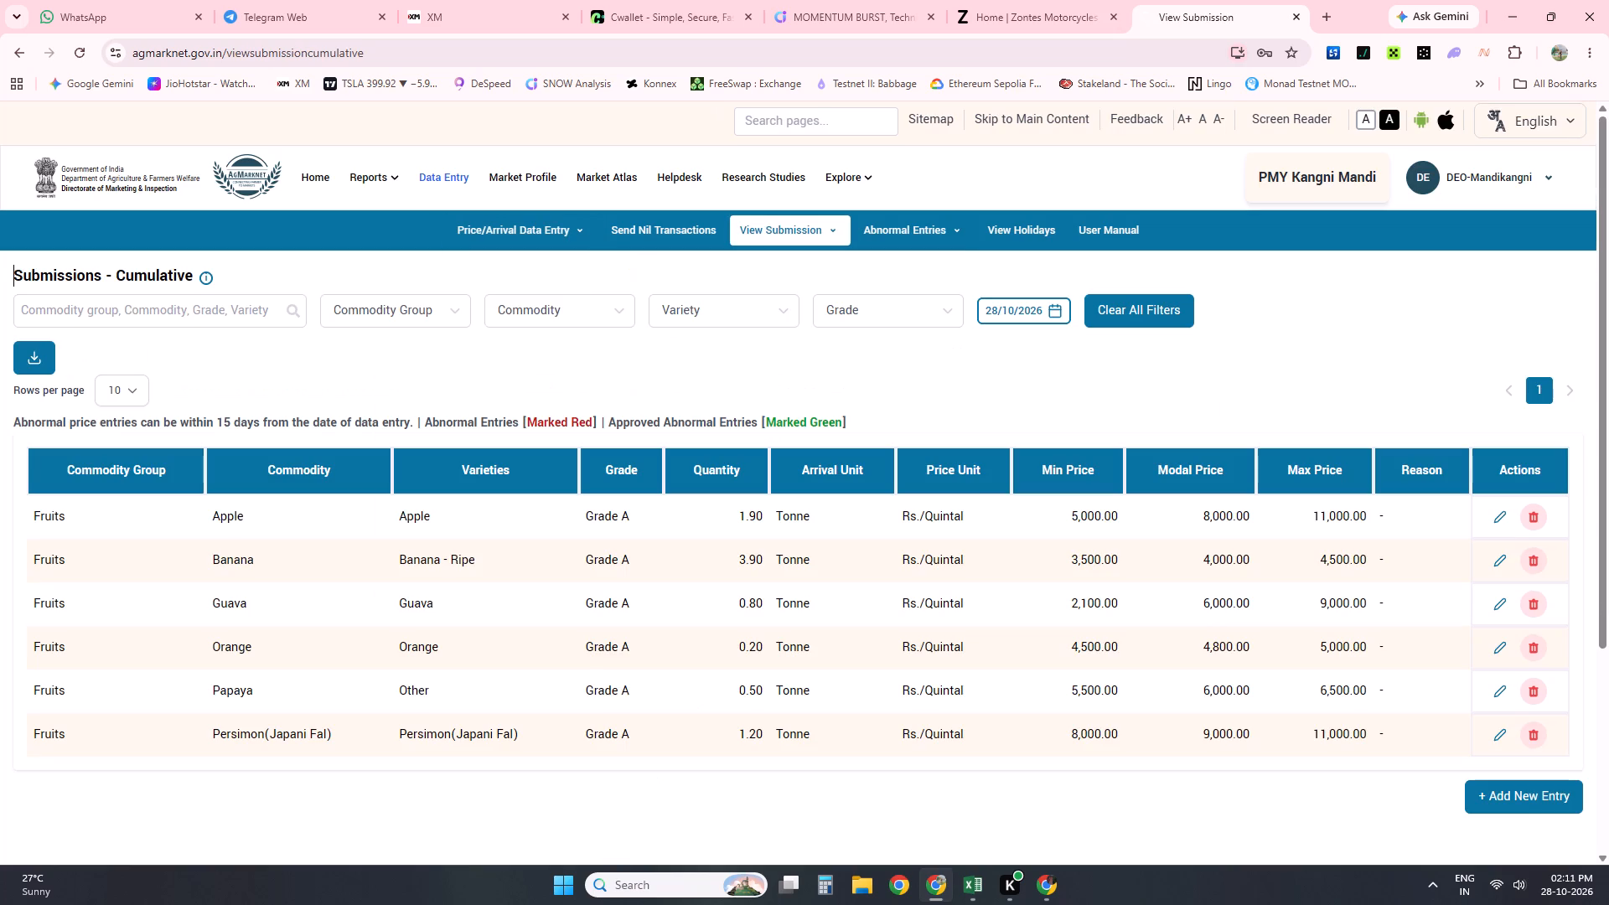
Start a new cumulative entry under Fruits with commodity Pomegranate, variety Pomogranate and Grade A.
click(1523, 799)
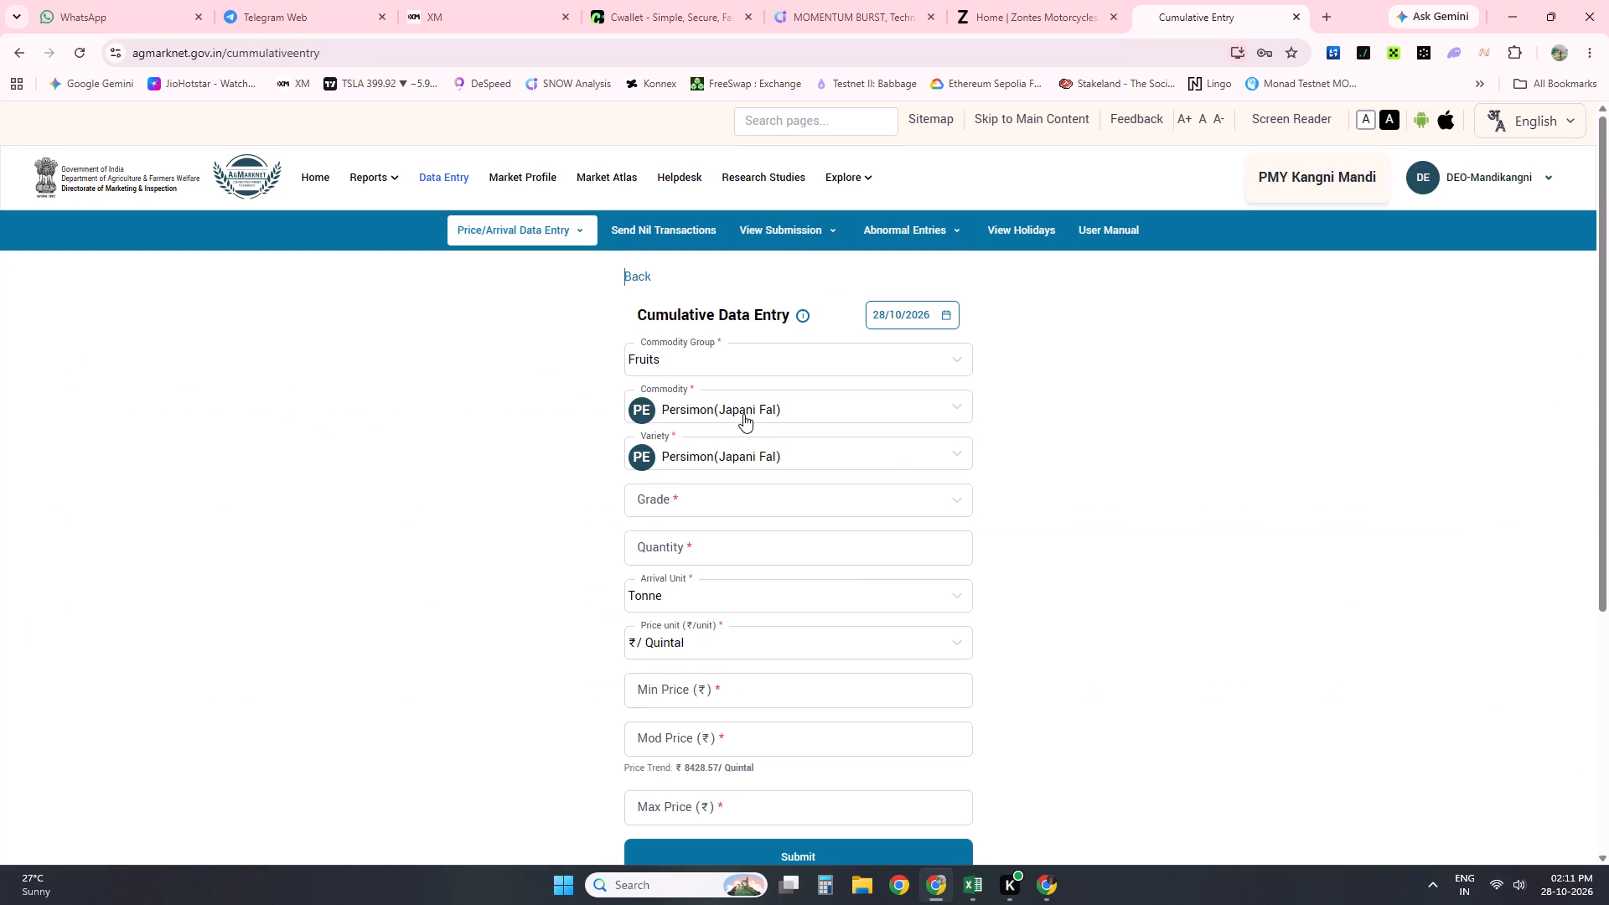
click(743, 412)
scroll(741, 524, down, 5)
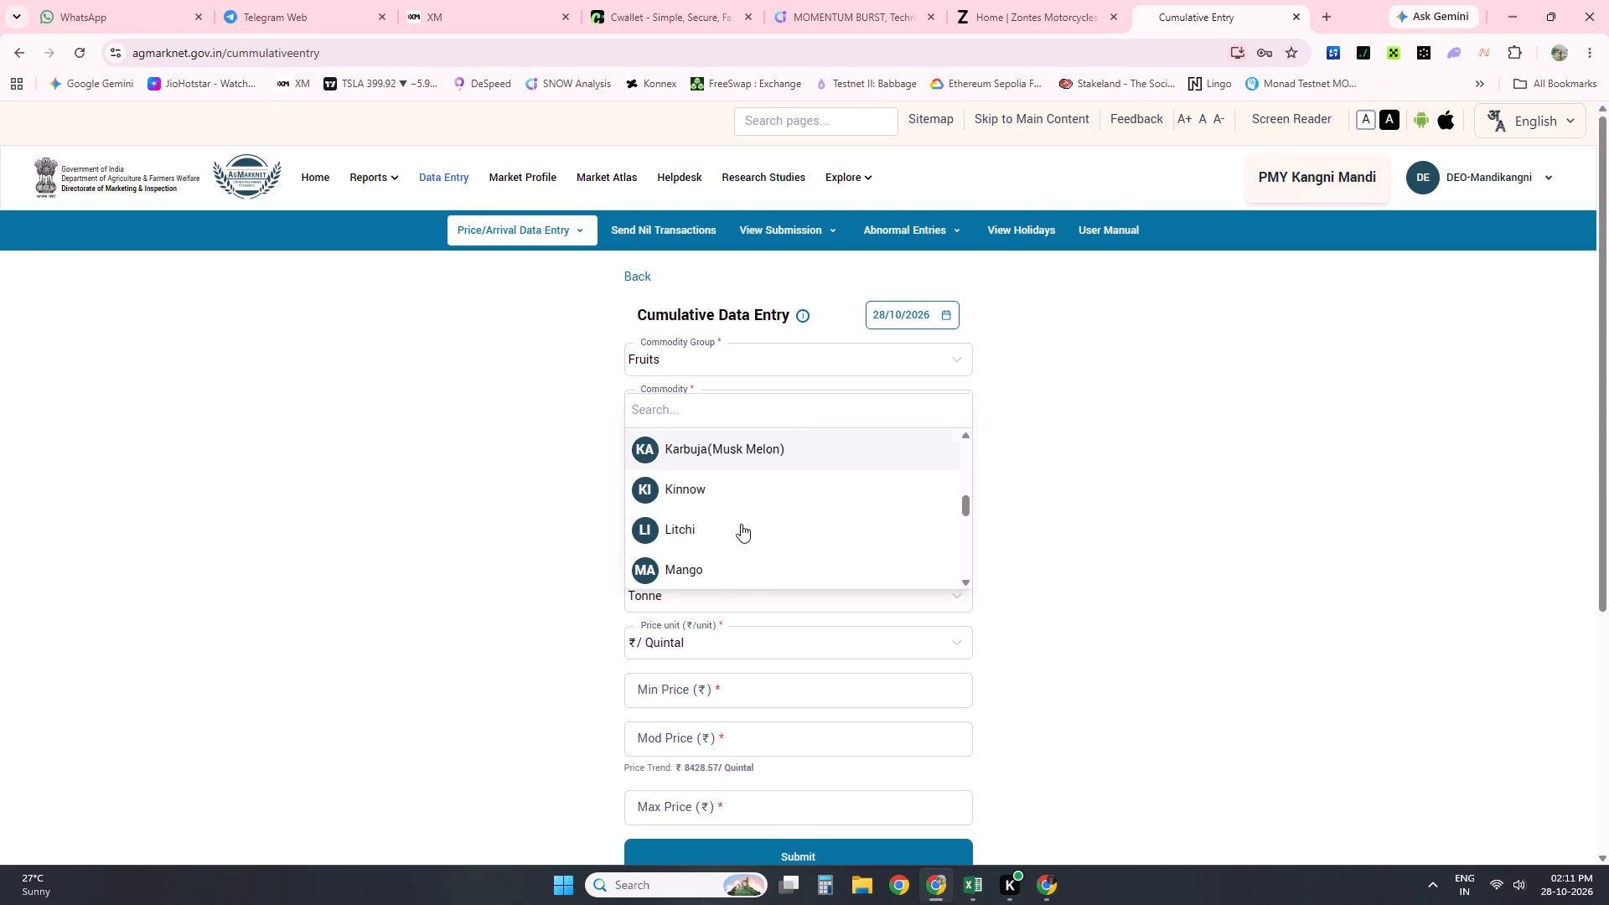
scroll(741, 524, down, 5)
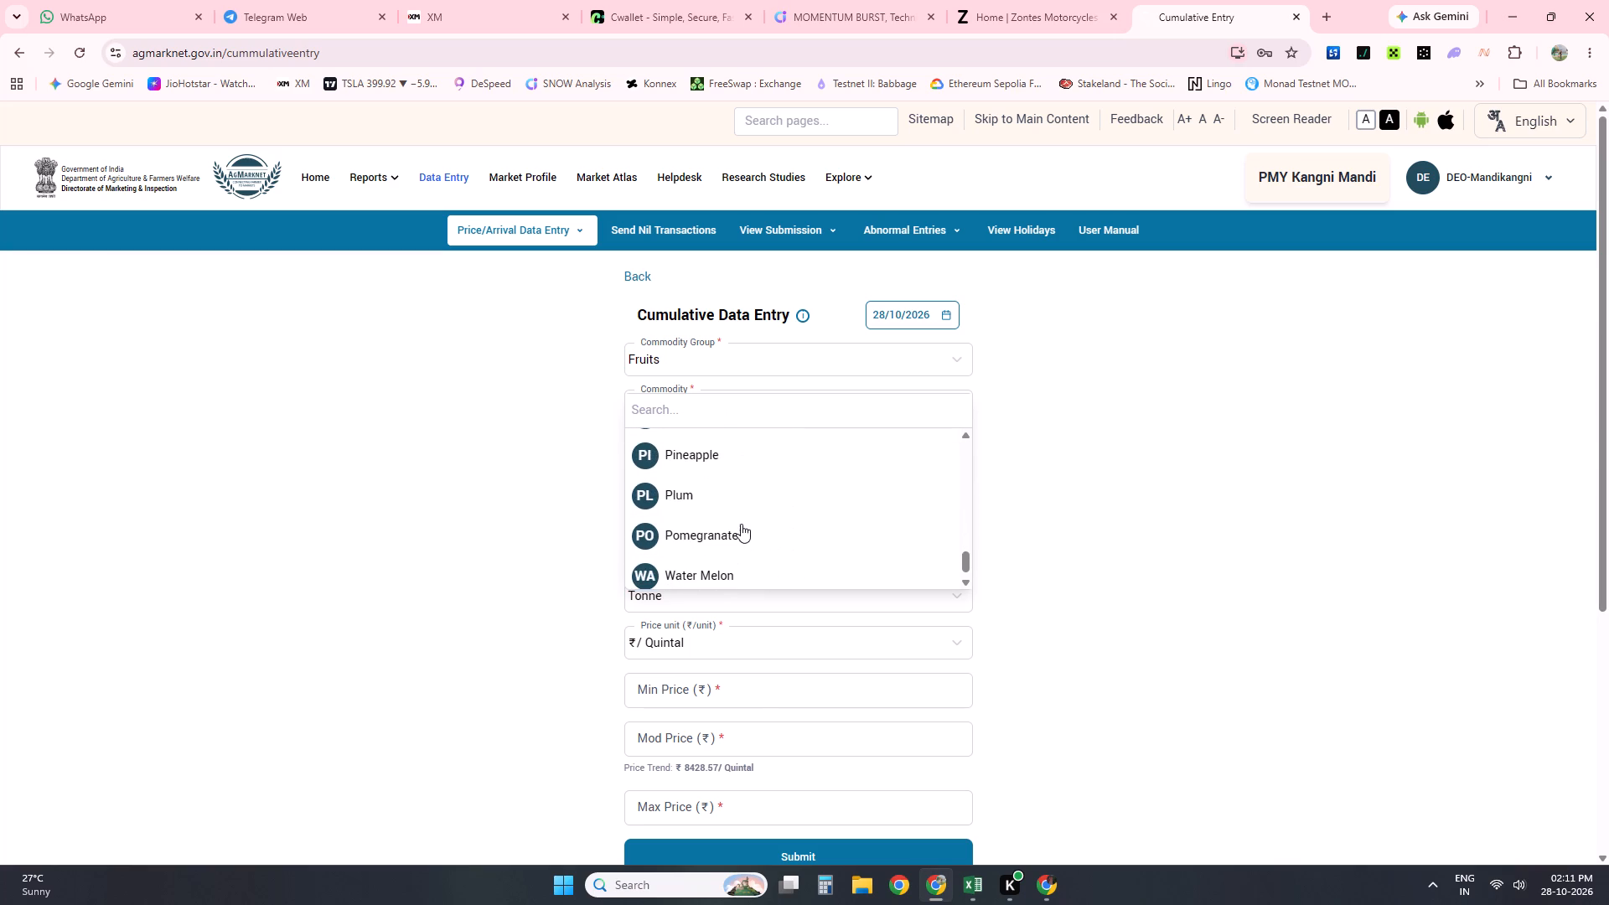
click(734, 532)
click(729, 457)
click(726, 483)
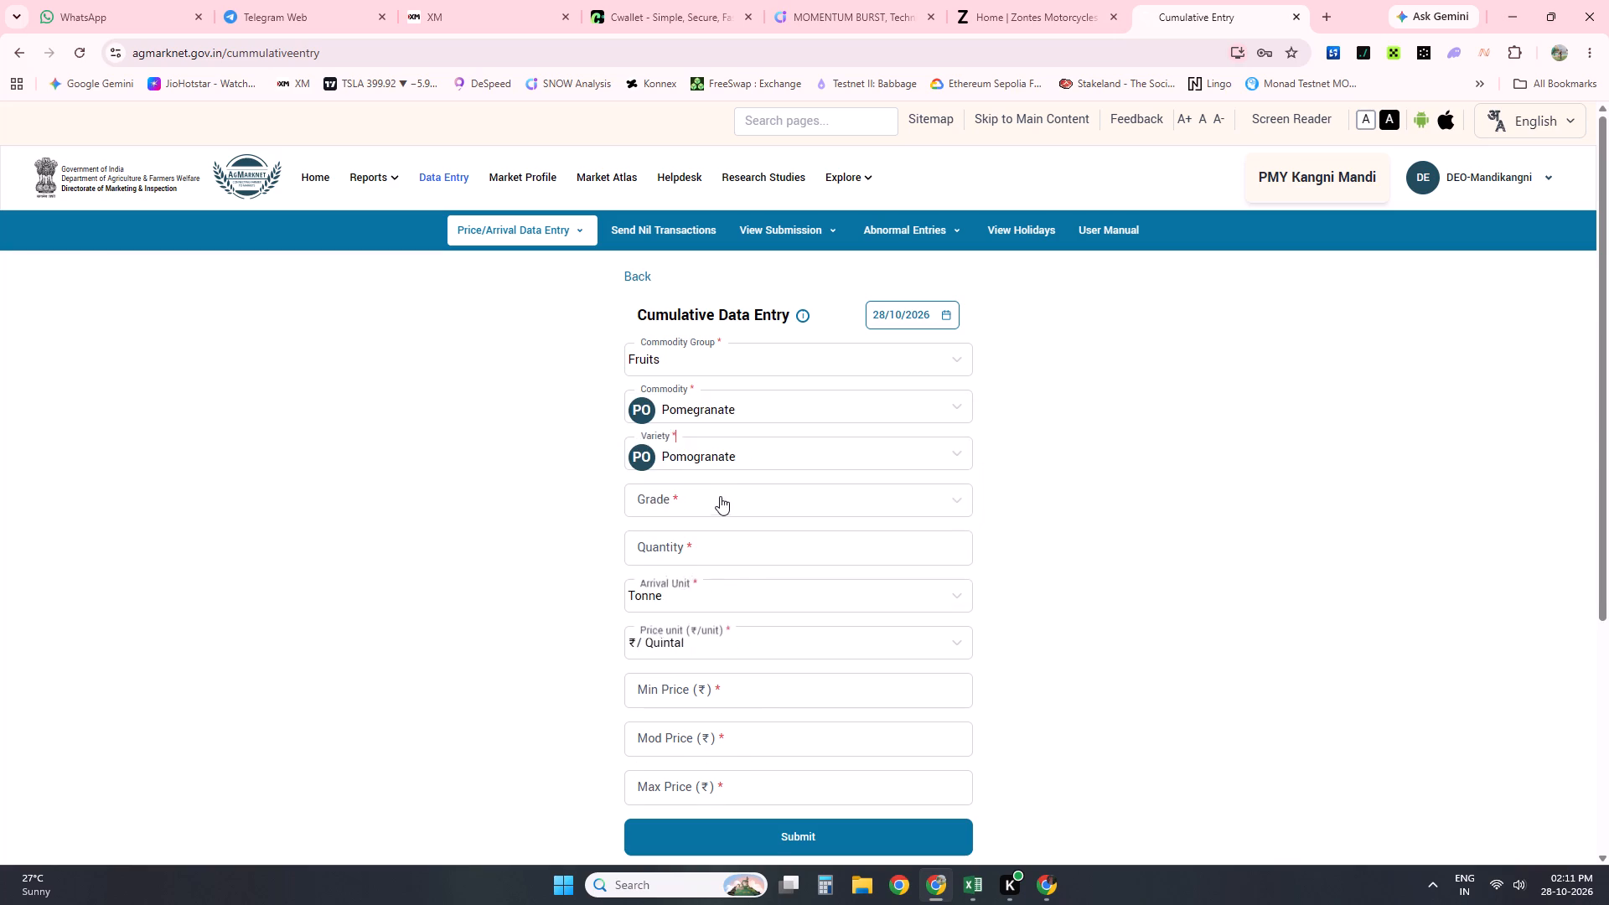
click(720, 499)
double_click(709, 544)
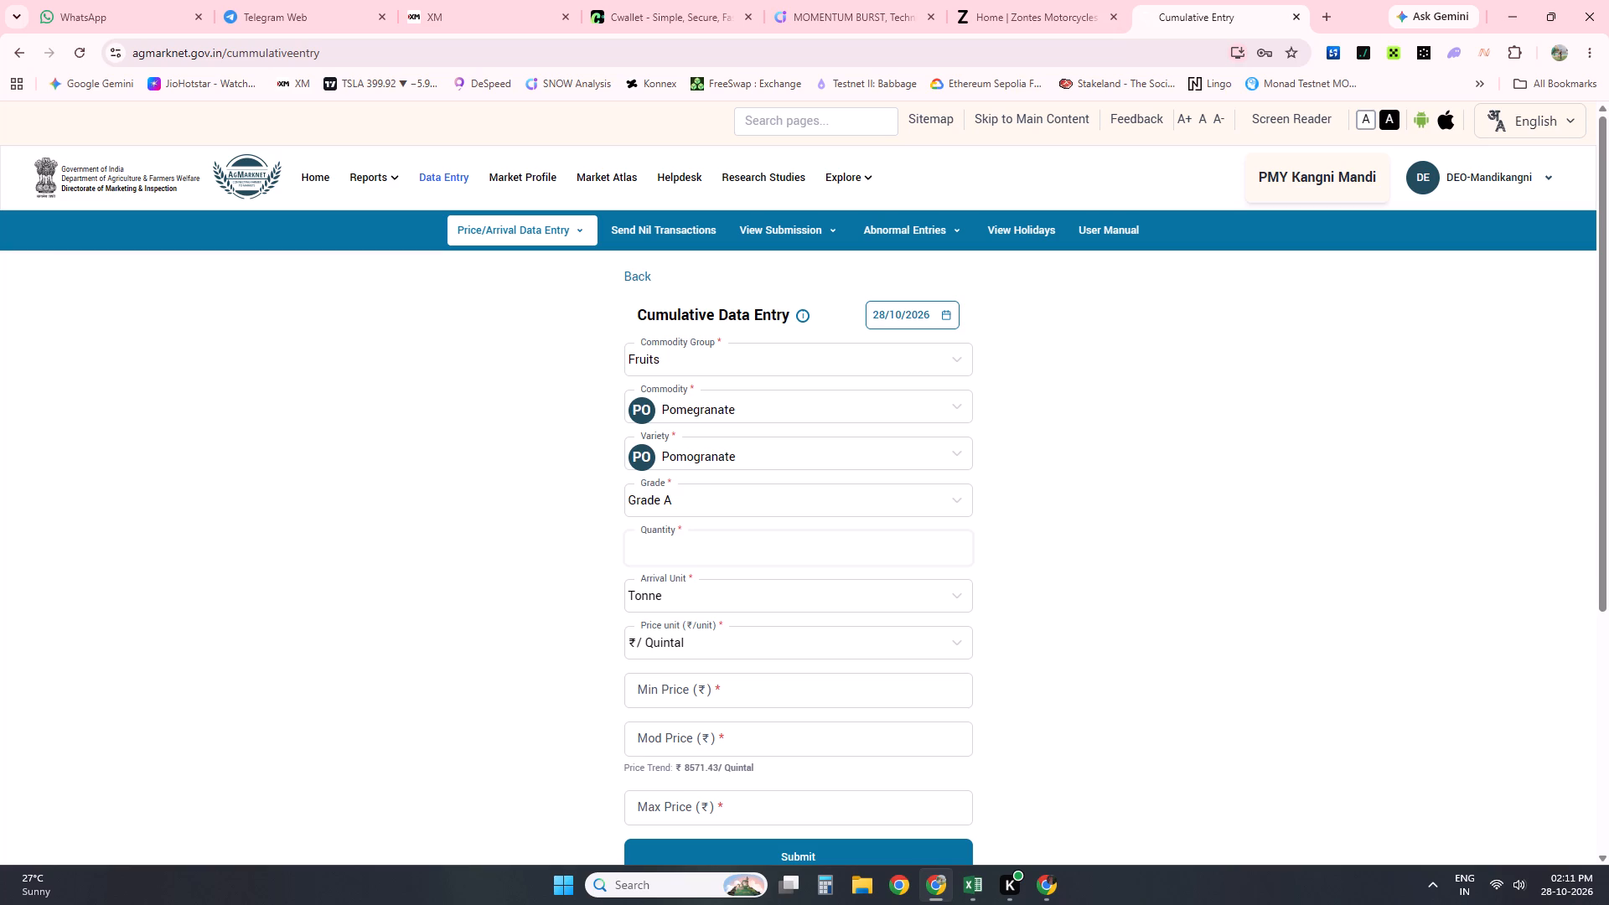
Enter quantity 0.5, minimum price 7000, modal price 8000 and maximum price 10000 for Pomegranate, and submit the entry.
text(0.5)
key(Tab)
key(Tab)
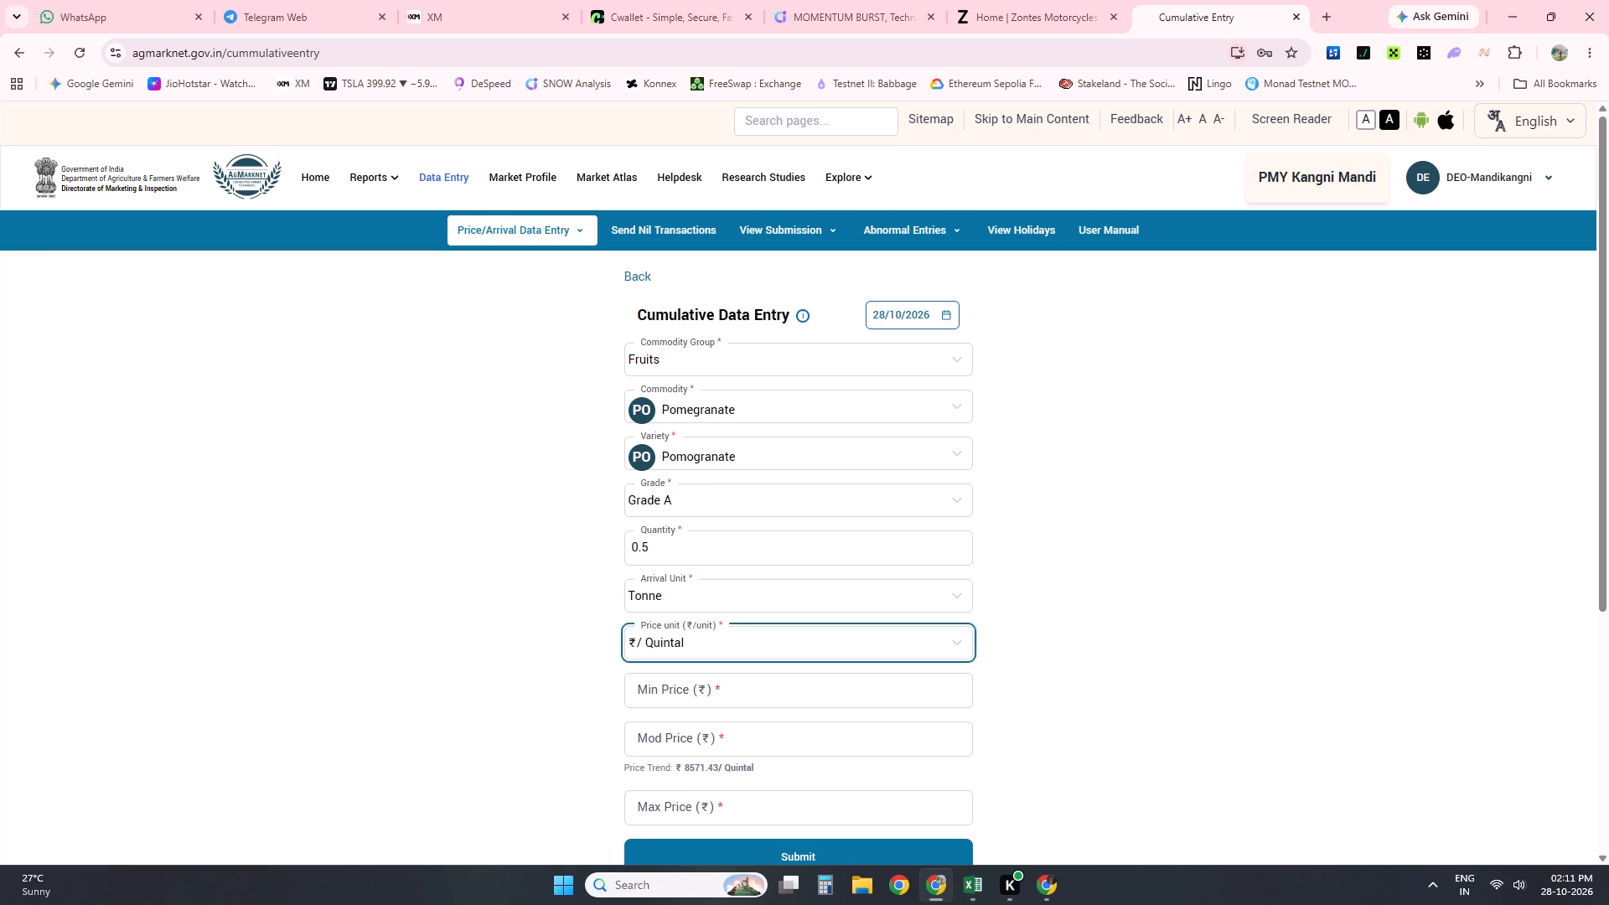
key(Tab)
text(7000)
key(Tab)
text(8000)
key(Tab)
text(10000)
key(Tab)
key(Return)
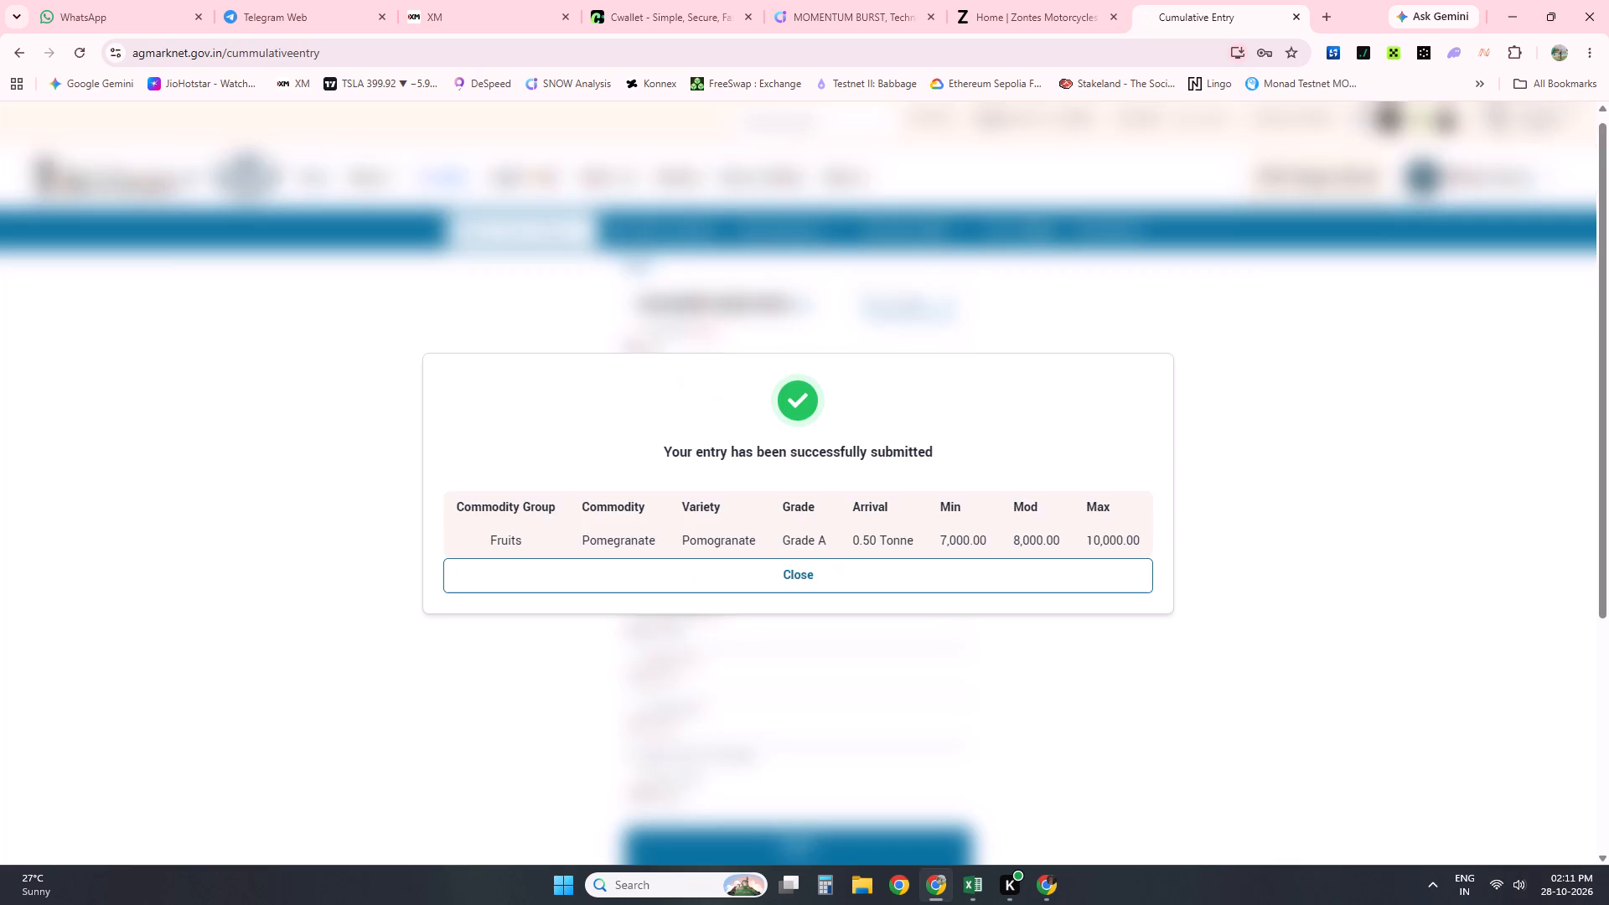
key(Tab)
key(Return)
Start a new cumulative entry under Vegetables with commodity Beetroot, variety Beetroot and grade FAQ.
scroll(759, 598, down, 4)
click(1534, 540)
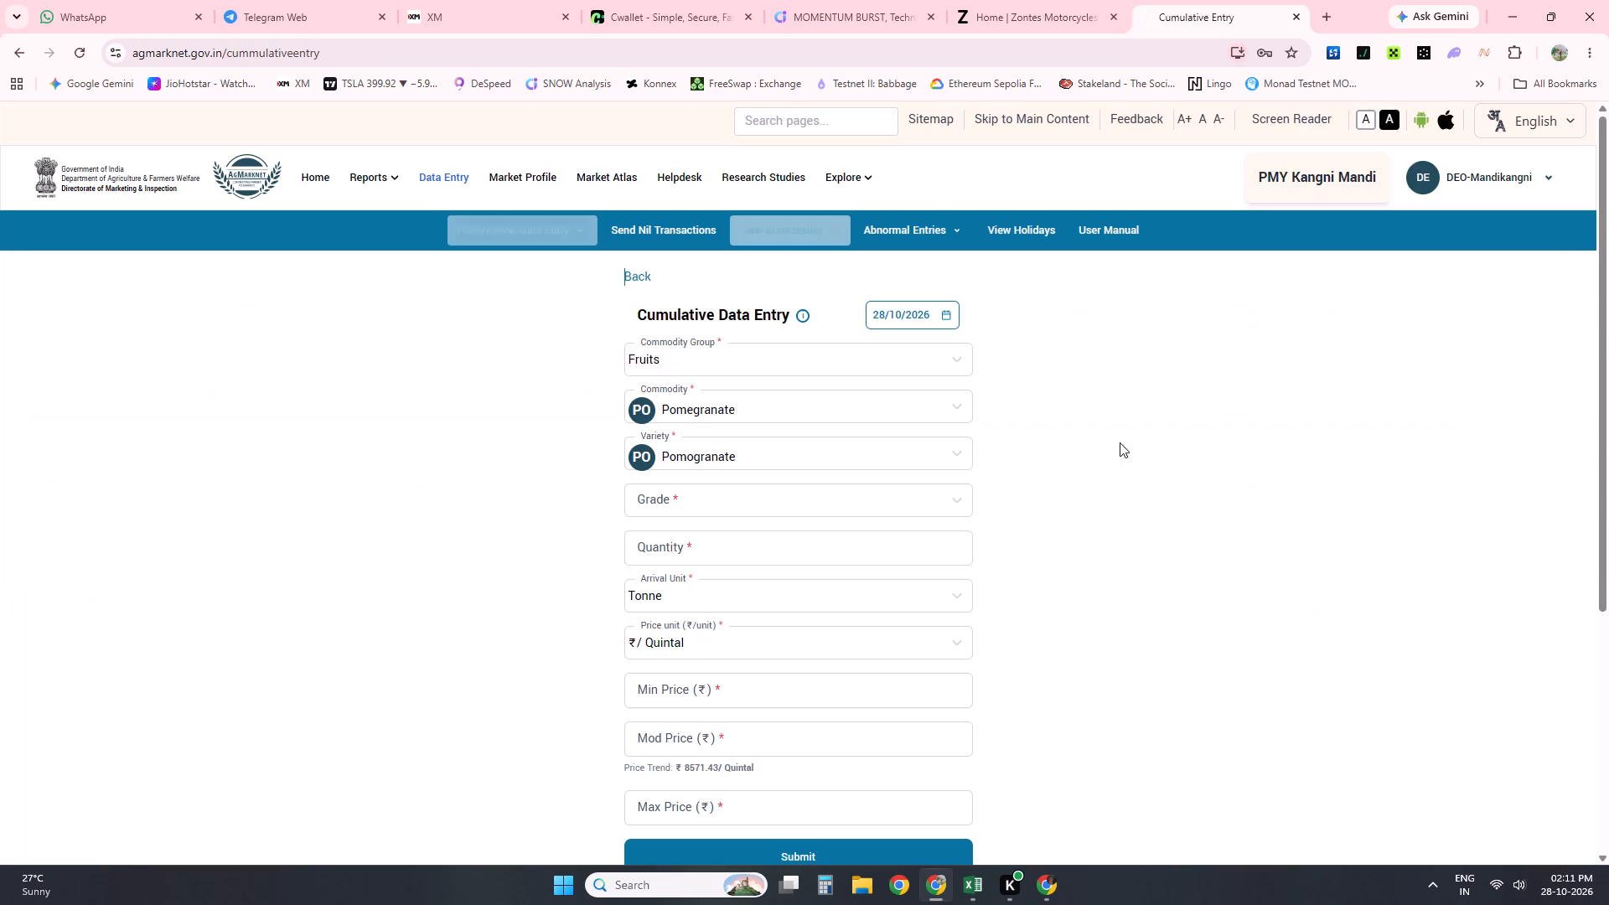
click(742, 403)
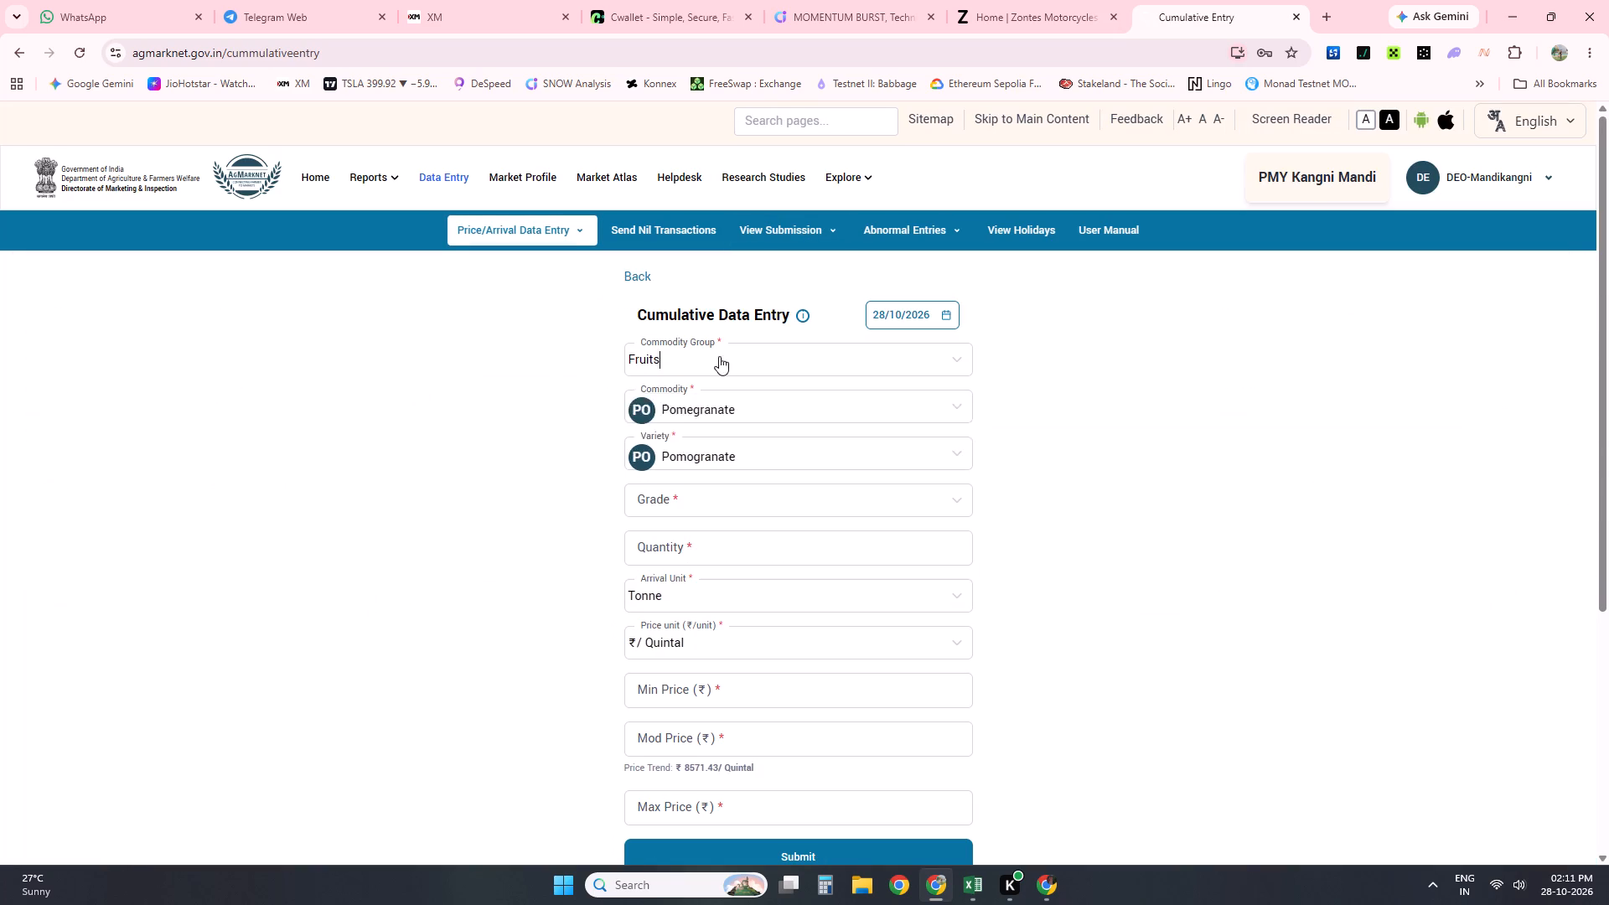
click(719, 356)
click(694, 437)
click(703, 411)
click(696, 444)
click(701, 448)
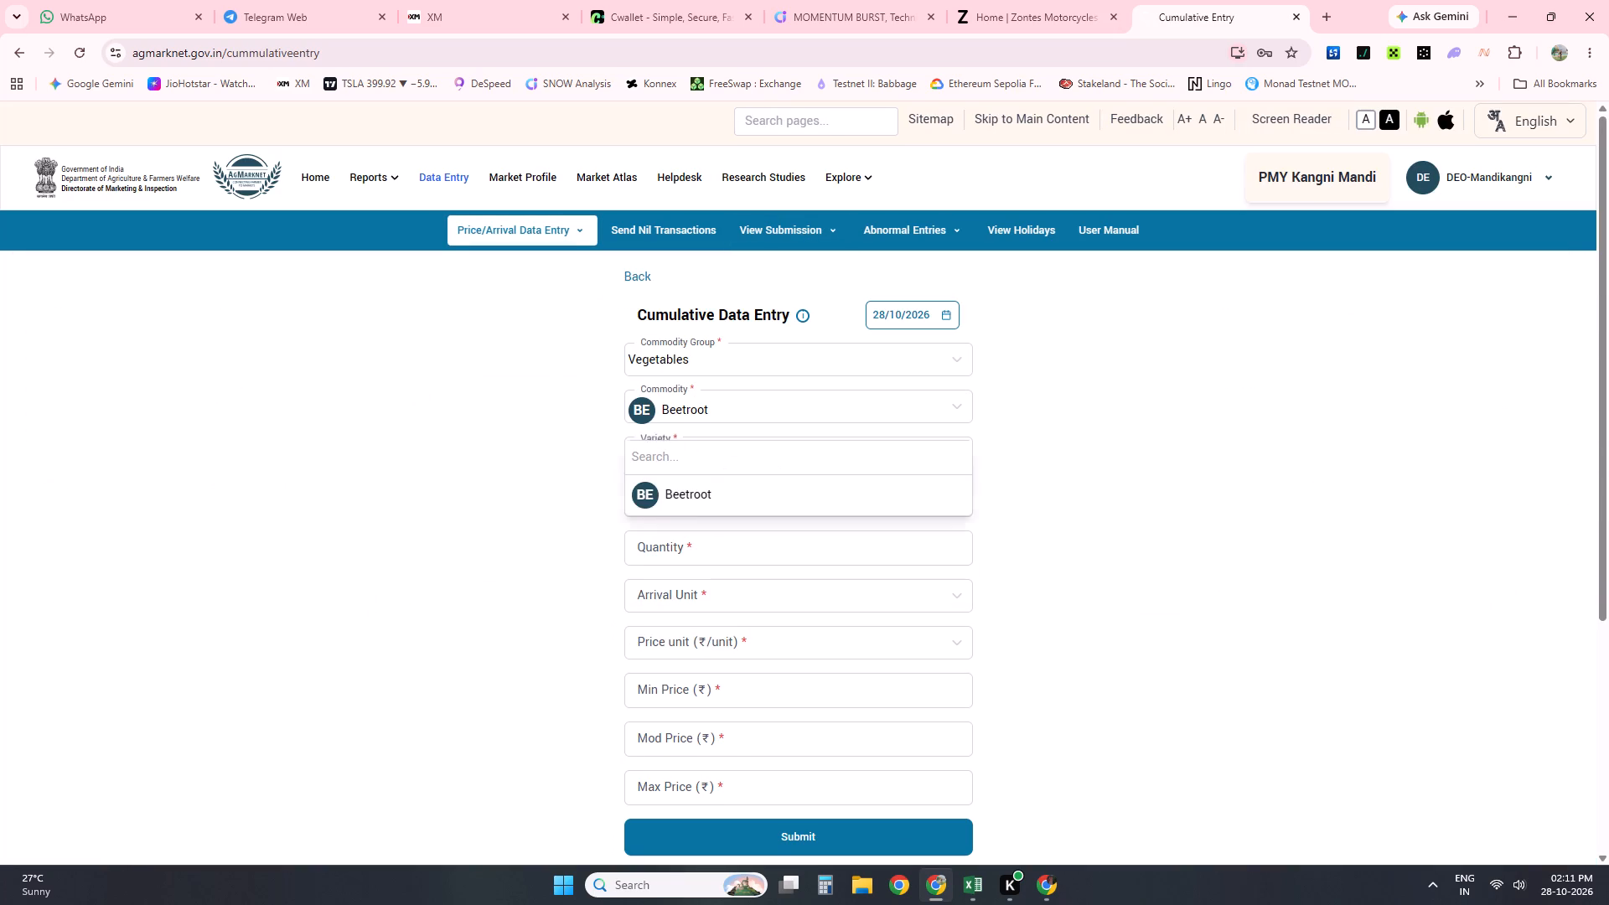
double_click(694, 494)
click(694, 540)
click(702, 561)
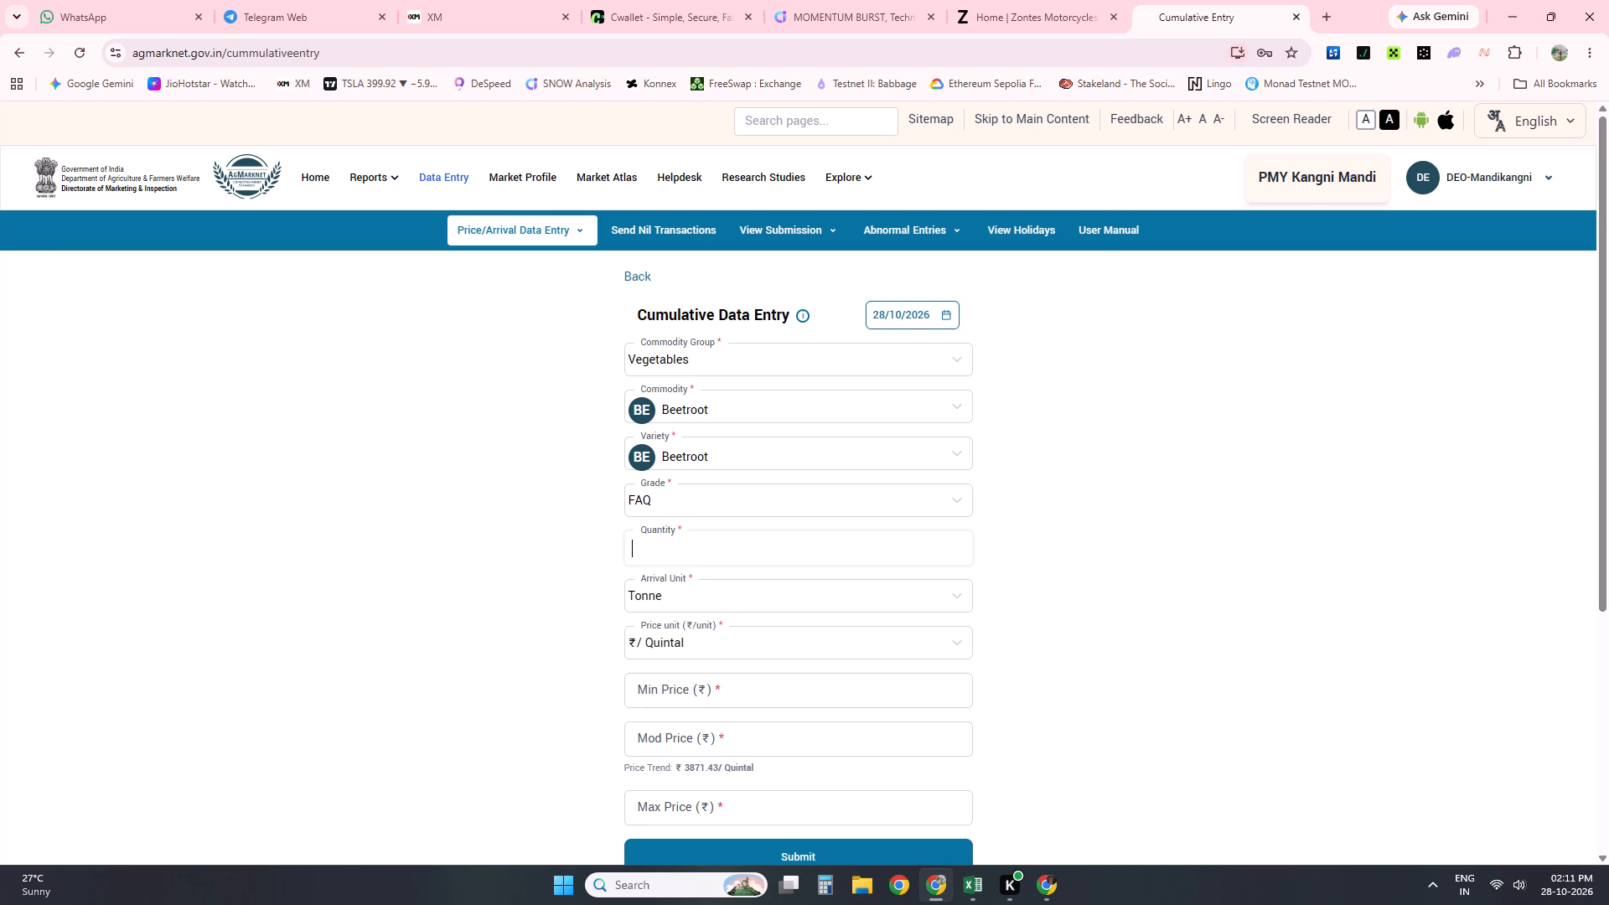
Enter quantity 0.3, minimum price 2000, modal price 2500 and maximum price 3000 for Beetroot, and submit the entry.
text(0.3)
key(Tab)
key(Tab)
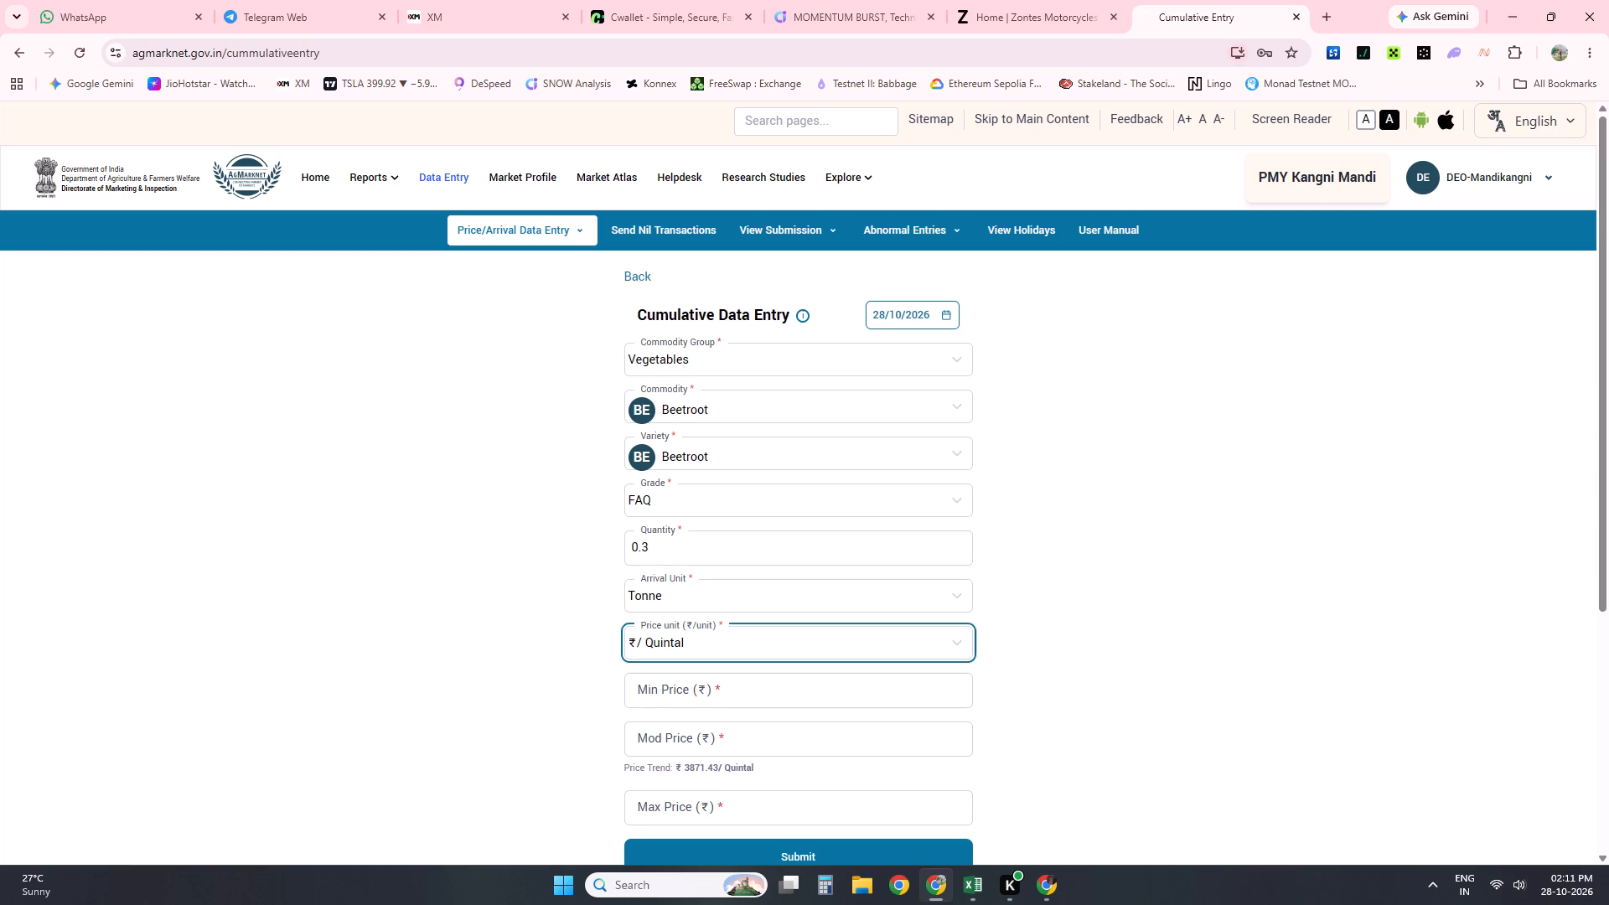
key(Tab)
text(2000)
key(Tab)
text(500)
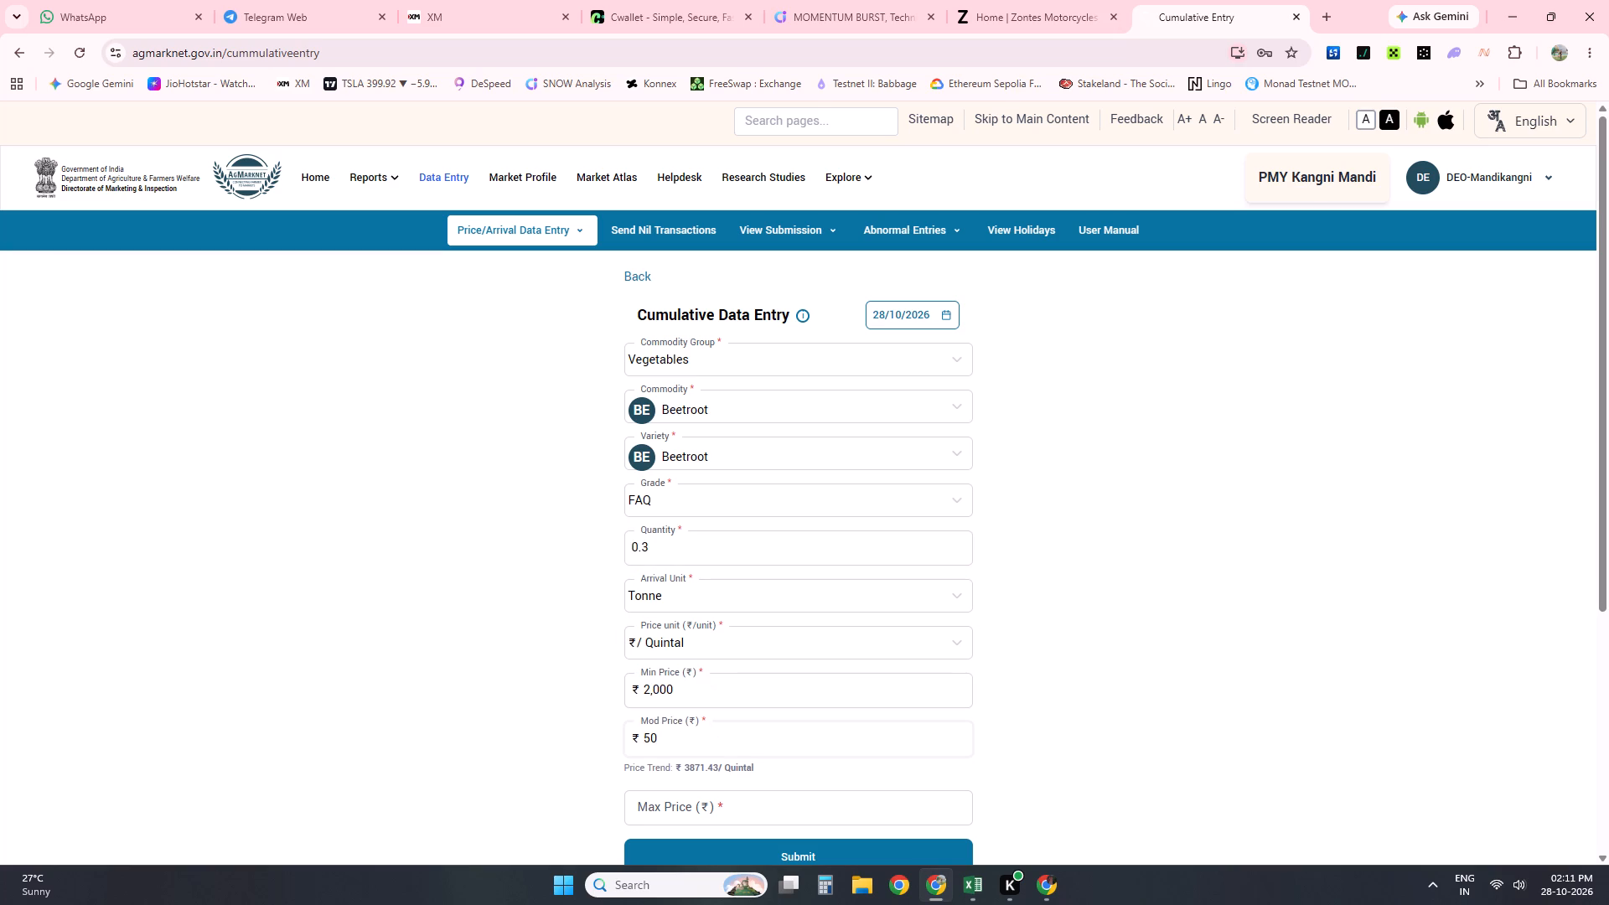
key(BackSpace)
key(BackSpace)
key(BackSpace)
text(2500)
key(Tab)
text(3000)
key(Tab)
key(Return)
key(Tab)
key(Return)
Start a new cumulative entry under Vegetables with commodity Bhindi(Ladies Finger), variety Bhindi and grade FAQ.
scroll(953, 648, down, 4)
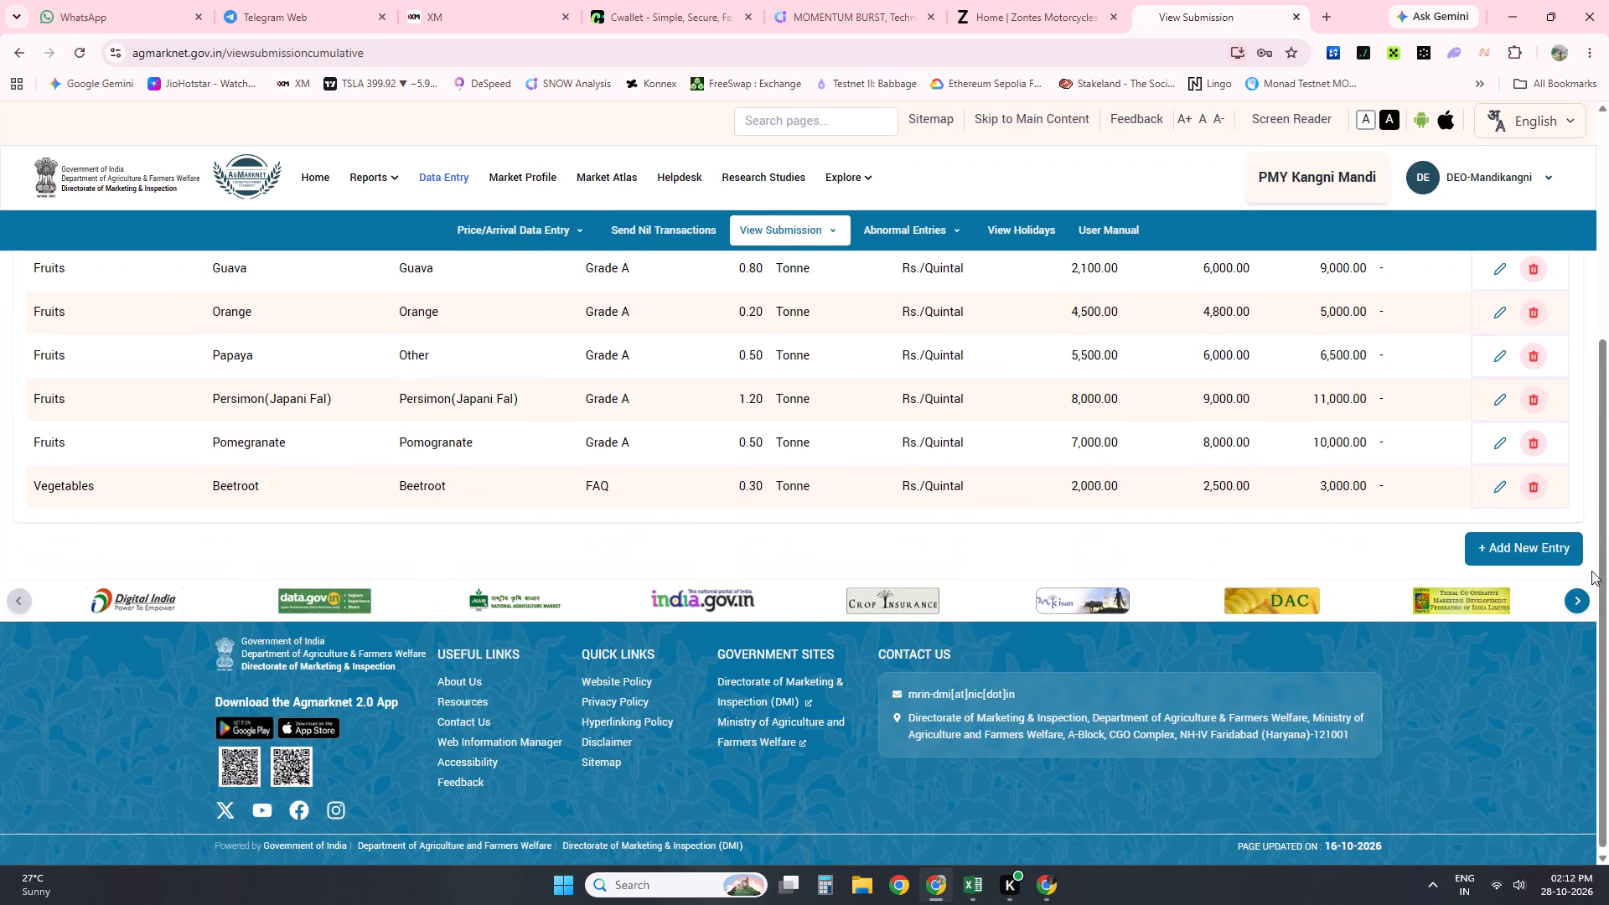
click(1524, 538)
click(746, 401)
click(712, 483)
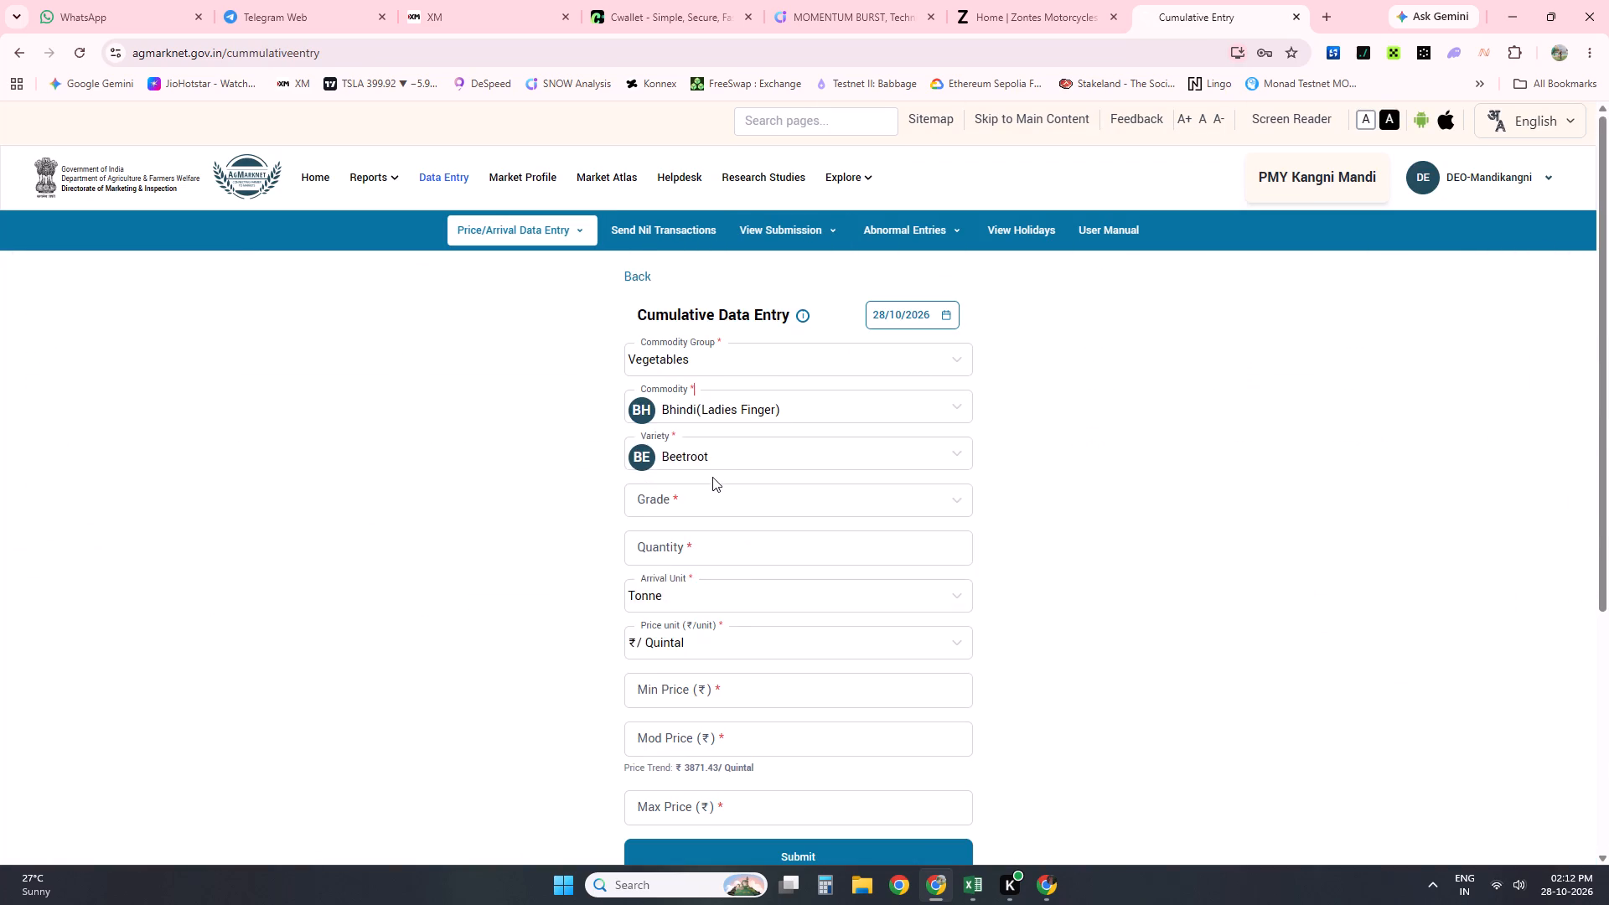
click(716, 461)
click(711, 490)
click(700, 499)
click(695, 535)
click(696, 546)
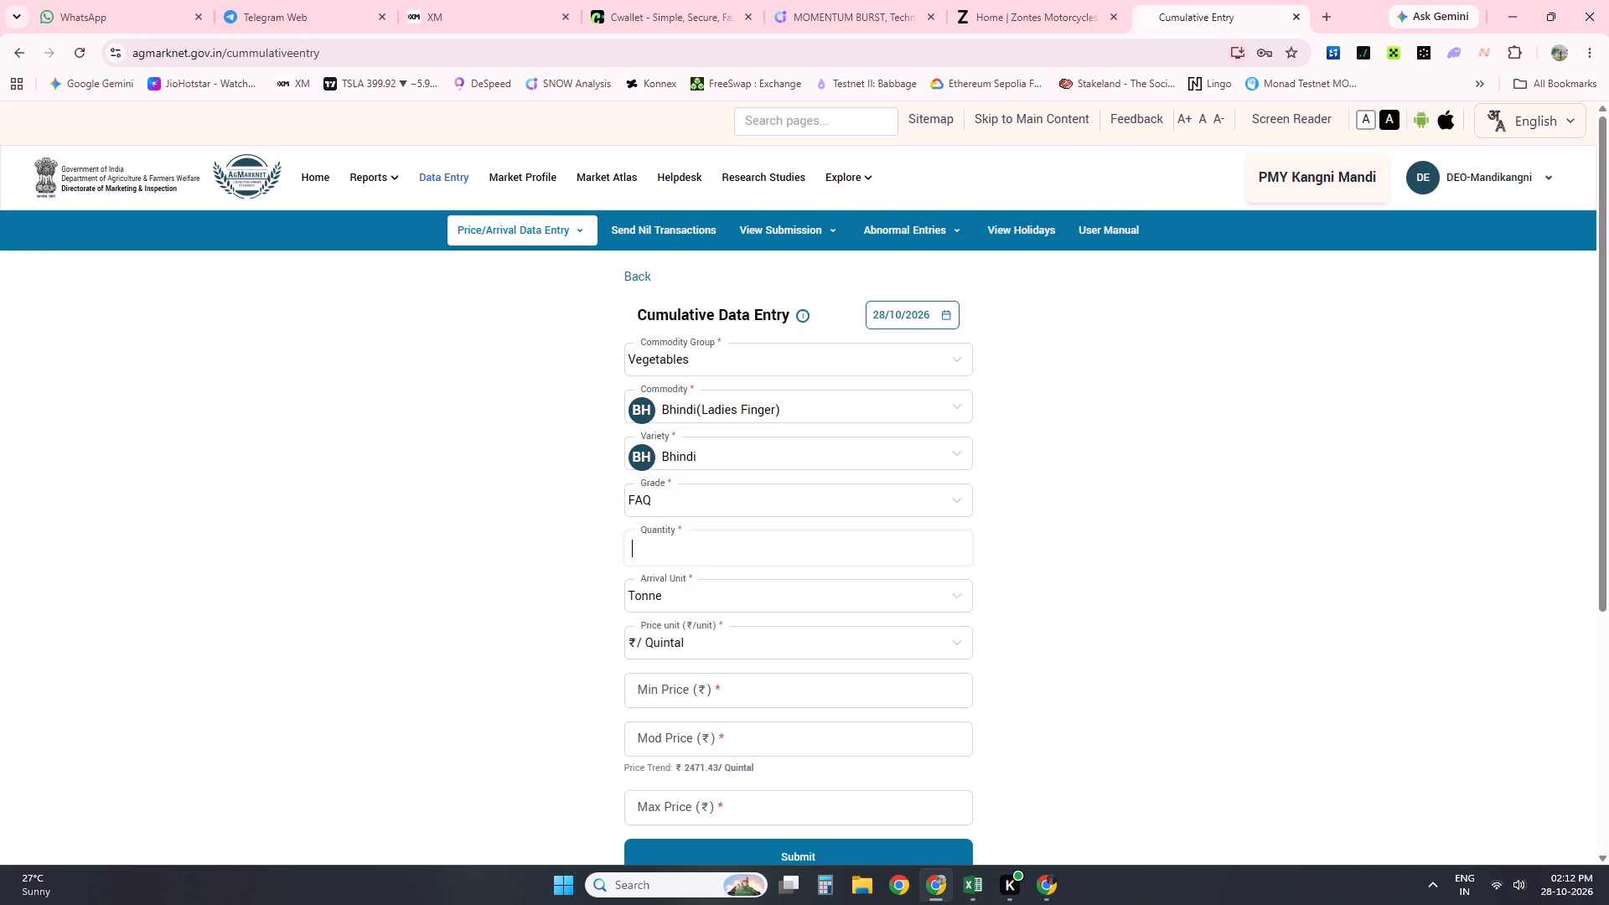
Enter quantity 1.2, minimum price 3000, modal price 3200 and maximum price 3500 for Bhindi(Ladies Finger), and submit the entry.
text(1.2)
key(Tab)
key(Tab)
key(Tab)
text(3000)
key(Tab)
text(3200)
key(Tab)
text(3500)
key(Tab)
key(Return)
key(Tab)
key(Return)
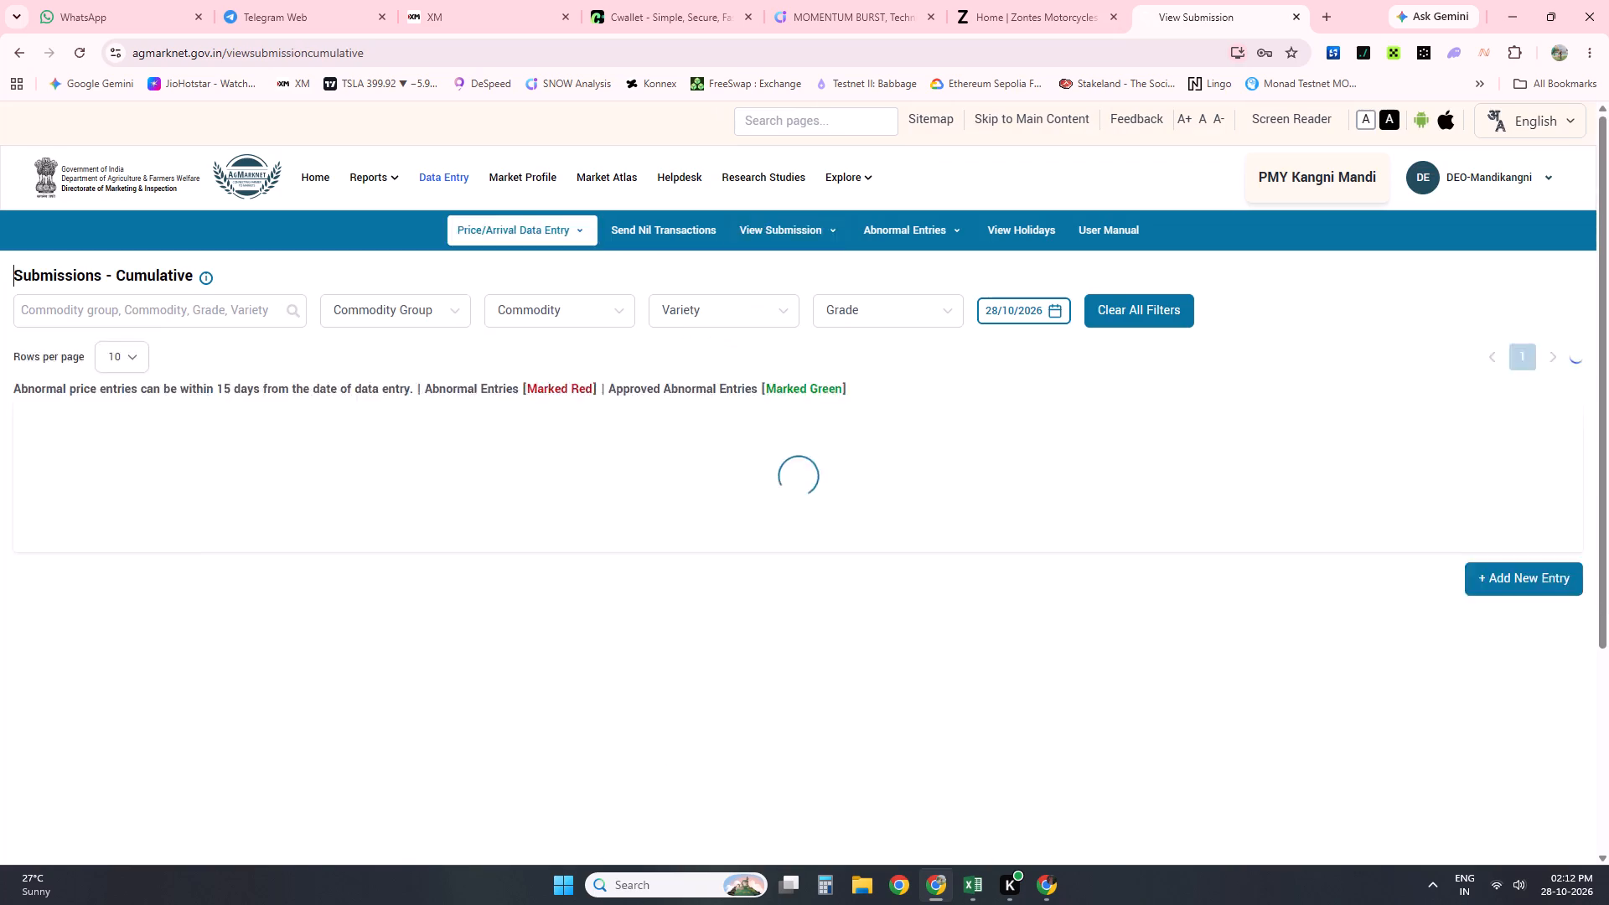
Start a new cumulative entry under Vegetables with commodity Bitter gourd, variety Bitter Gourd and grade FAQ.
scroll(1307, 649, down, 4)
click(1488, 597)
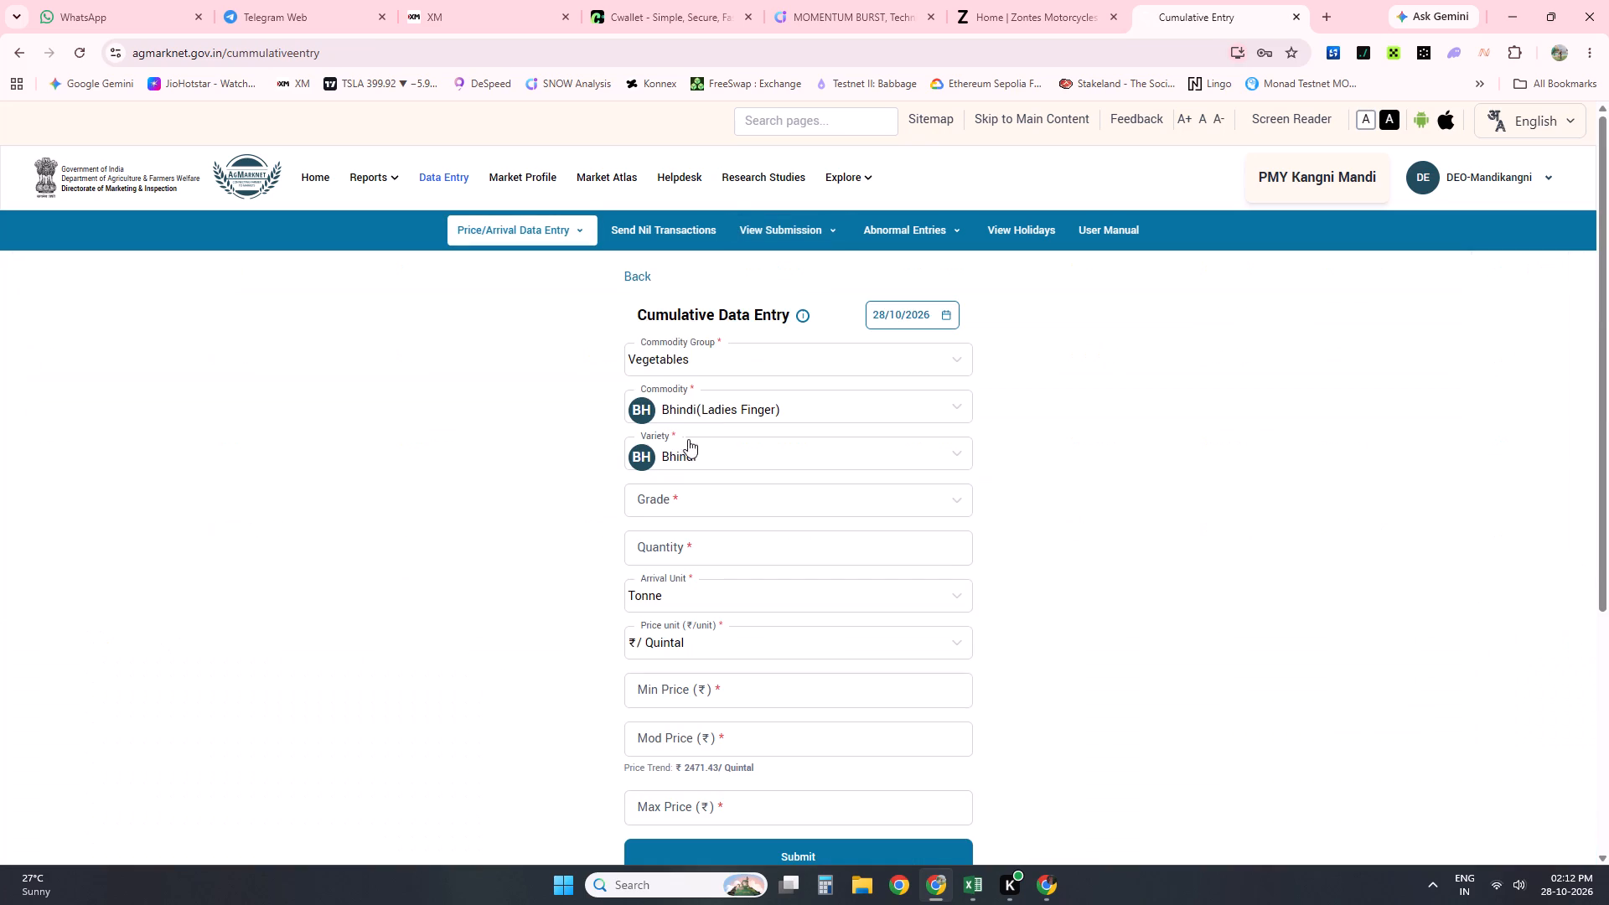
click(727, 416)
scroll(734, 530, down, 4)
scroll(734, 530, up, 3)
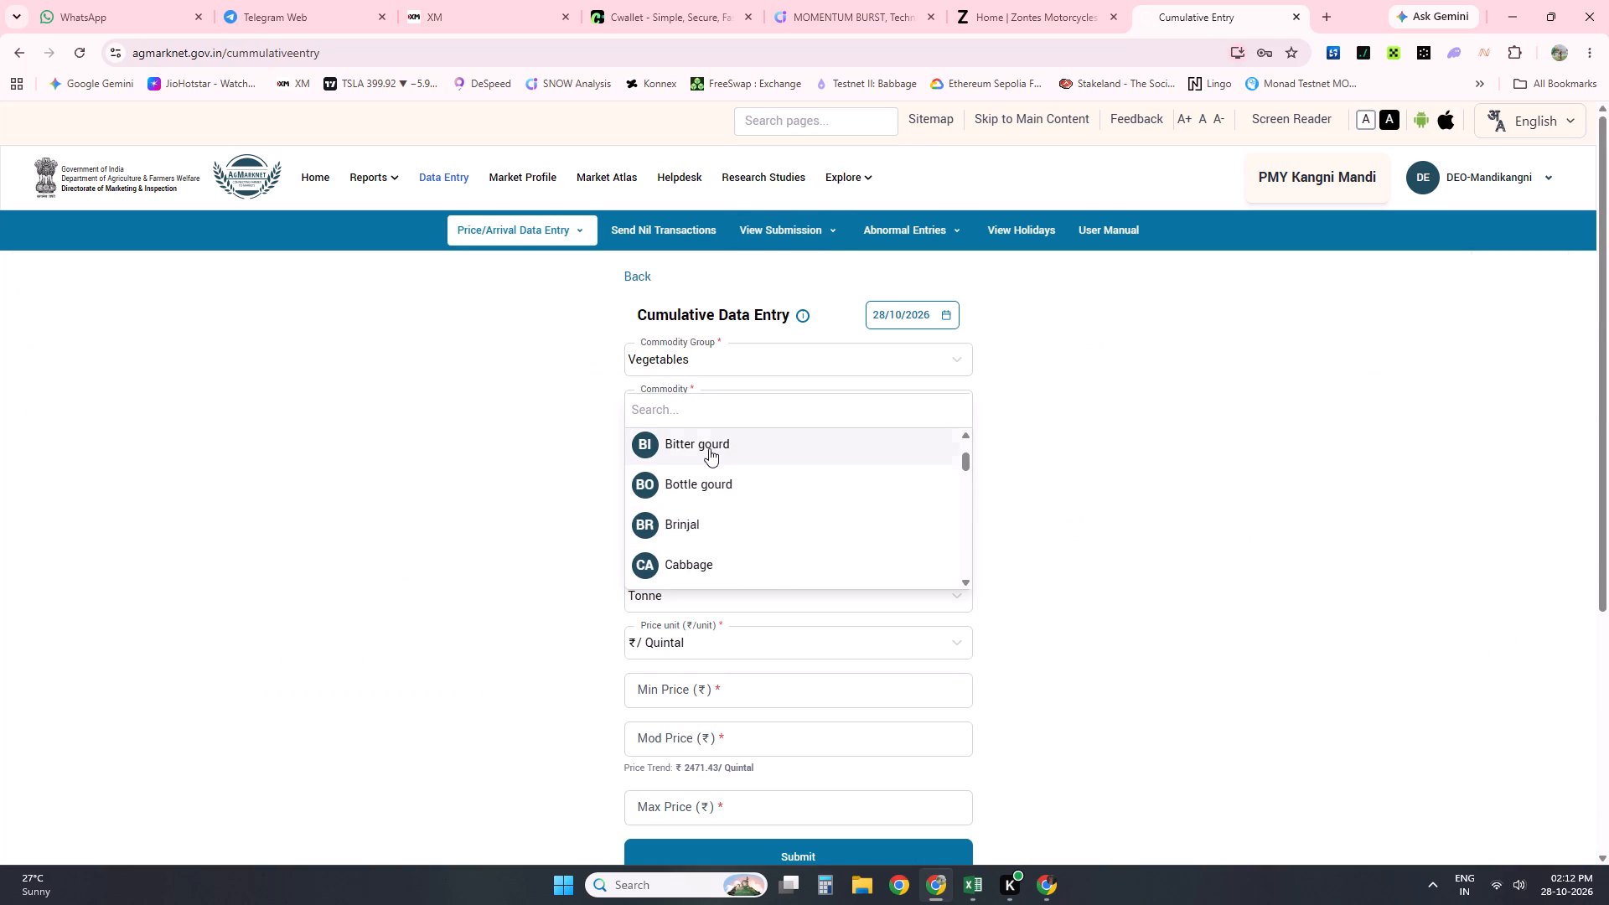
scroll(709, 447, up, 1)
click(696, 535)
click(715, 450)
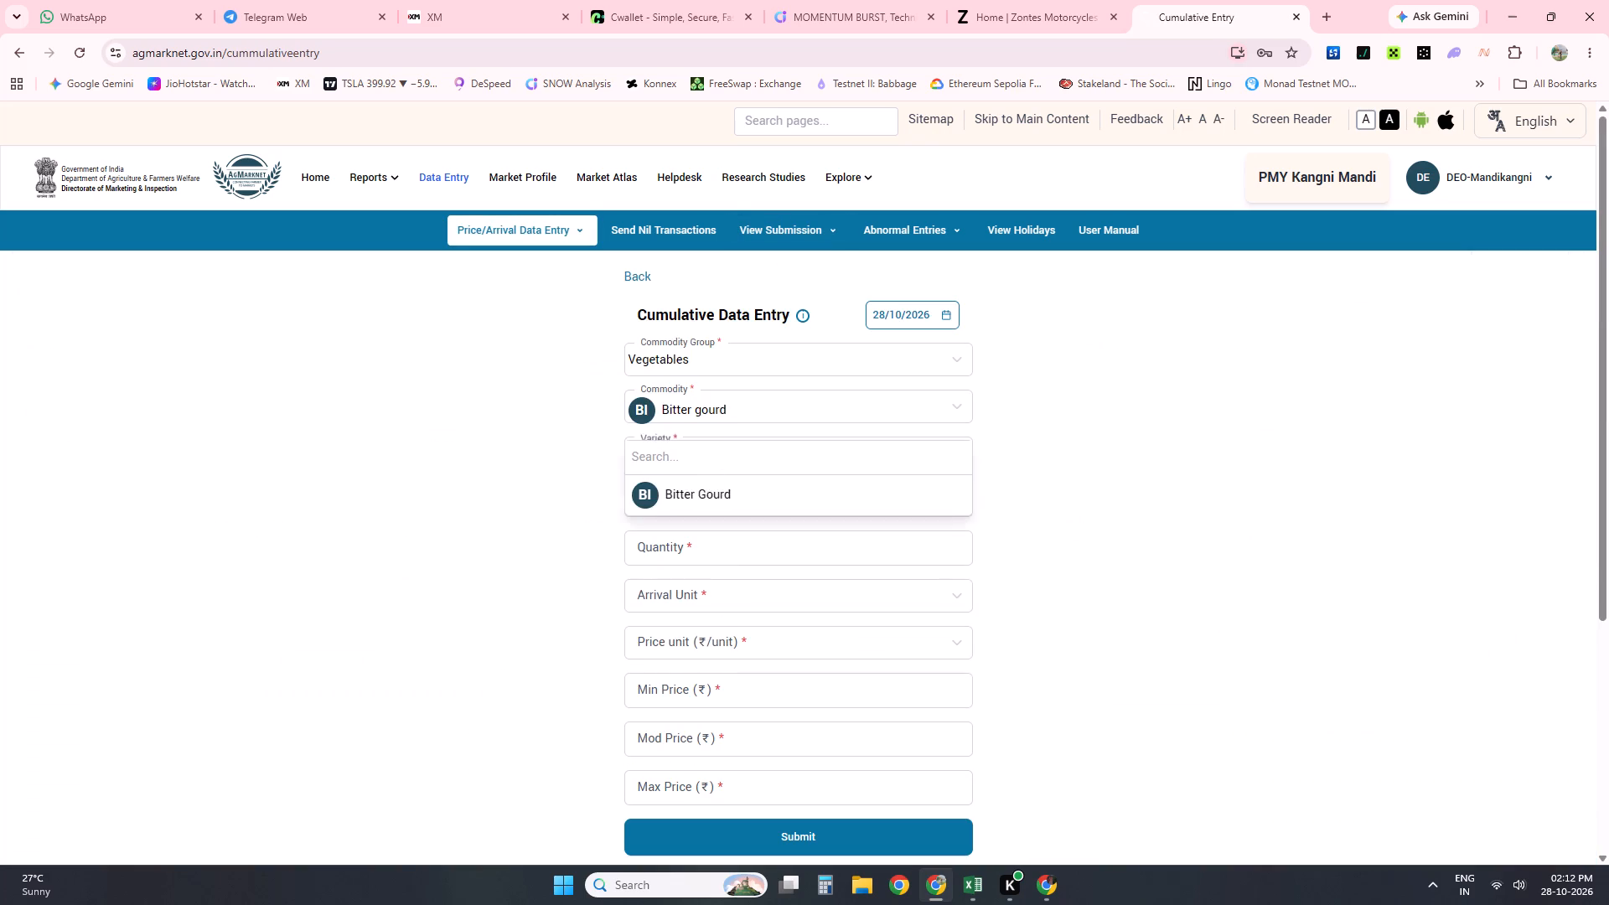
double_click(702, 489)
click(691, 541)
click(704, 535)
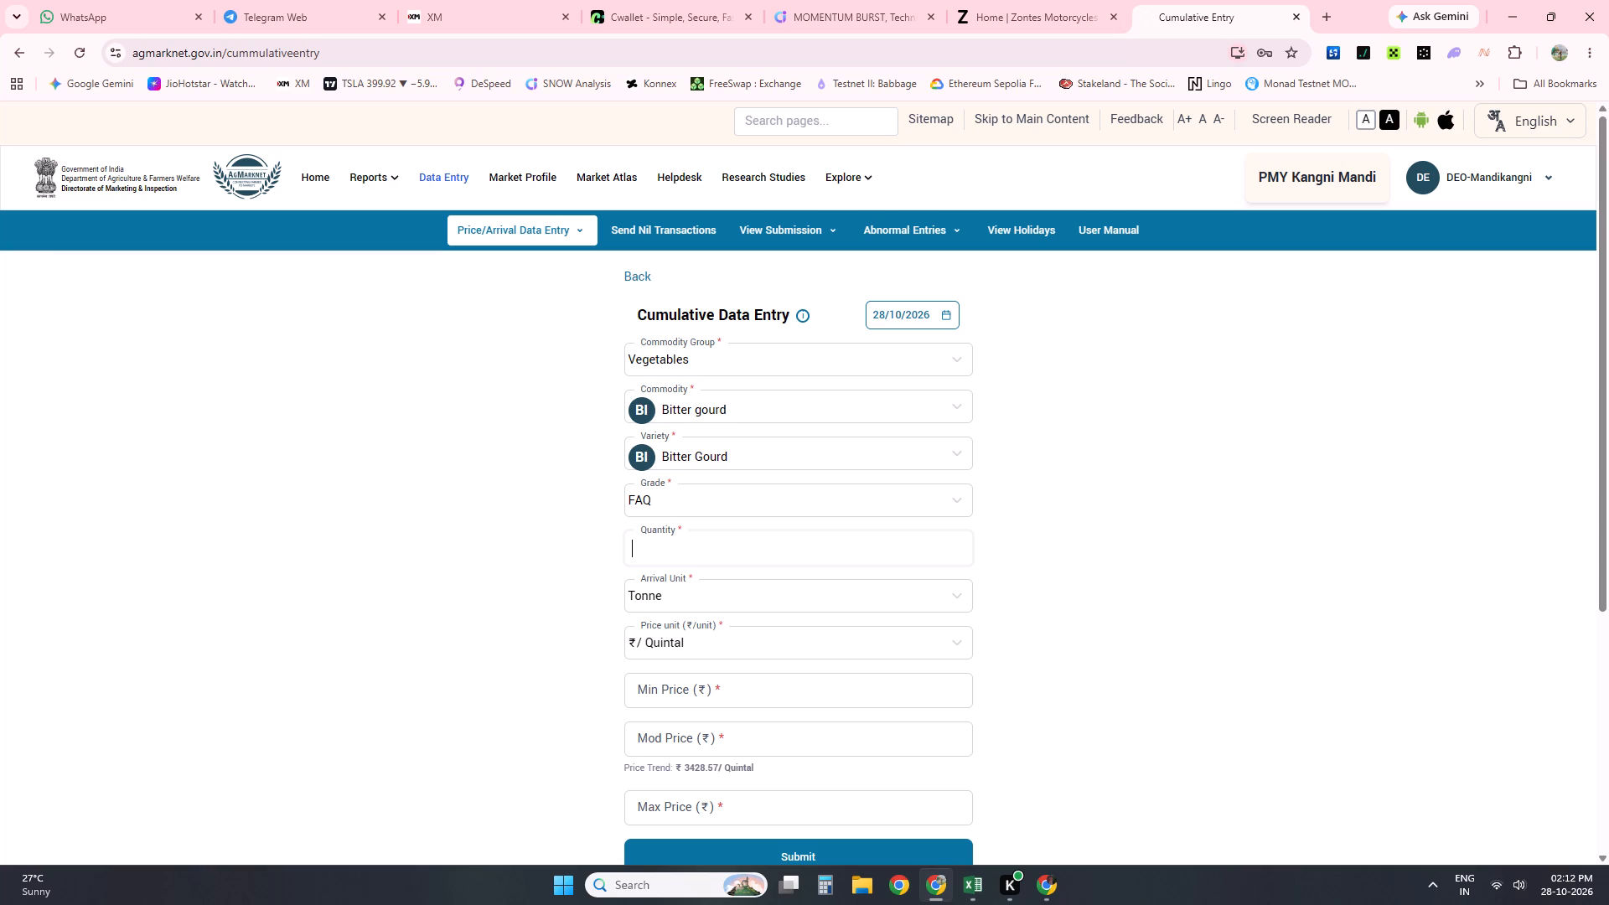
Enter quantity 0.1 and minimum, modal and maximum prices of 4000 each for Bitter gourd, and submit the entry.
text(0.1)
key(Tab)
key(Tab)
key(Tab)
text(4000)
key(Tab)
text(4000)
key(Tab)
text(4000)
key(Tab)
key(Return)
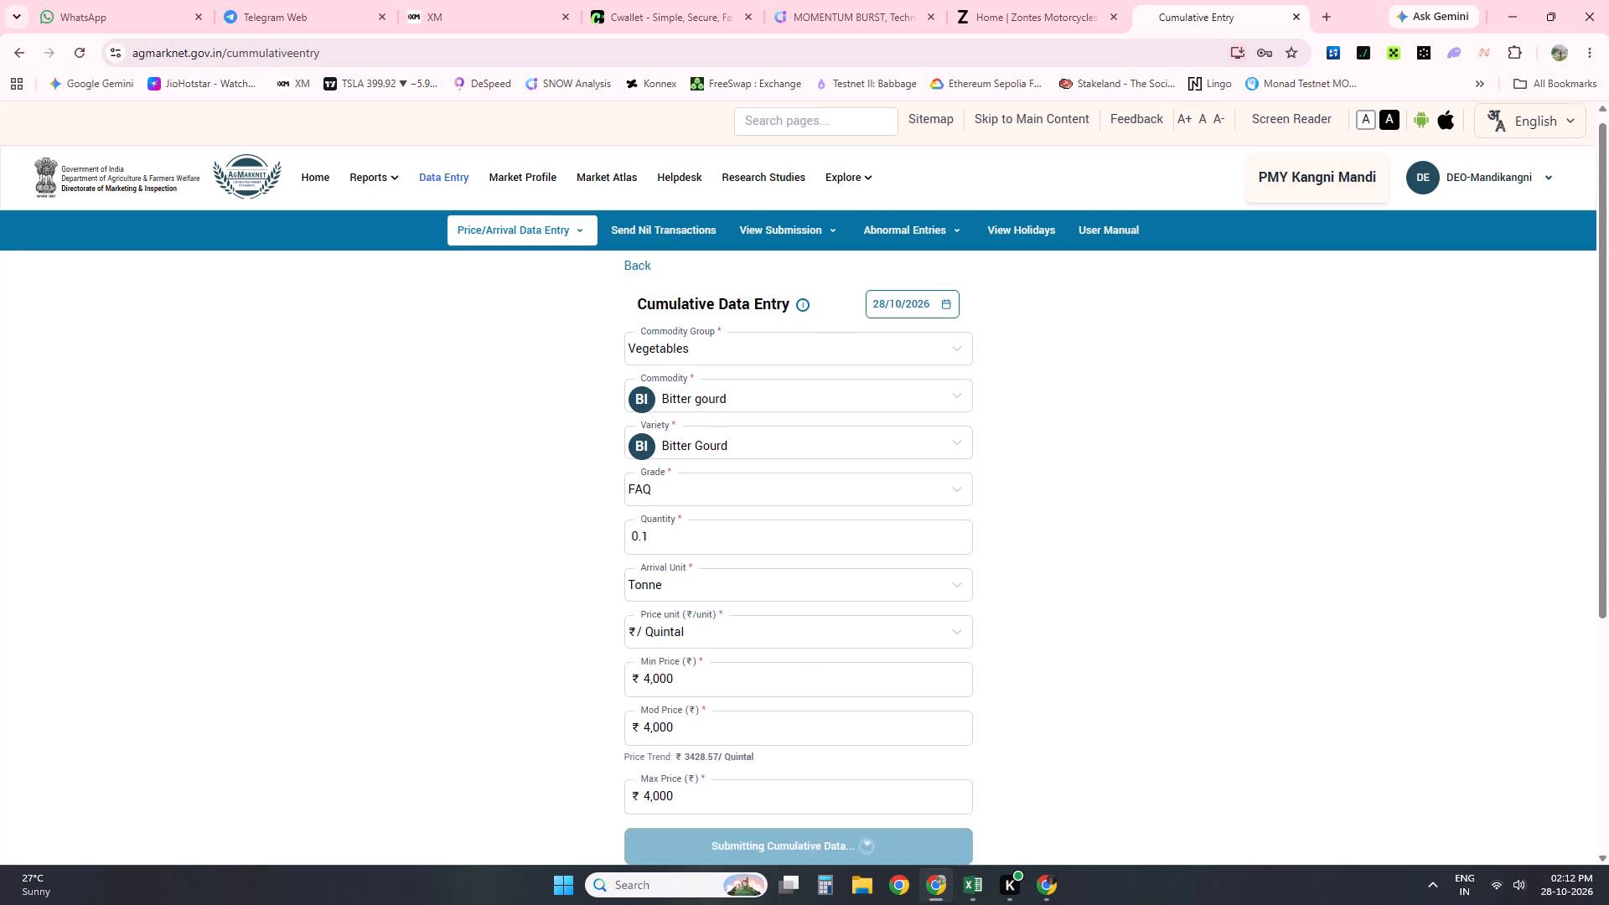
key(Tab)
key(Return)
Start a new cumulative entry under Vegetables with commodity Bottle gourd, variety Bottle Gourd and grade FAQ.
scroll(704, 535, down, 3)
click(1494, 722)
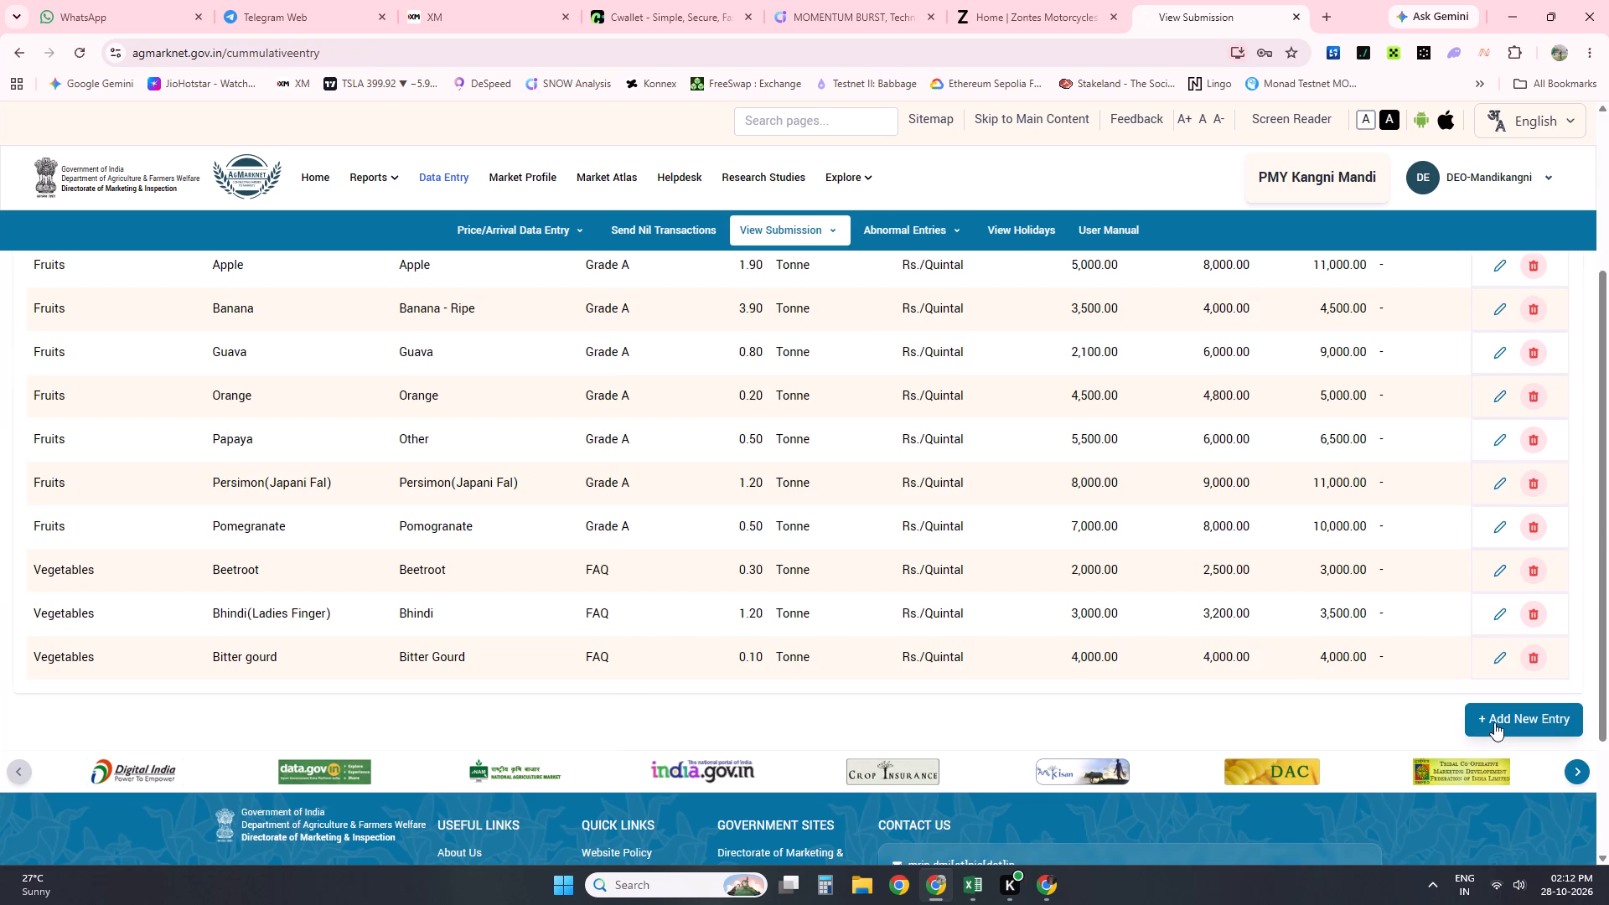
click(732, 406)
scroll(693, 509, down, 2)
scroll(693, 509, up, 2)
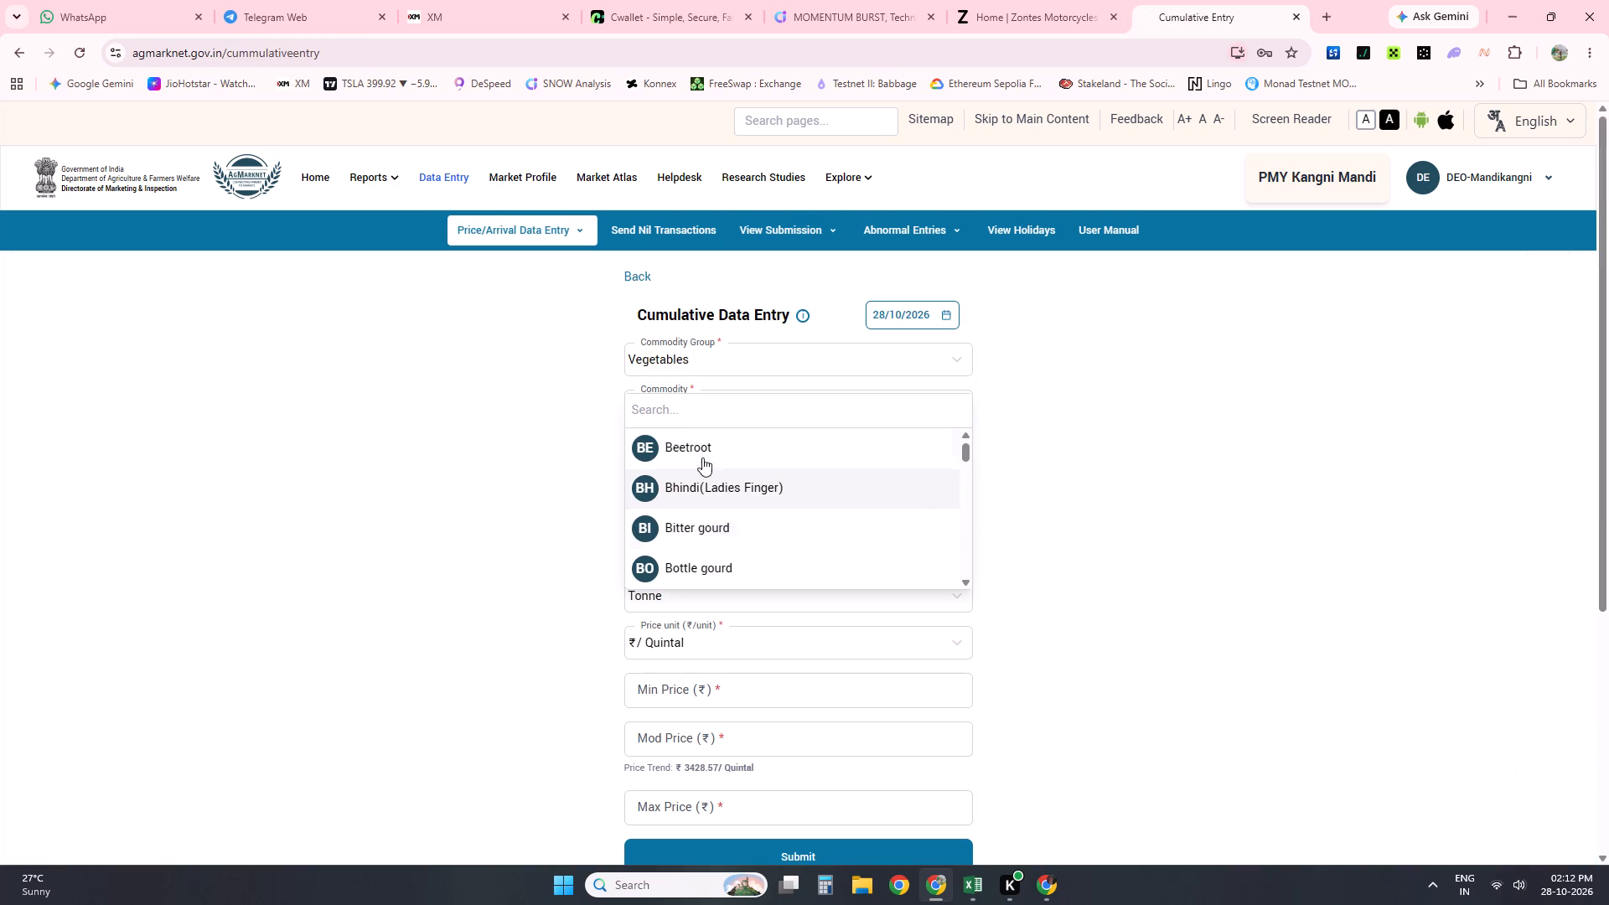
scroll(706, 443, up, 1)
click(702, 558)
click(712, 455)
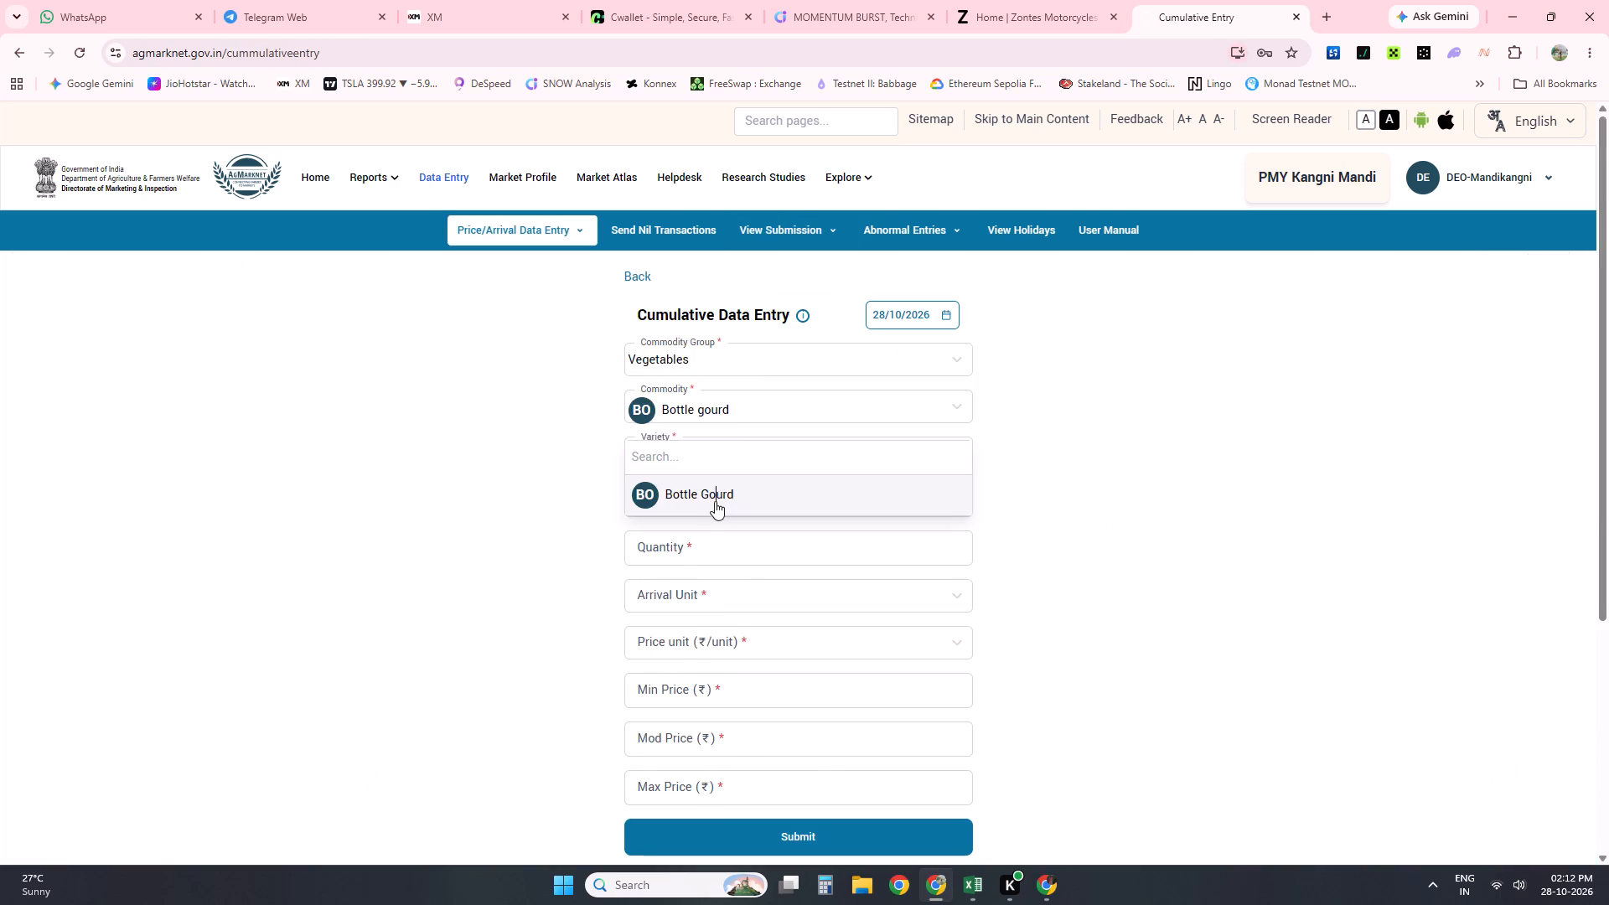
double_click(715, 501)
click(709, 526)
click(709, 533)
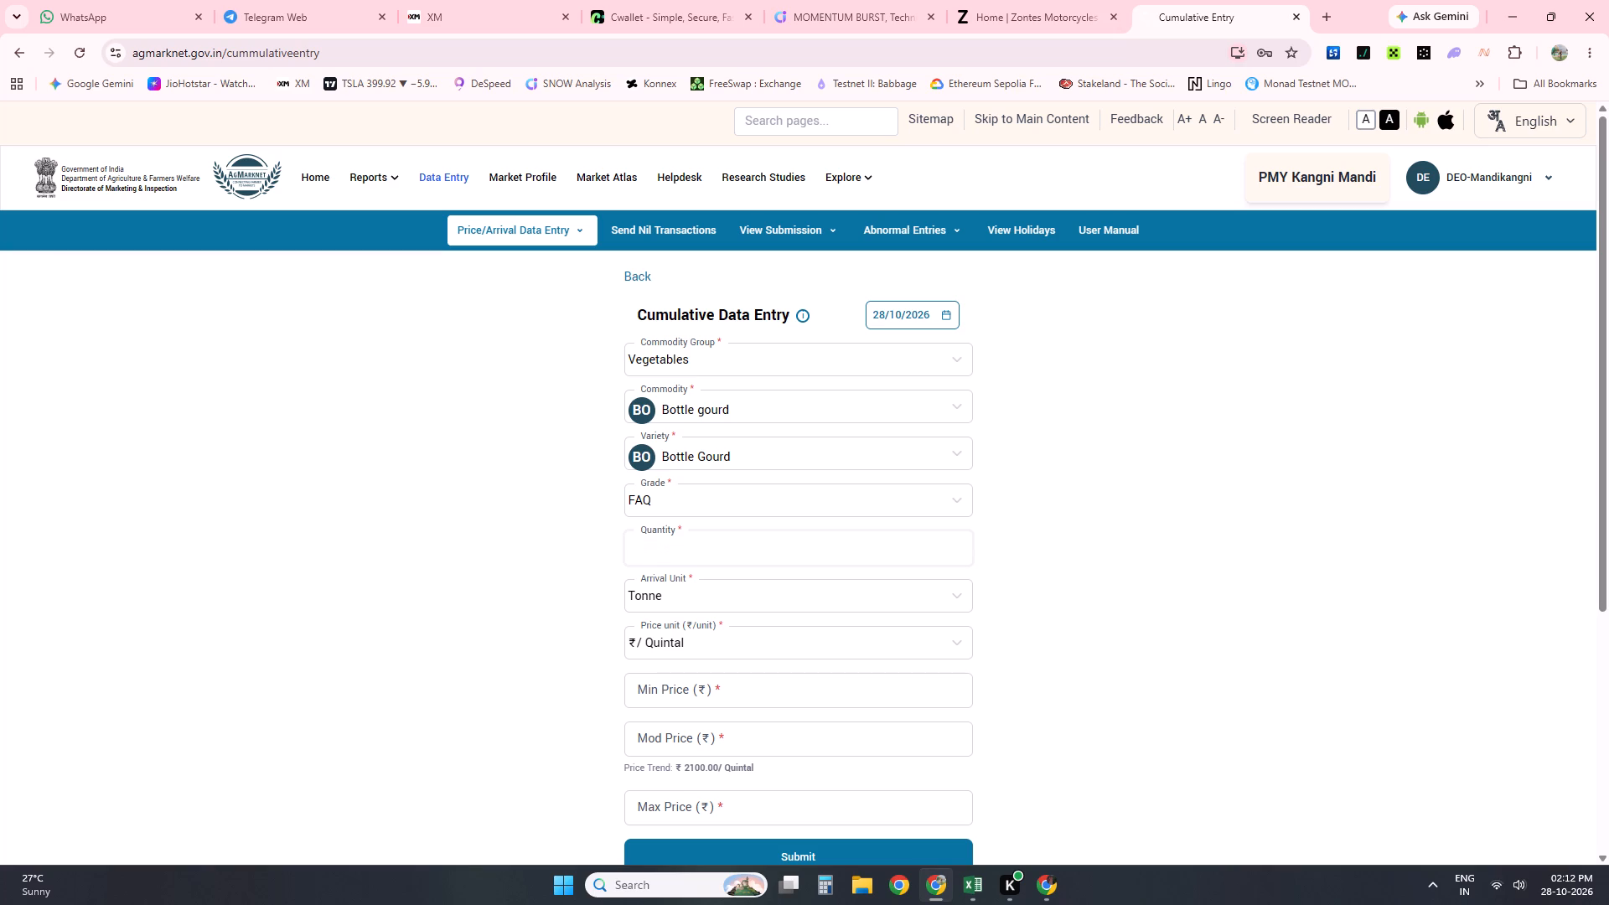
Enter quantity 1.4, minimum price 1000, modal price 1500 and maximum price 2200 for Bottle gourd, and submit the entry.
text(1.4)
key(Tab)
key(Tab)
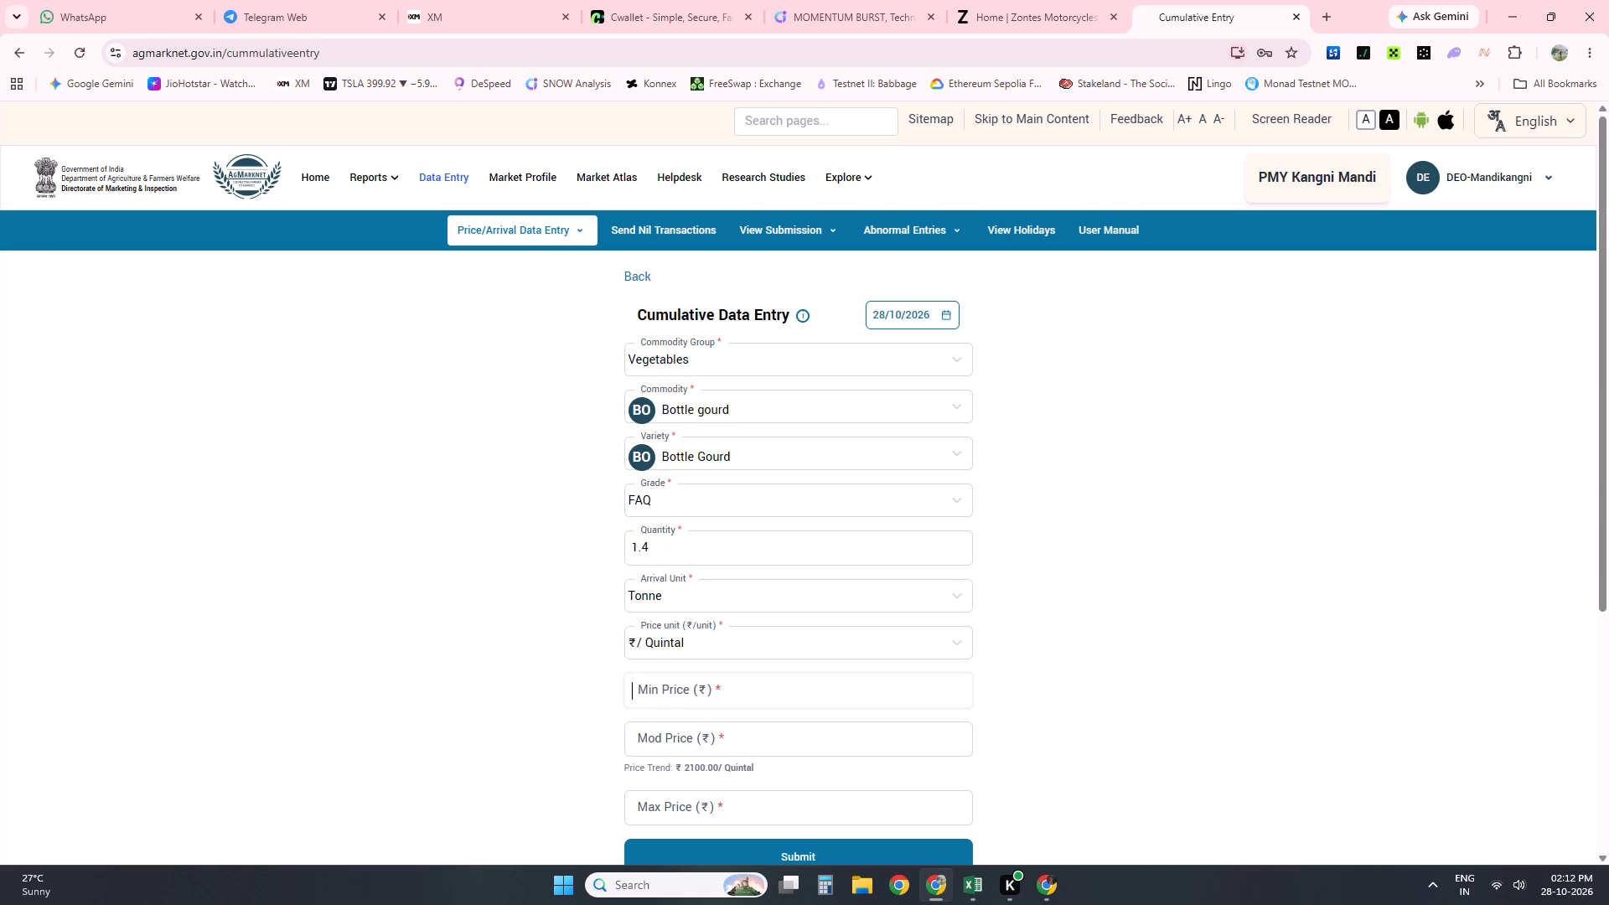
key(Tab)
text(1000)
key(Tab)
text(1500)
key(Tab)
text(2200)
key(Tab)
key(Return)
key(Tab)
key(Return)
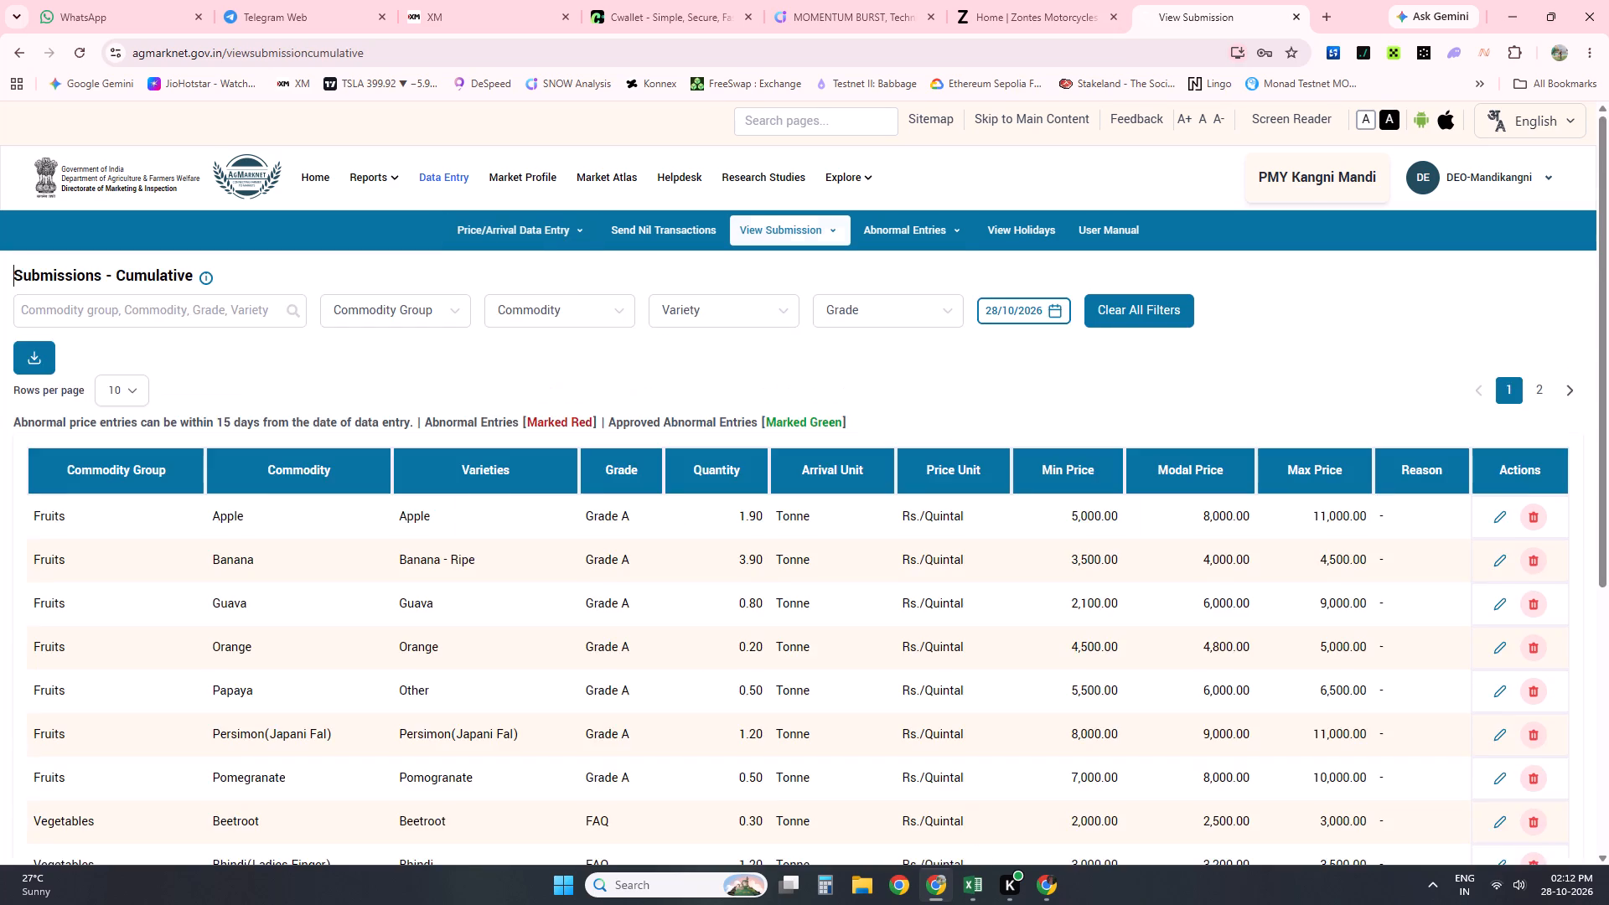
Start a new cumulative entry under Vegetables with commodity Brinjal, variety Brinjal and grade FAQ.
scroll(891, 583, down, 3)
click(1513, 713)
click(669, 411)
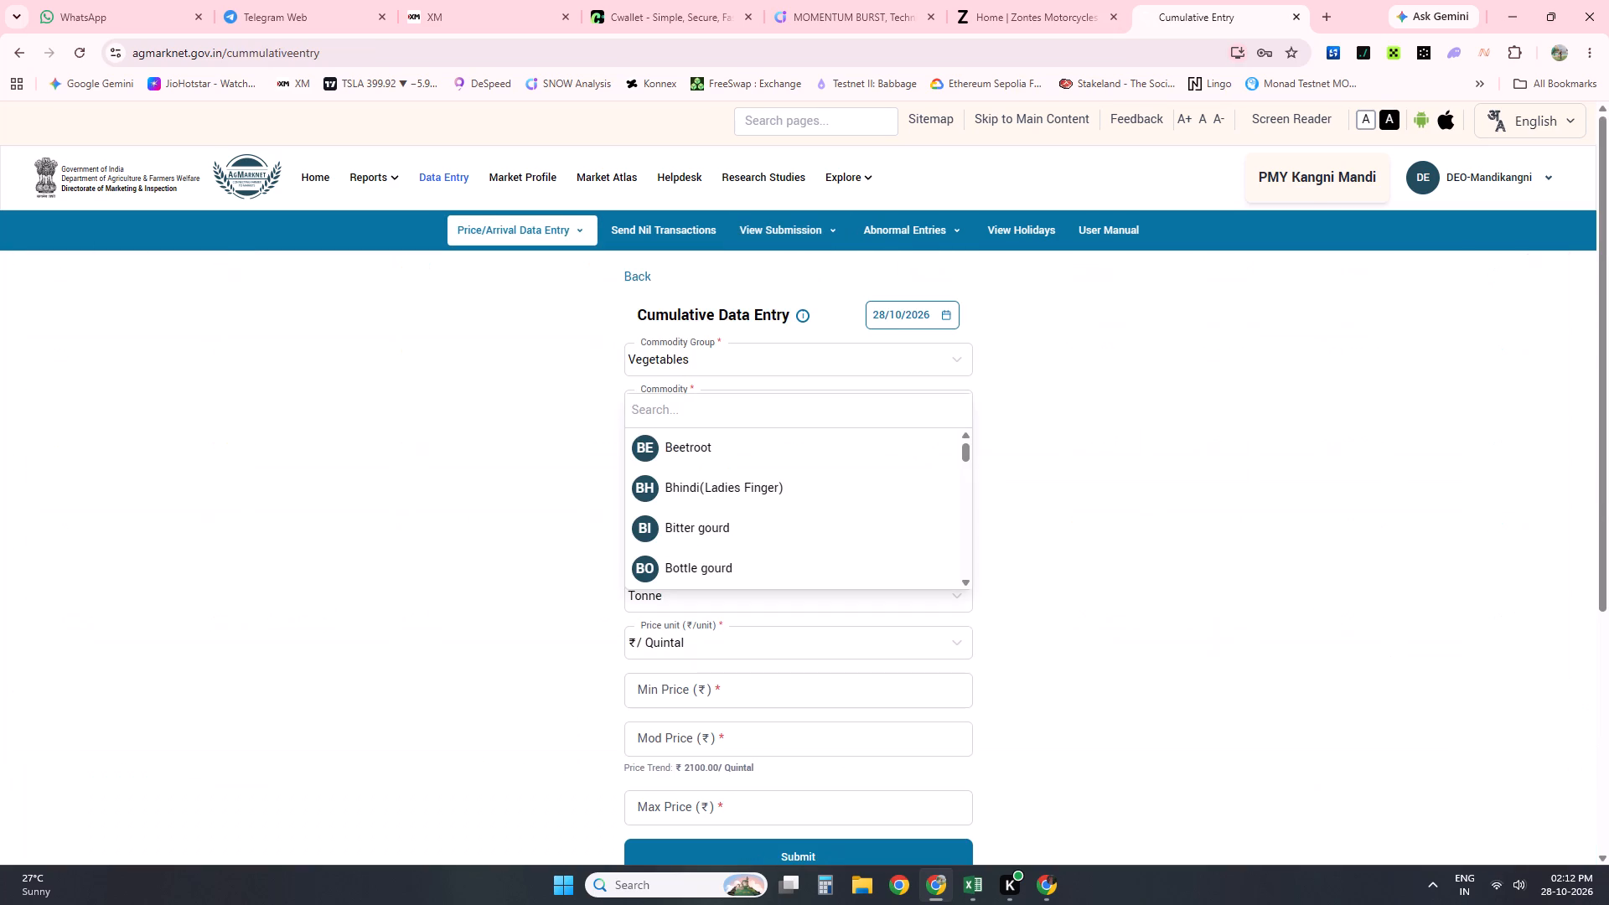
scroll(711, 562, down, 1)
click(711, 512)
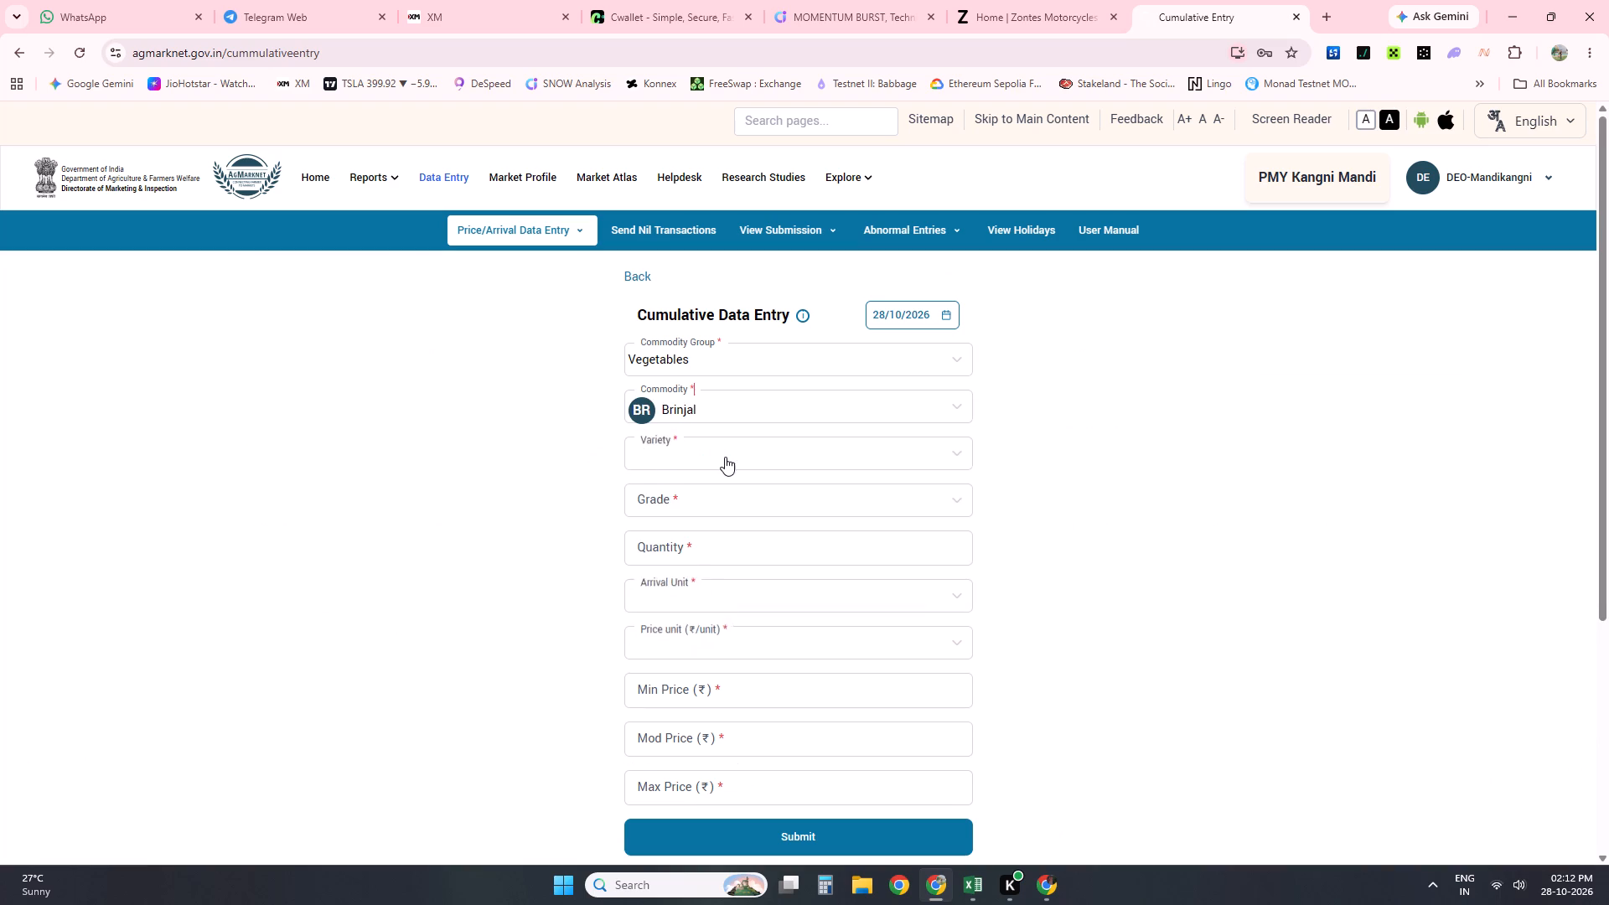
click(725, 456)
click(702, 484)
click(696, 515)
click(694, 530)
click(692, 544)
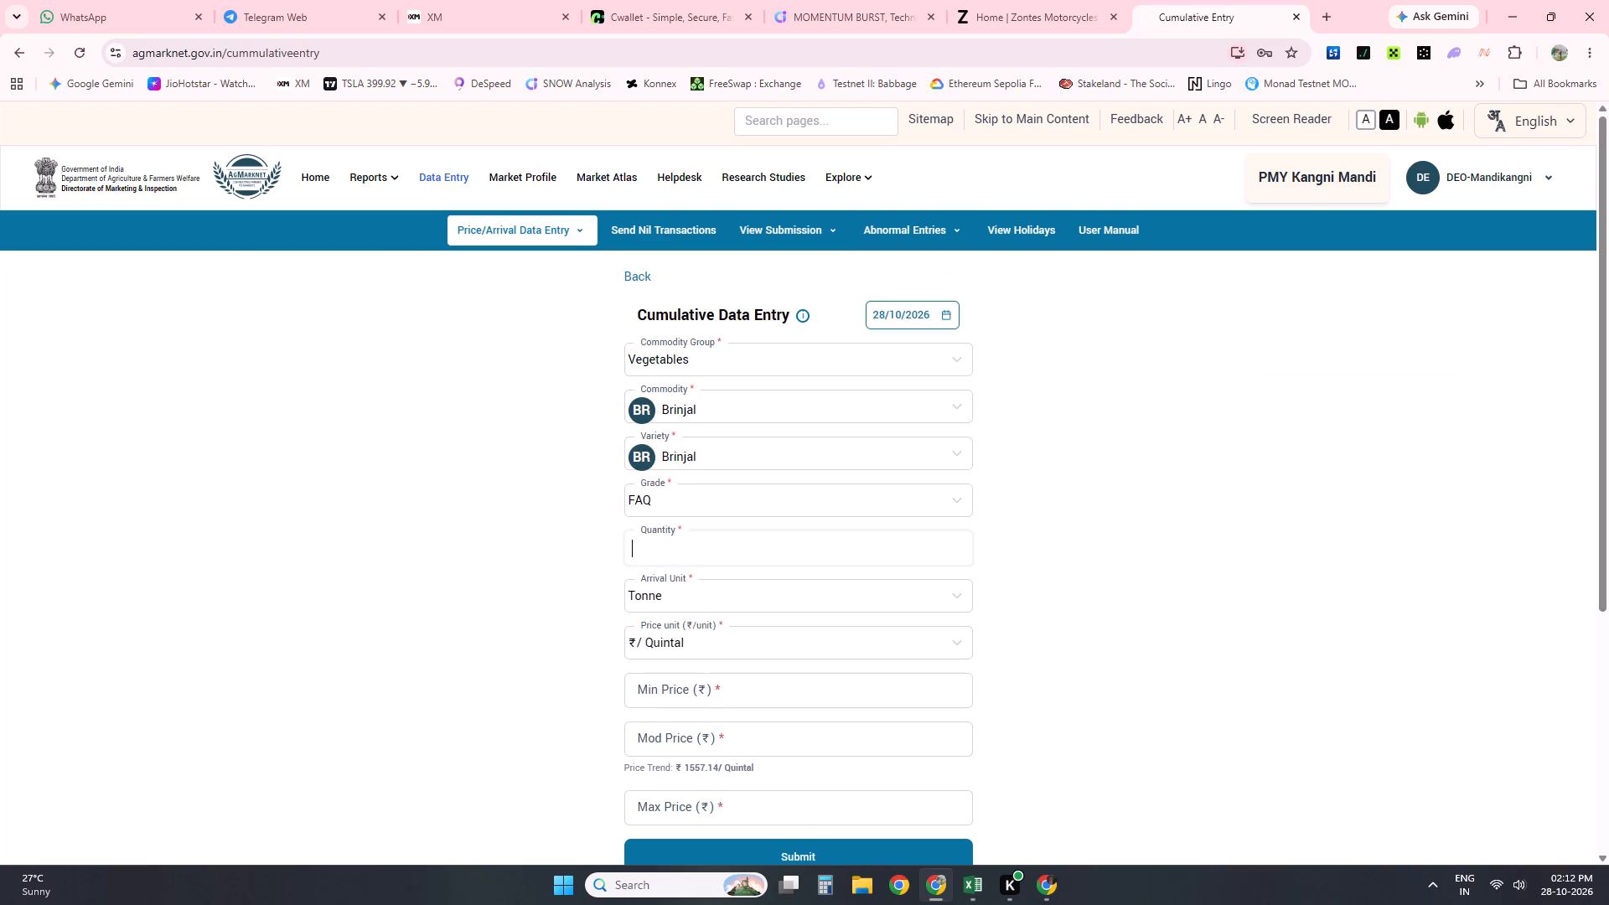
Enter quantity 1.1, minimum price 1000 and modal price 1500 for Brinjal.
text(1.1)
key(Tab)
key(Tab)
key(Tab)
text(1000)
key(Tab)
text(1500)
key(Tab)
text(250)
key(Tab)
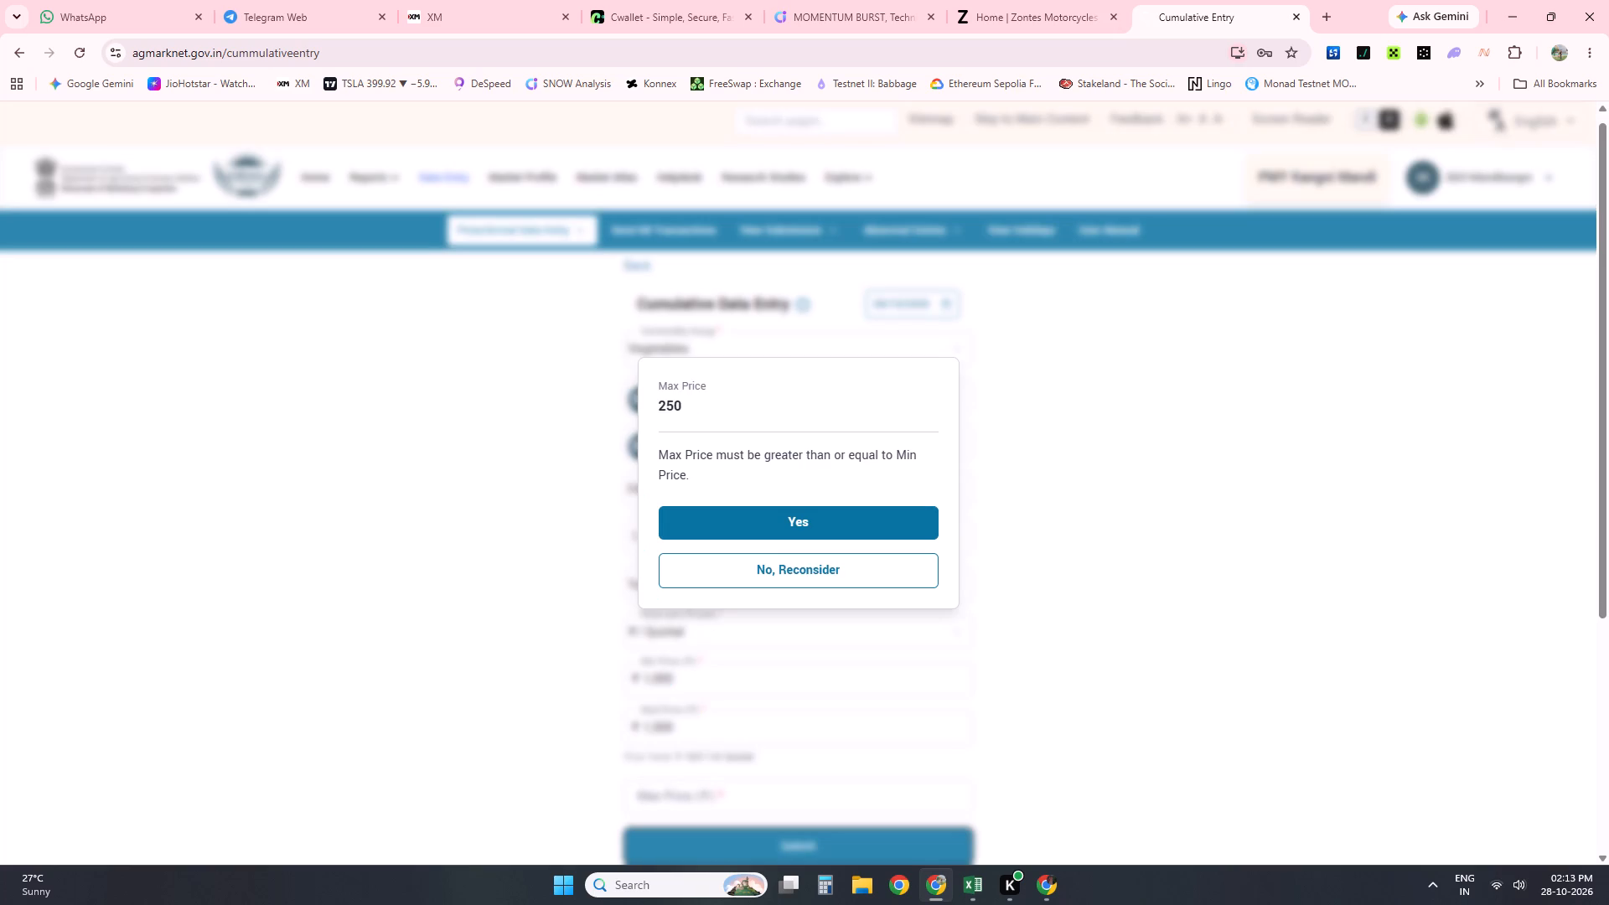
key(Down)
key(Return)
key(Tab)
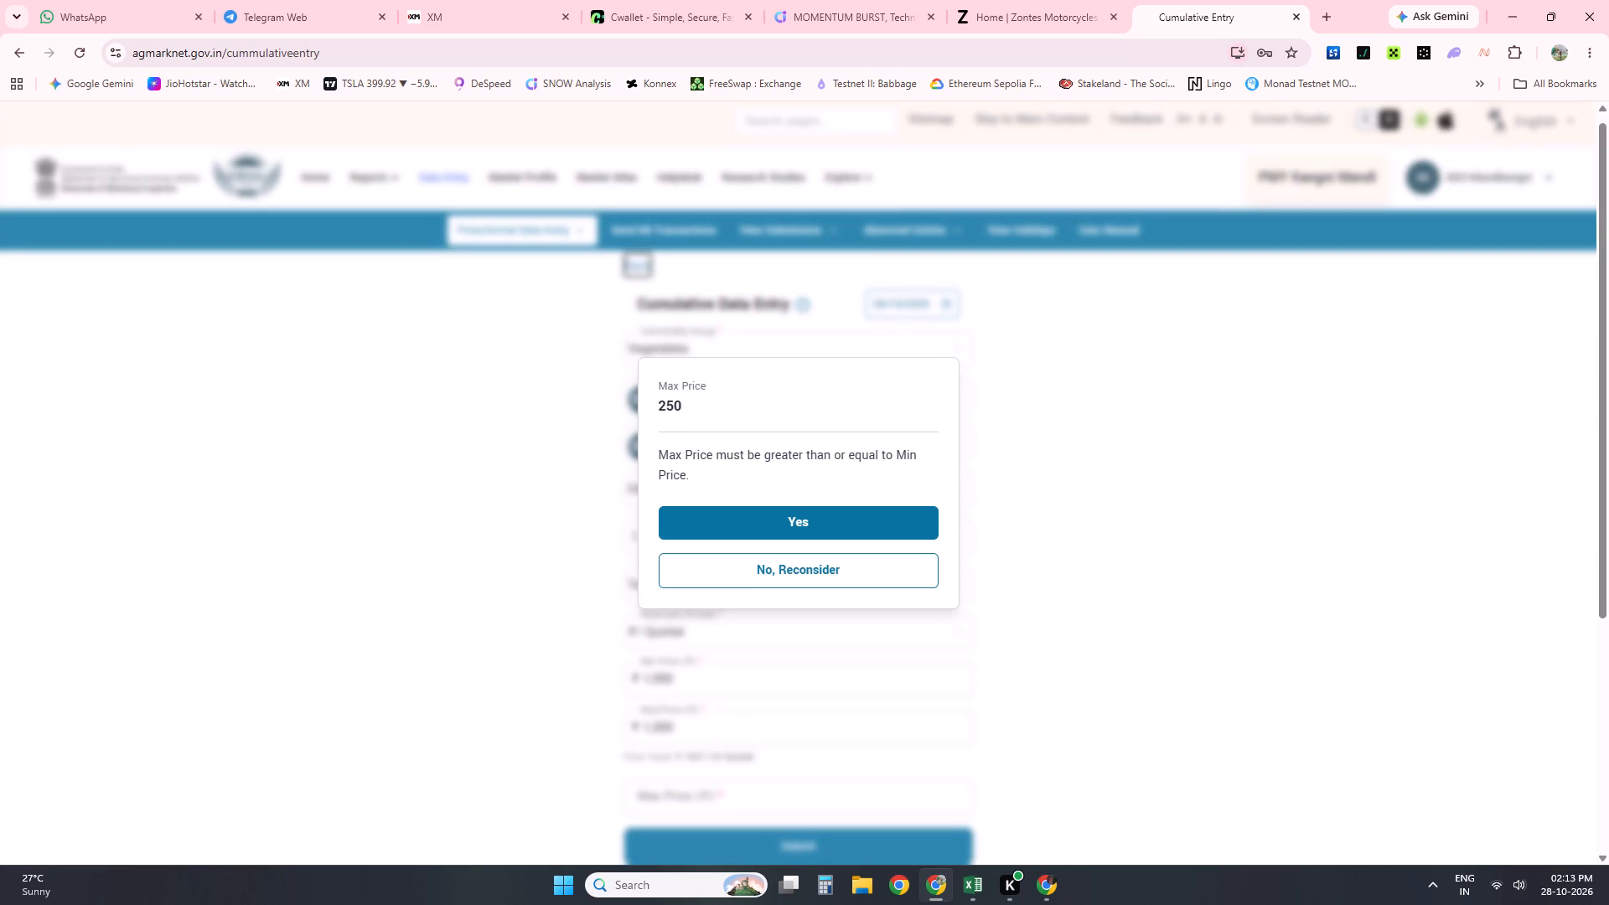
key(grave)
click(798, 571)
Set the maximum price for Brinjal to 2500 and submit the entry.
click(684, 788)
text(2500)
key(Tab)
key(Return)
key(Tab)
key(Return)
Start a new cumulative entry under Vegetables with commodity Cabbage, variety Cabbage and grade FAQ.
scroll(1156, 729, down, 7)
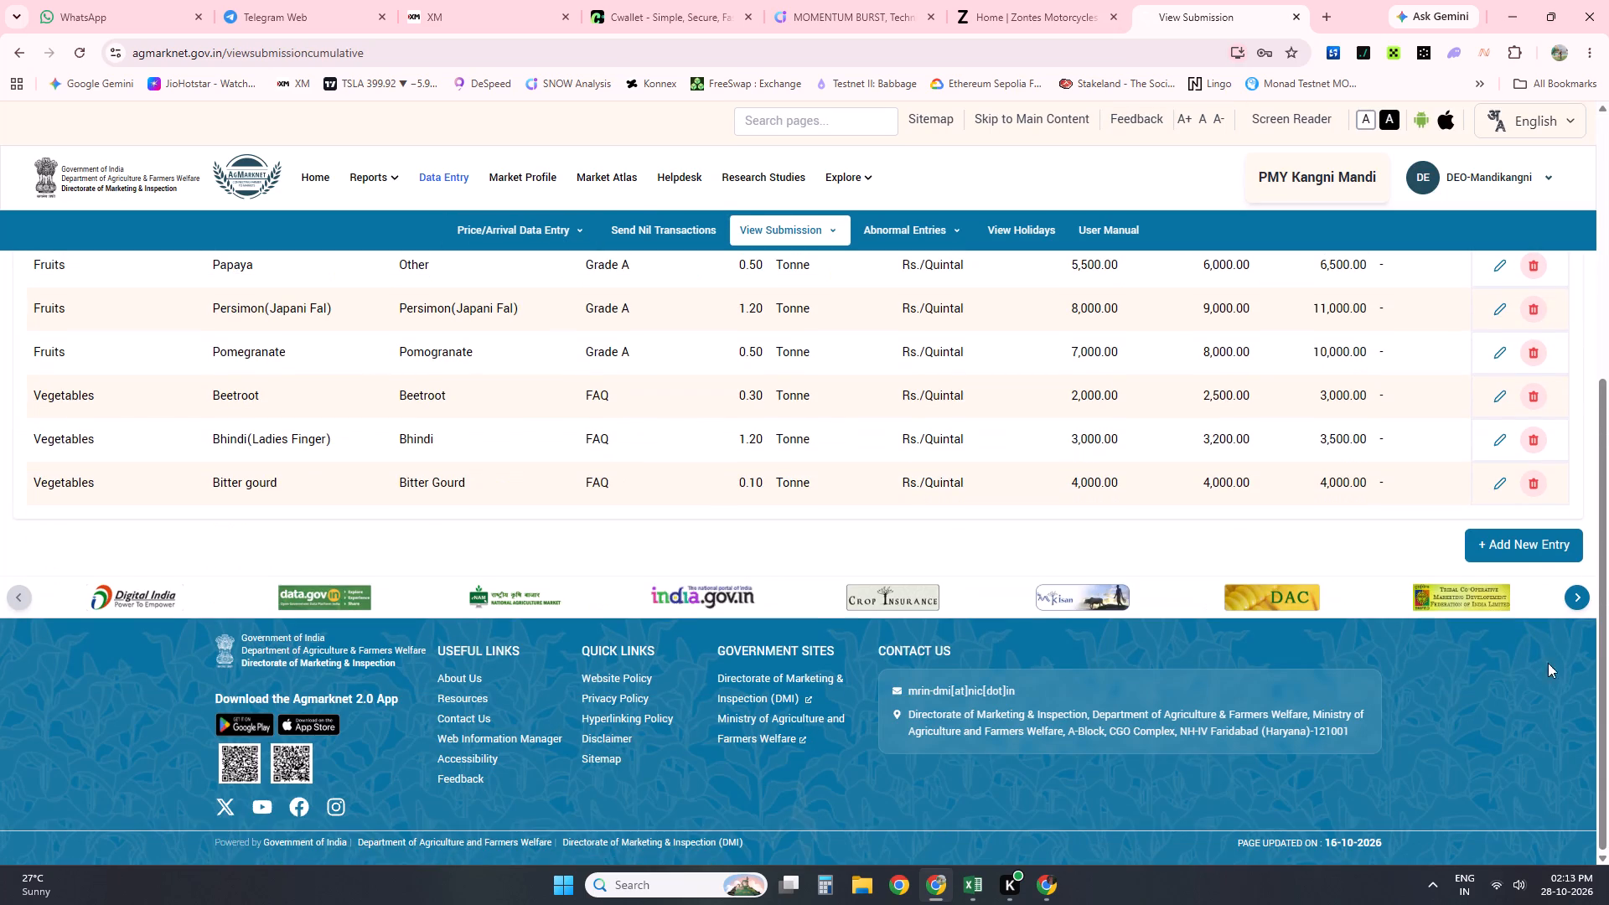
click(1521, 539)
click(739, 417)
scroll(733, 501, down, 1)
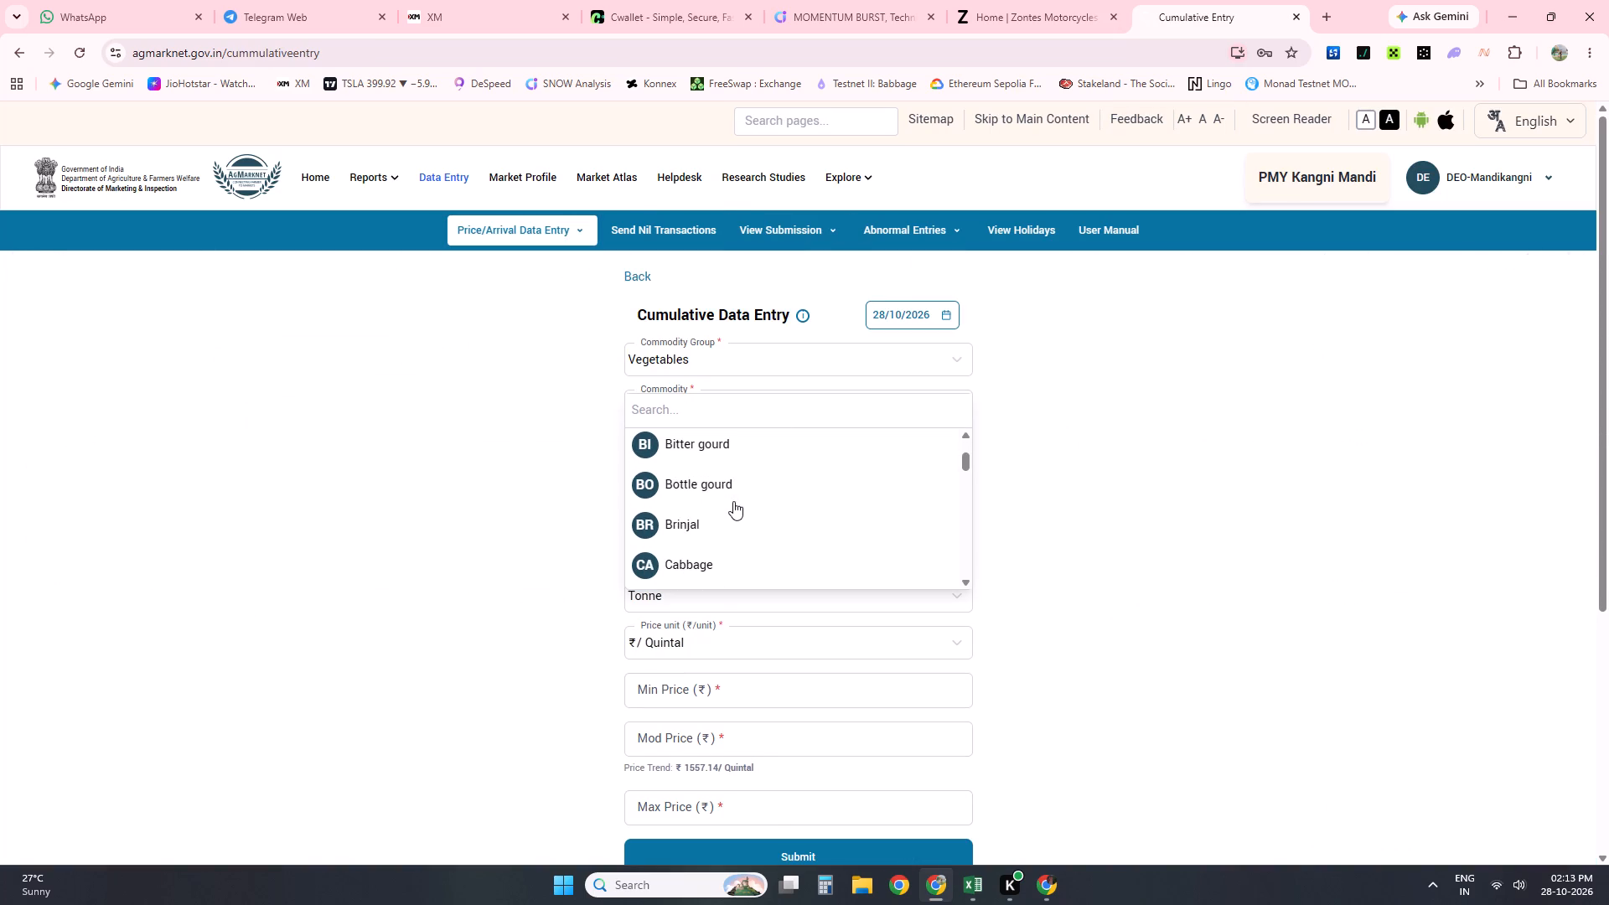
click(692, 560)
click(701, 463)
double_click(691, 496)
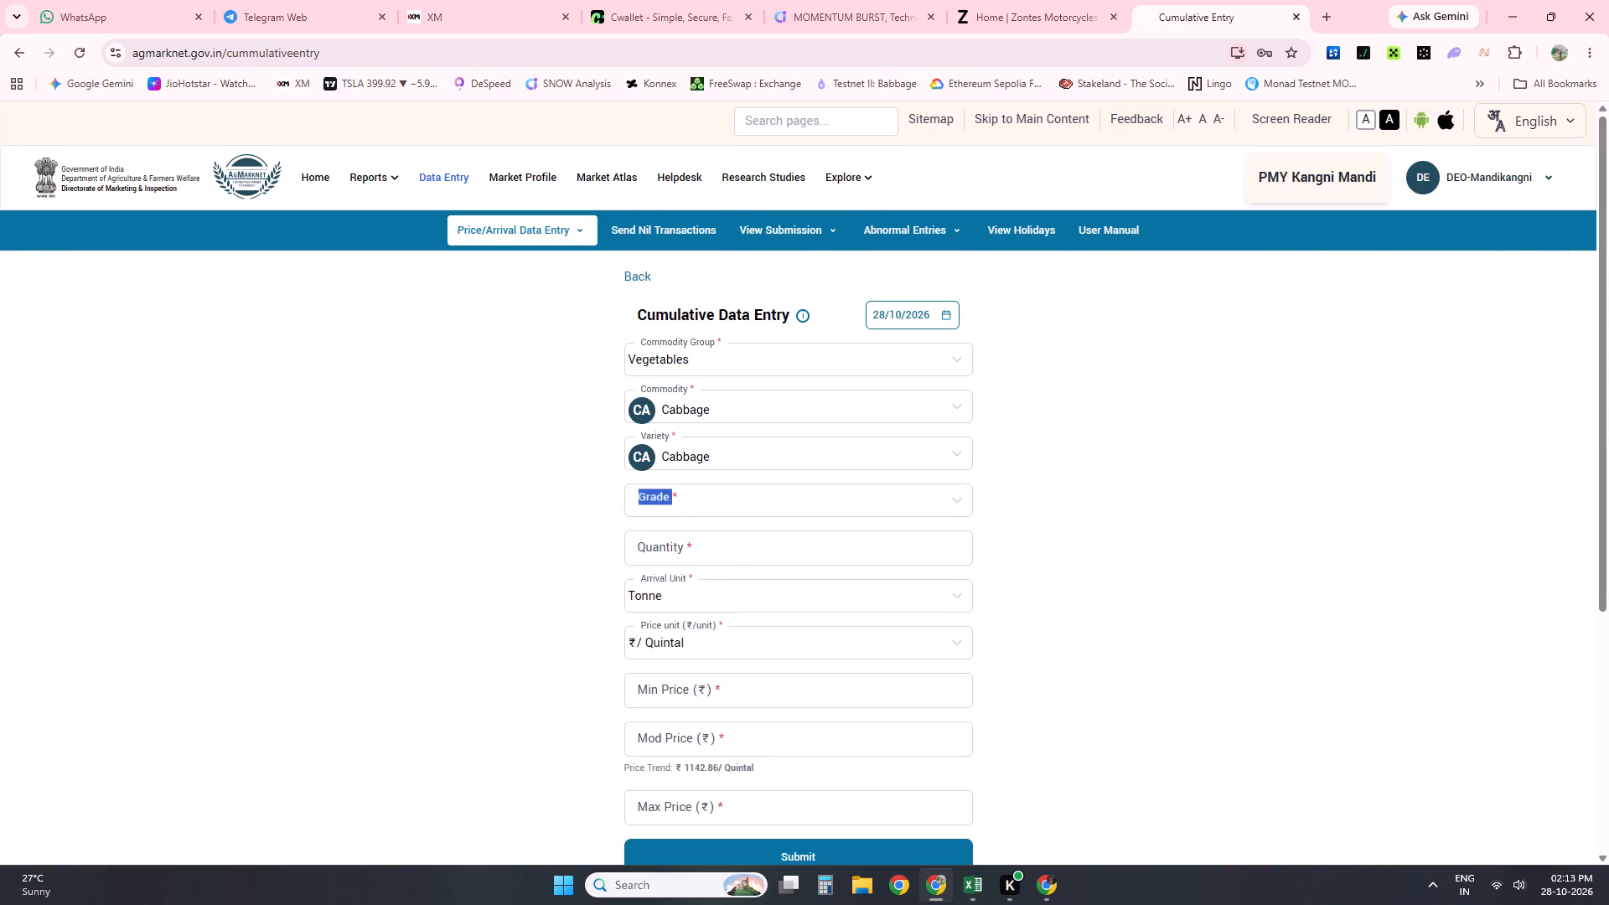
click(683, 524)
click(687, 538)
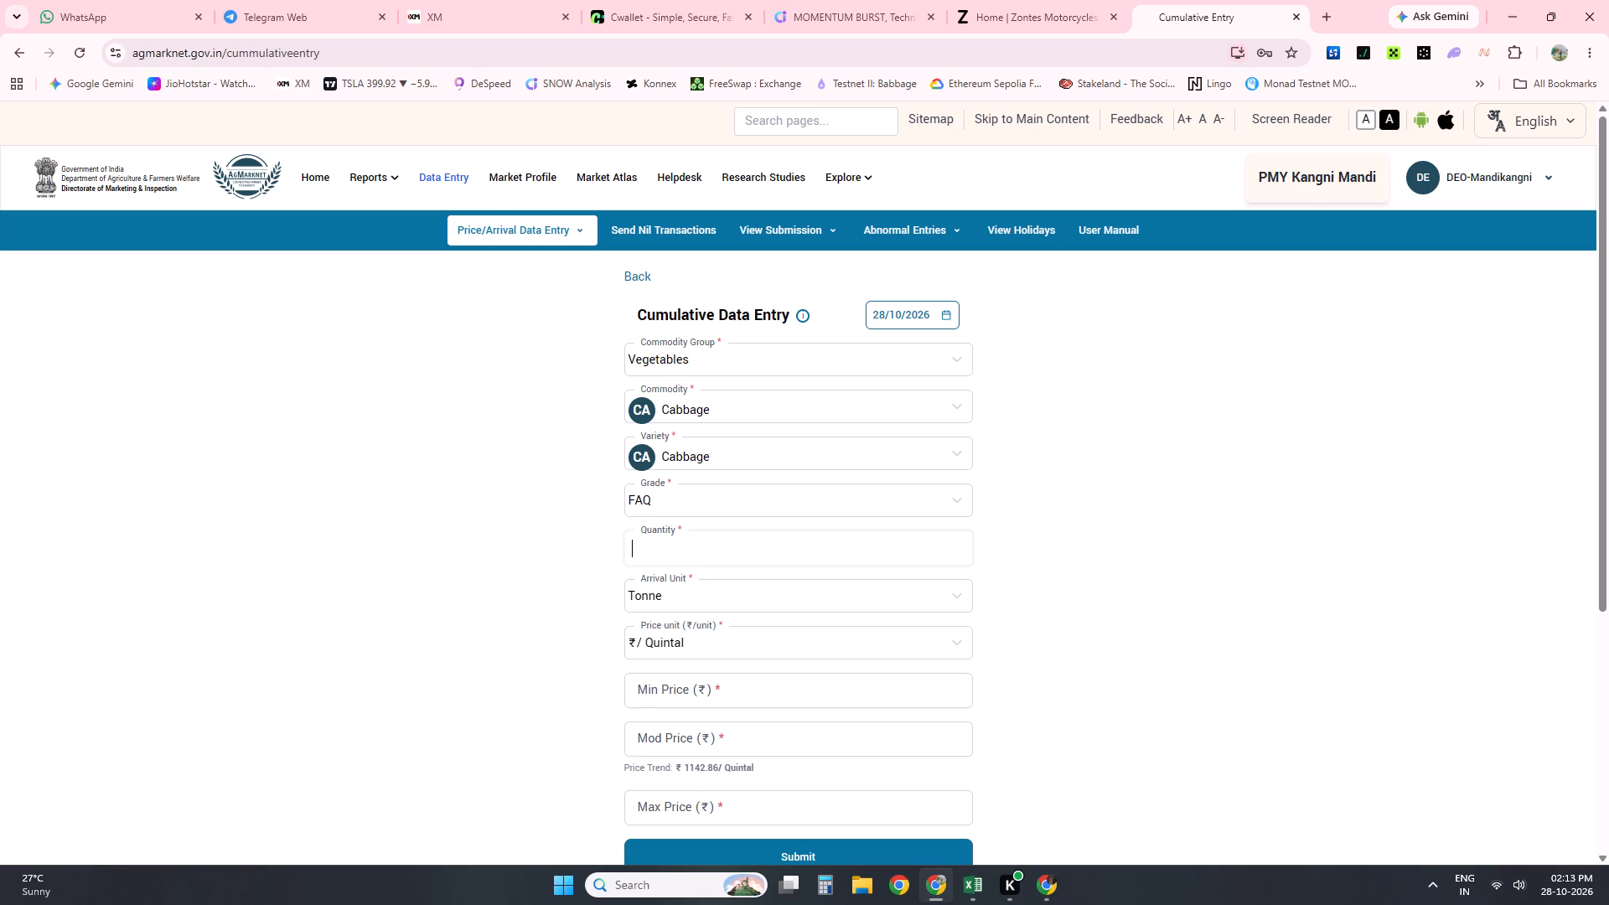
Enter quantity 2.4, minimum price 800, modal price 1000 and maximum price 1100 for Cabbage and submit the entry.
text(2.4)
key(Tab)
key(Tab)
key(Tab)
text(800)
key(Tab)
text(1000)
key(Tab)
text(1100)
key(Tab)
key(Return)
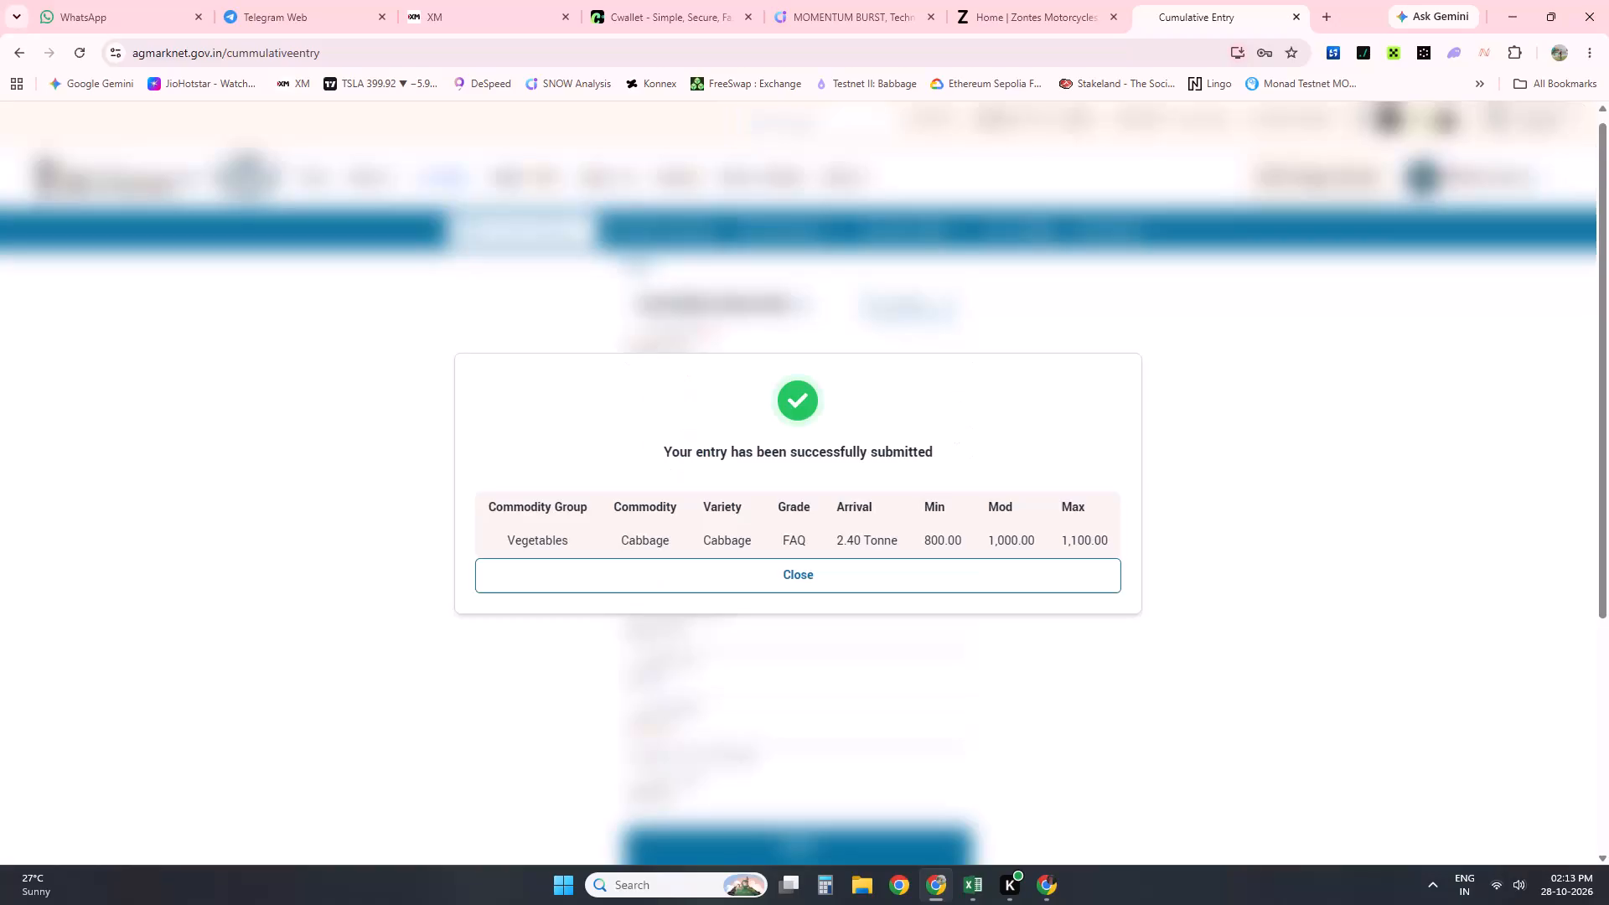
key(Tab)
key(Return)
Start a new cumulative entry under Vegetables with commodity Capsicum, variety Capsicum and grade FAQ.
scroll(687, 538, down, 5)
click(1555, 555)
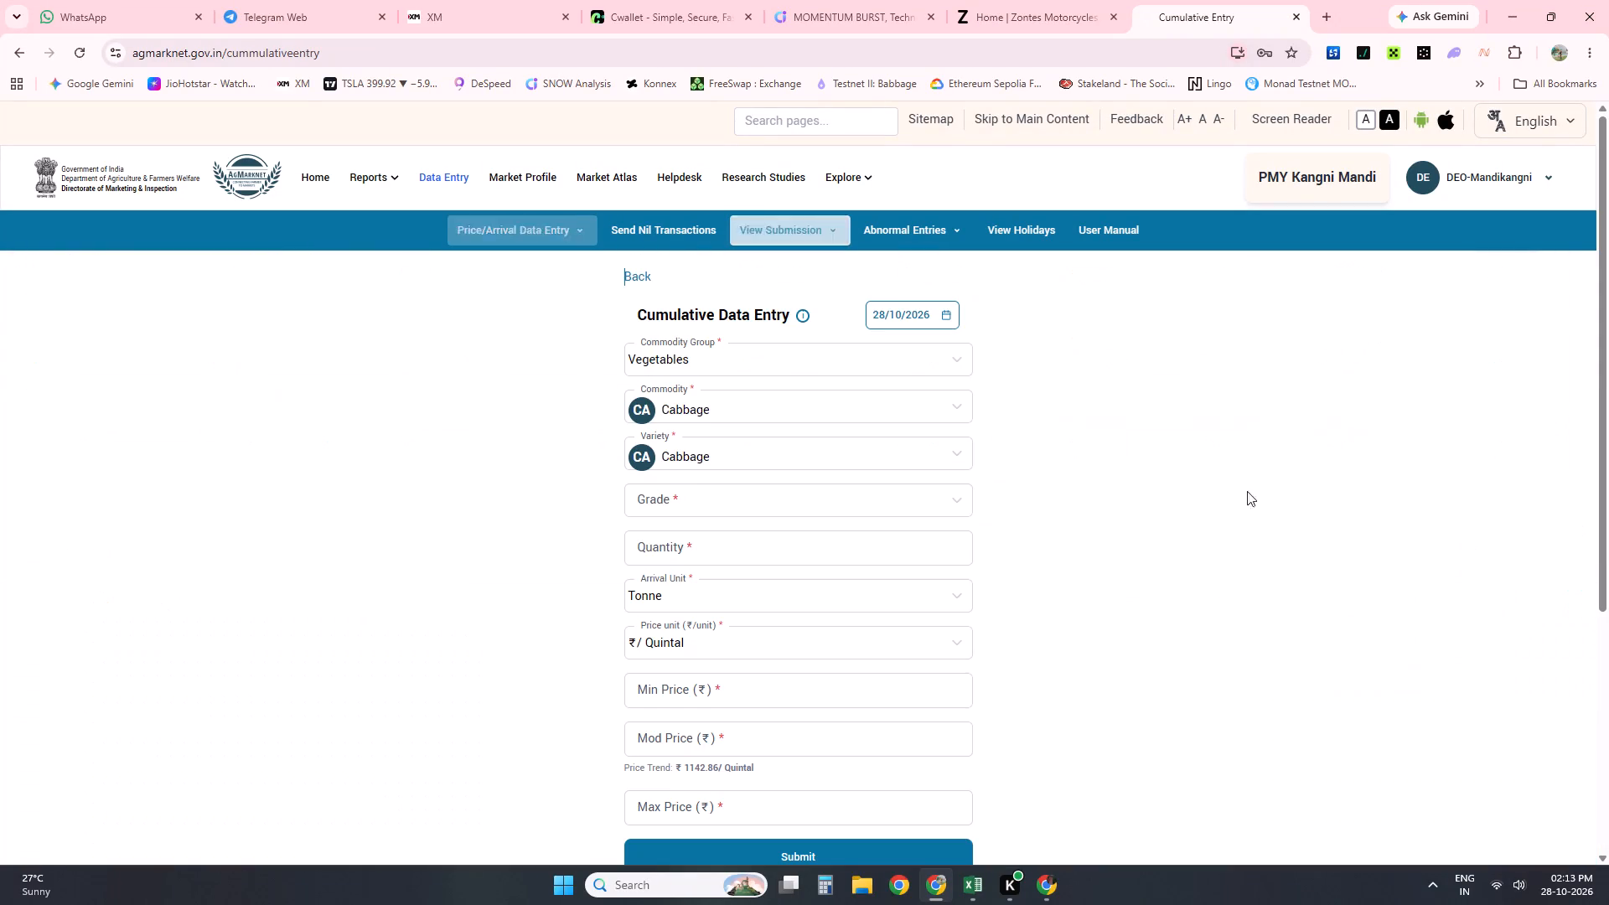
click(742, 404)
scroll(683, 500, down, 2)
click(687, 528)
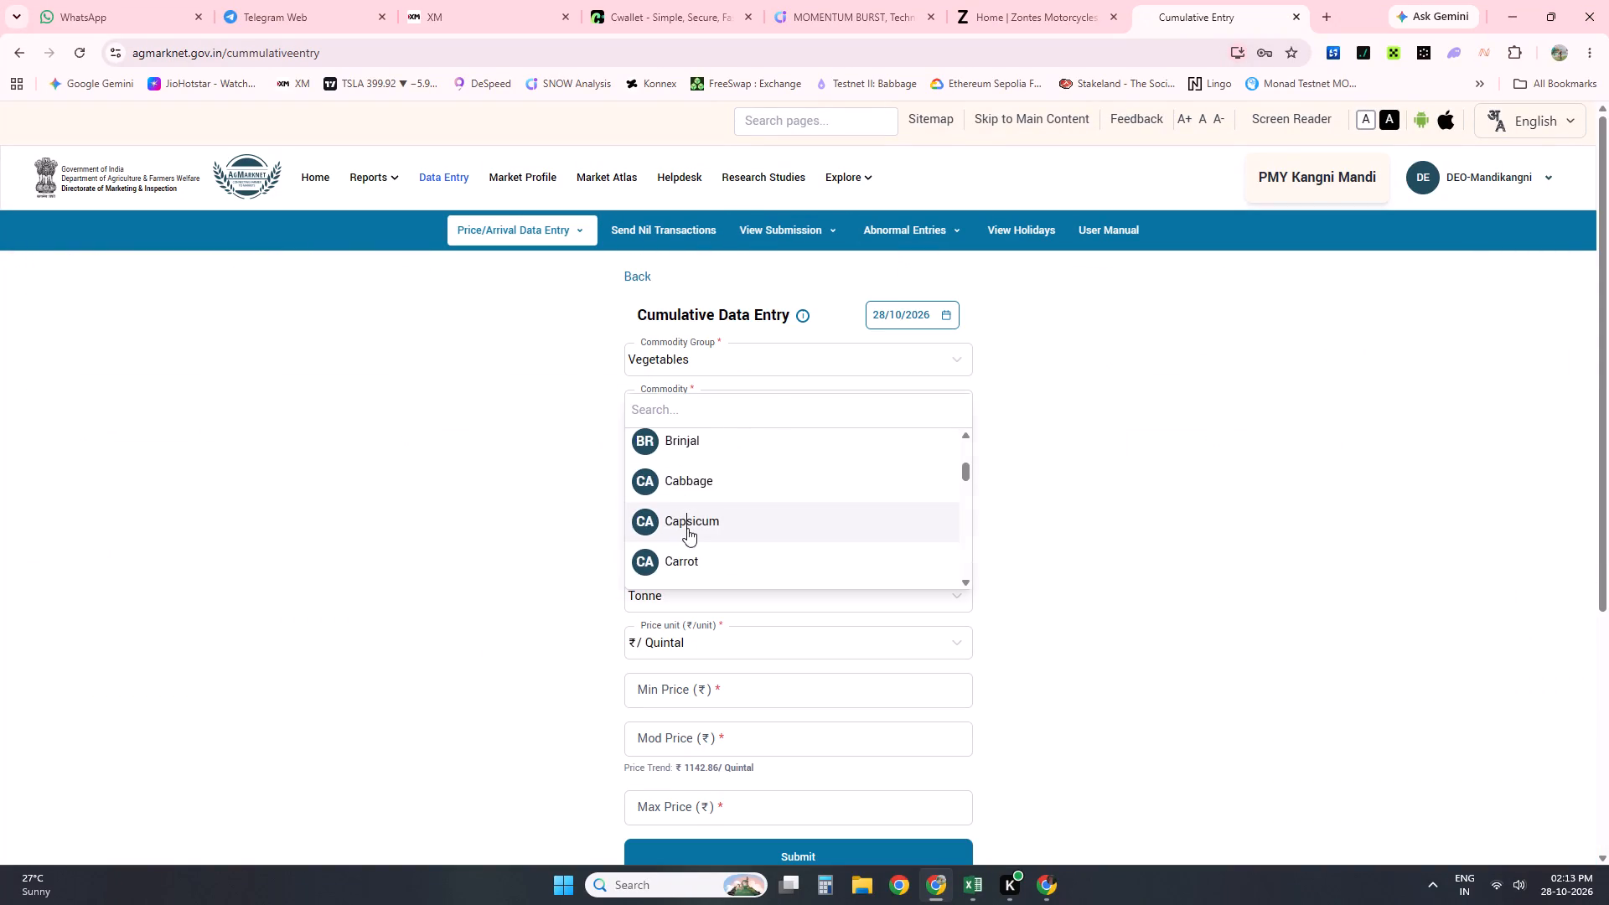
click(720, 463)
double_click(701, 504)
double_click(691, 531)
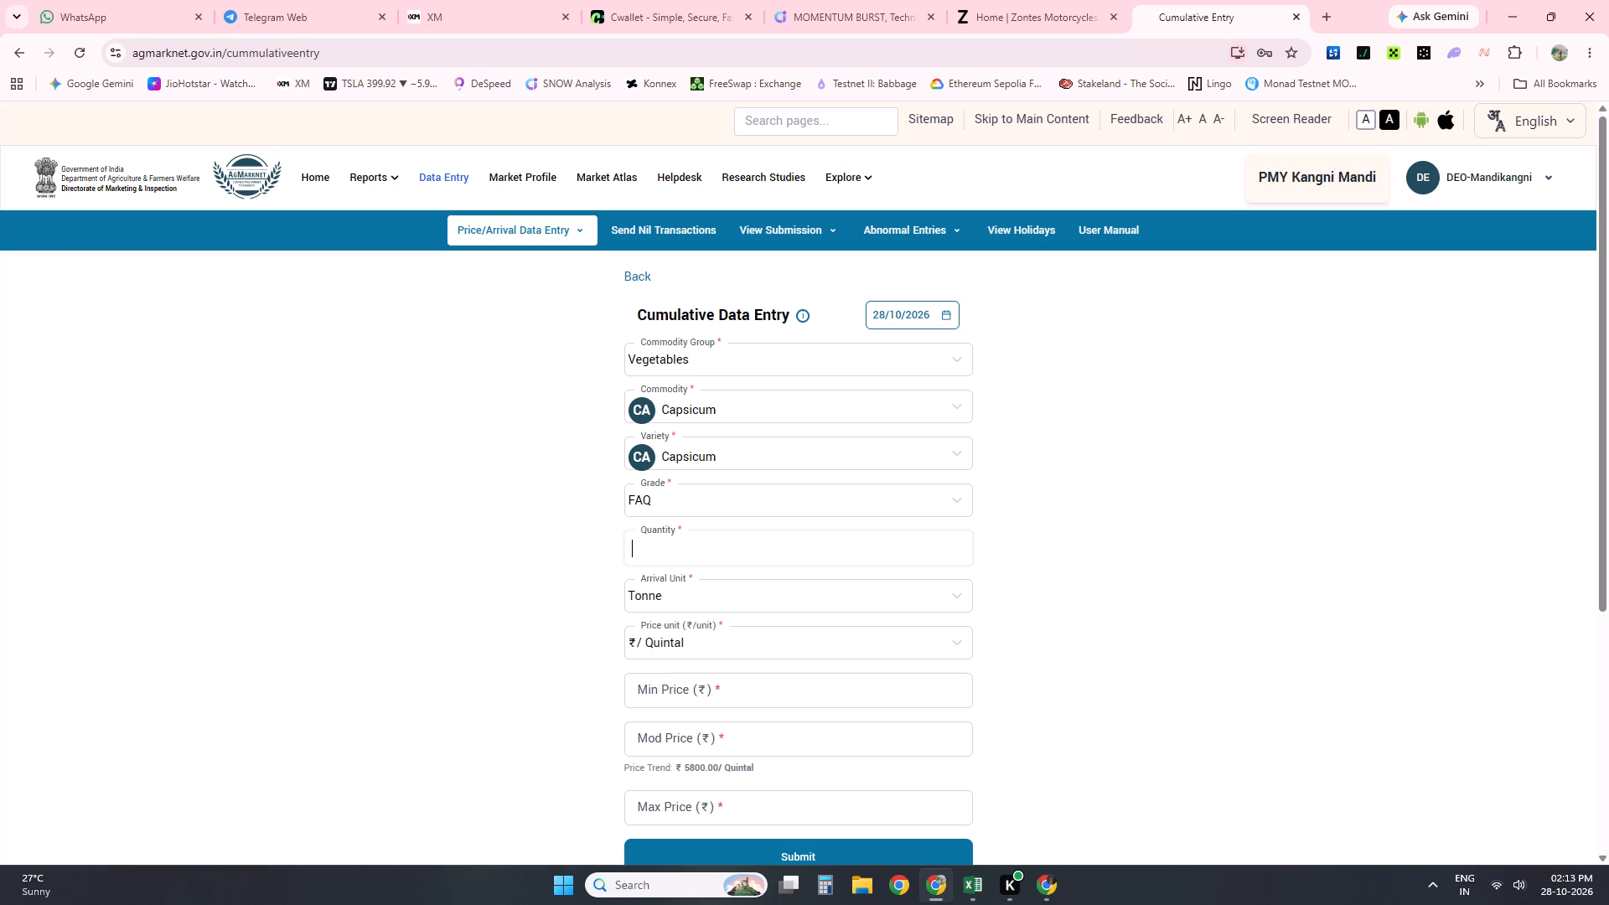
Enter quantity 1, minimum price 5000, modal price 6000 and maximum price 7000 for Capsicum and submit the entry.
key(1)
key(Tab)
key(Tab)
key(Tab)
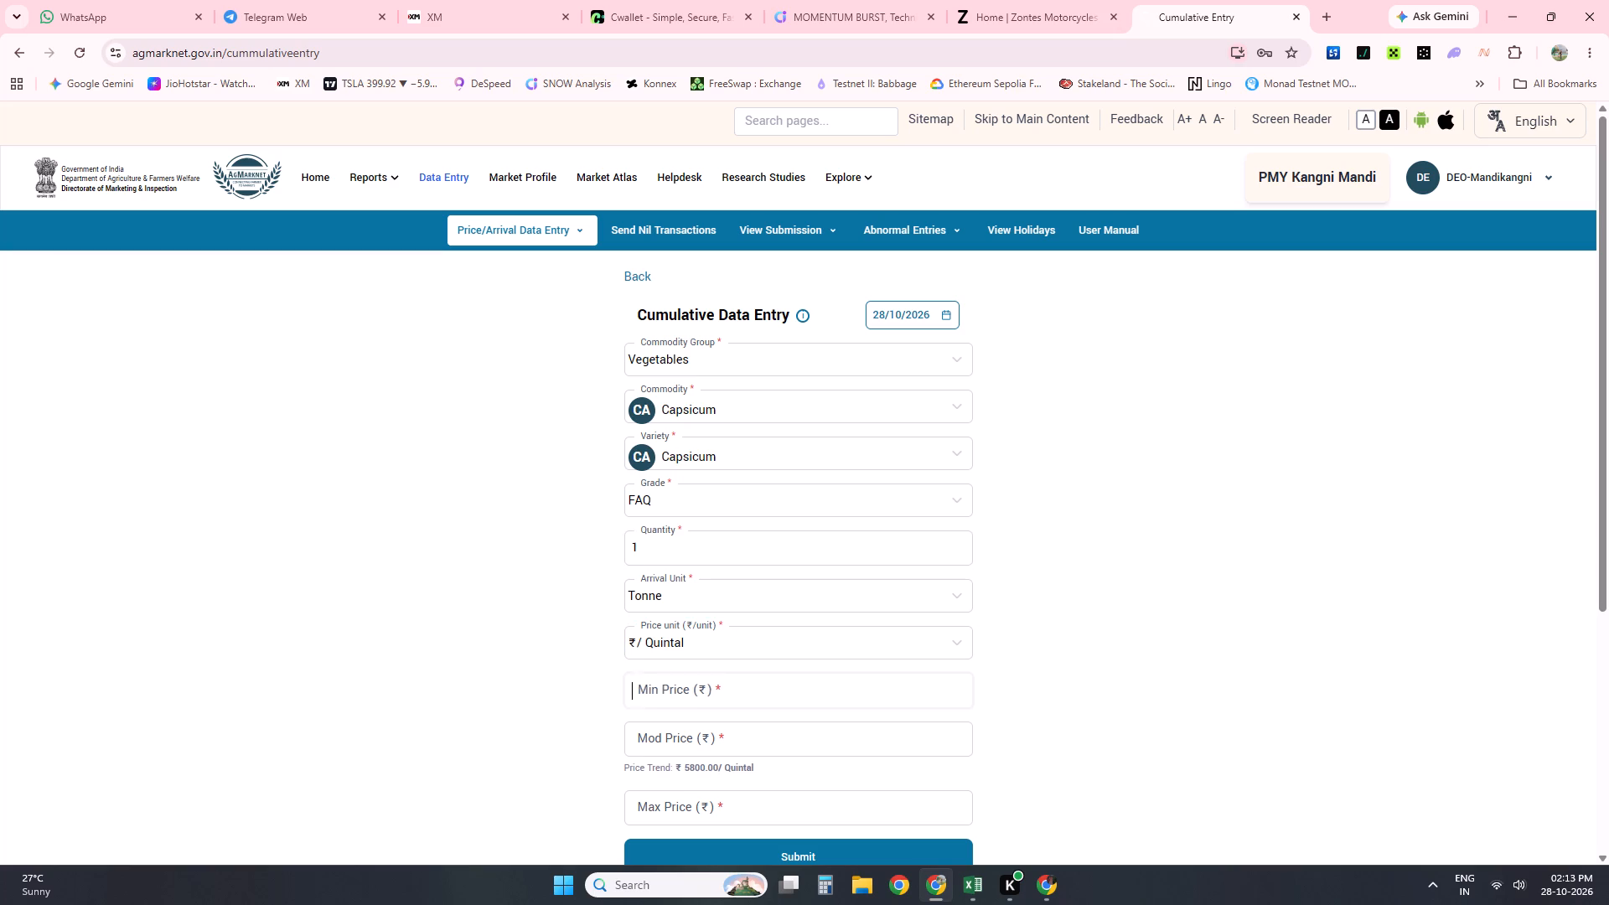
text(5000)
key(Tab)
text(6000)
key(Tab)
text(7000)
key(Tab)
key(Return)
key(Tab)
key(Return)
Start a new cumulative entry under Vegetables with commodity Carrot, variety Carrot and grade FAQ.
scroll(691, 533, down, 5)
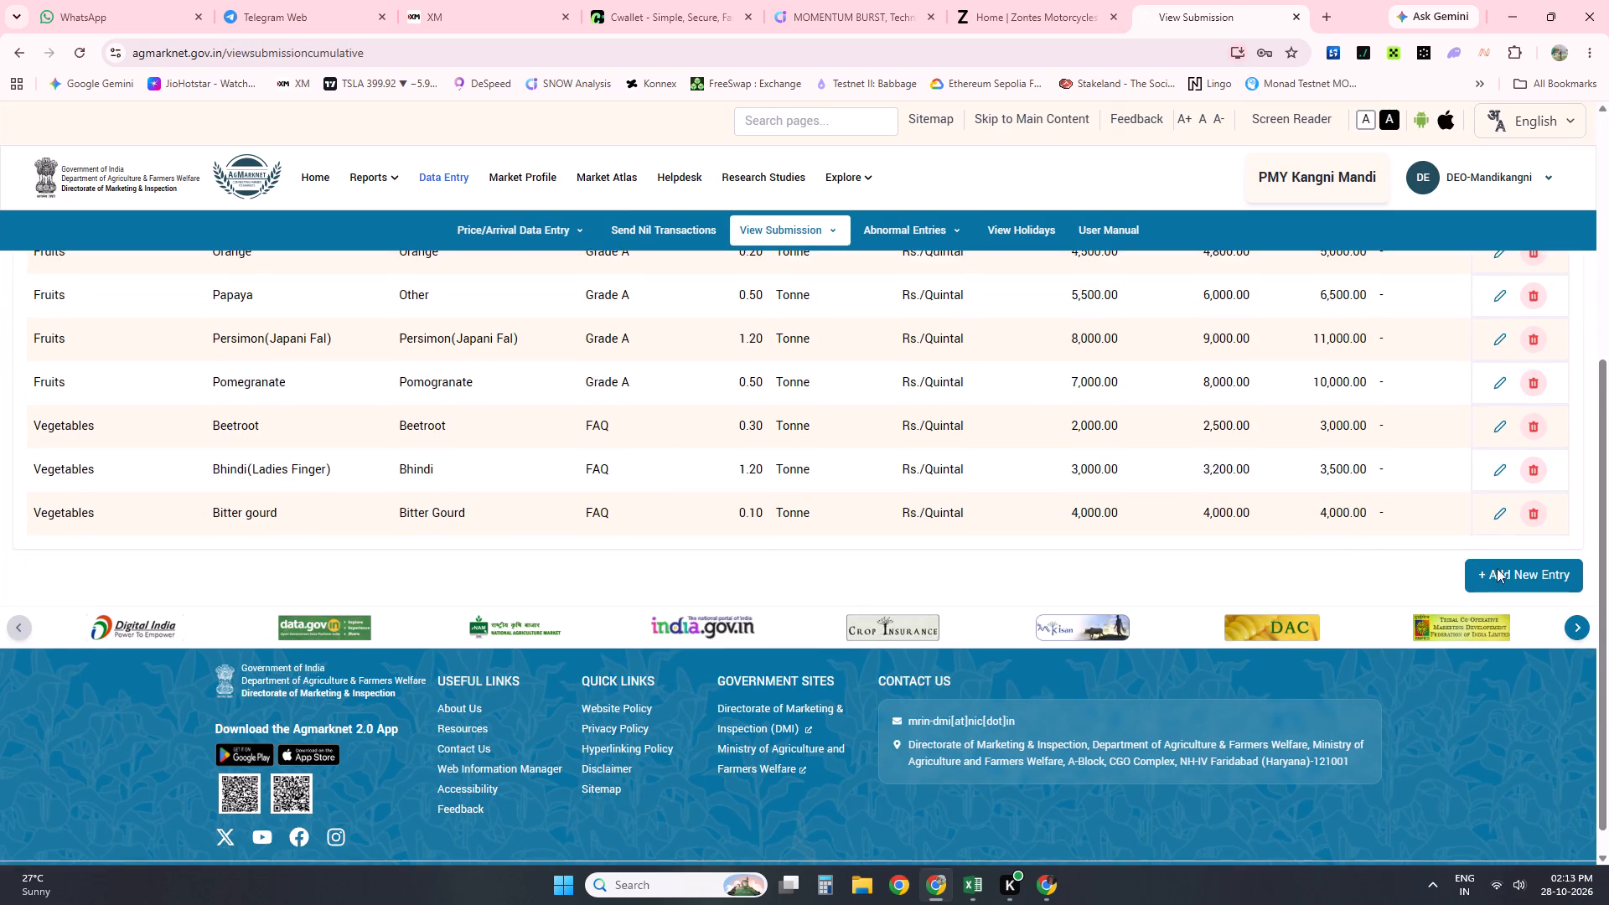
click(1507, 551)
click(739, 437)
click(753, 408)
scroll(730, 491, down, 2)
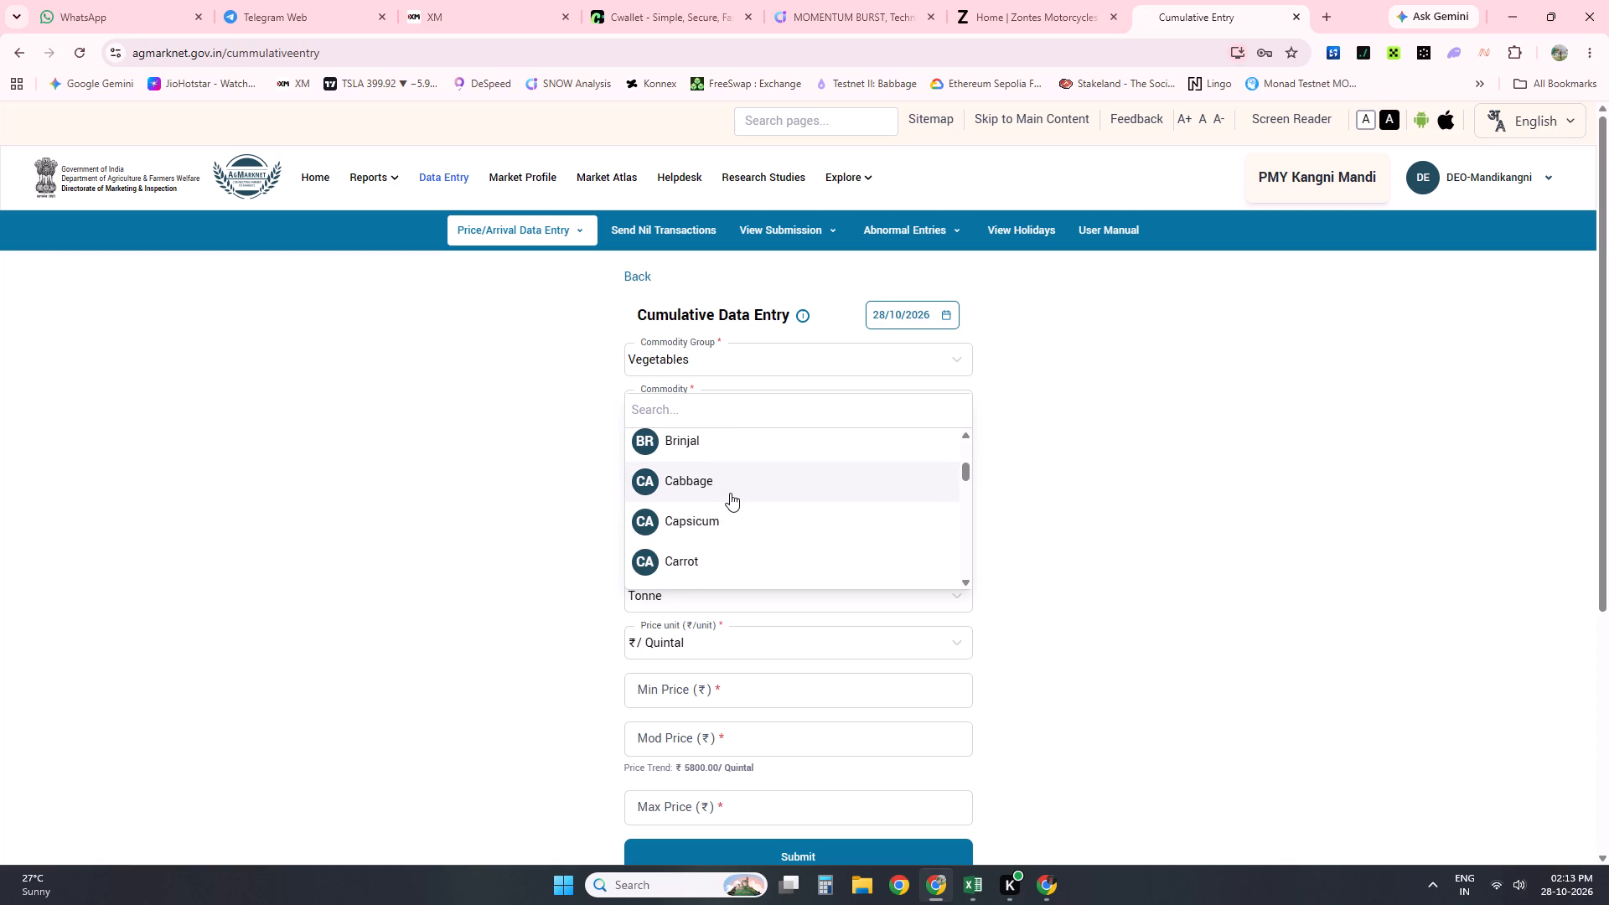
click(705, 556)
click(701, 458)
click(697, 491)
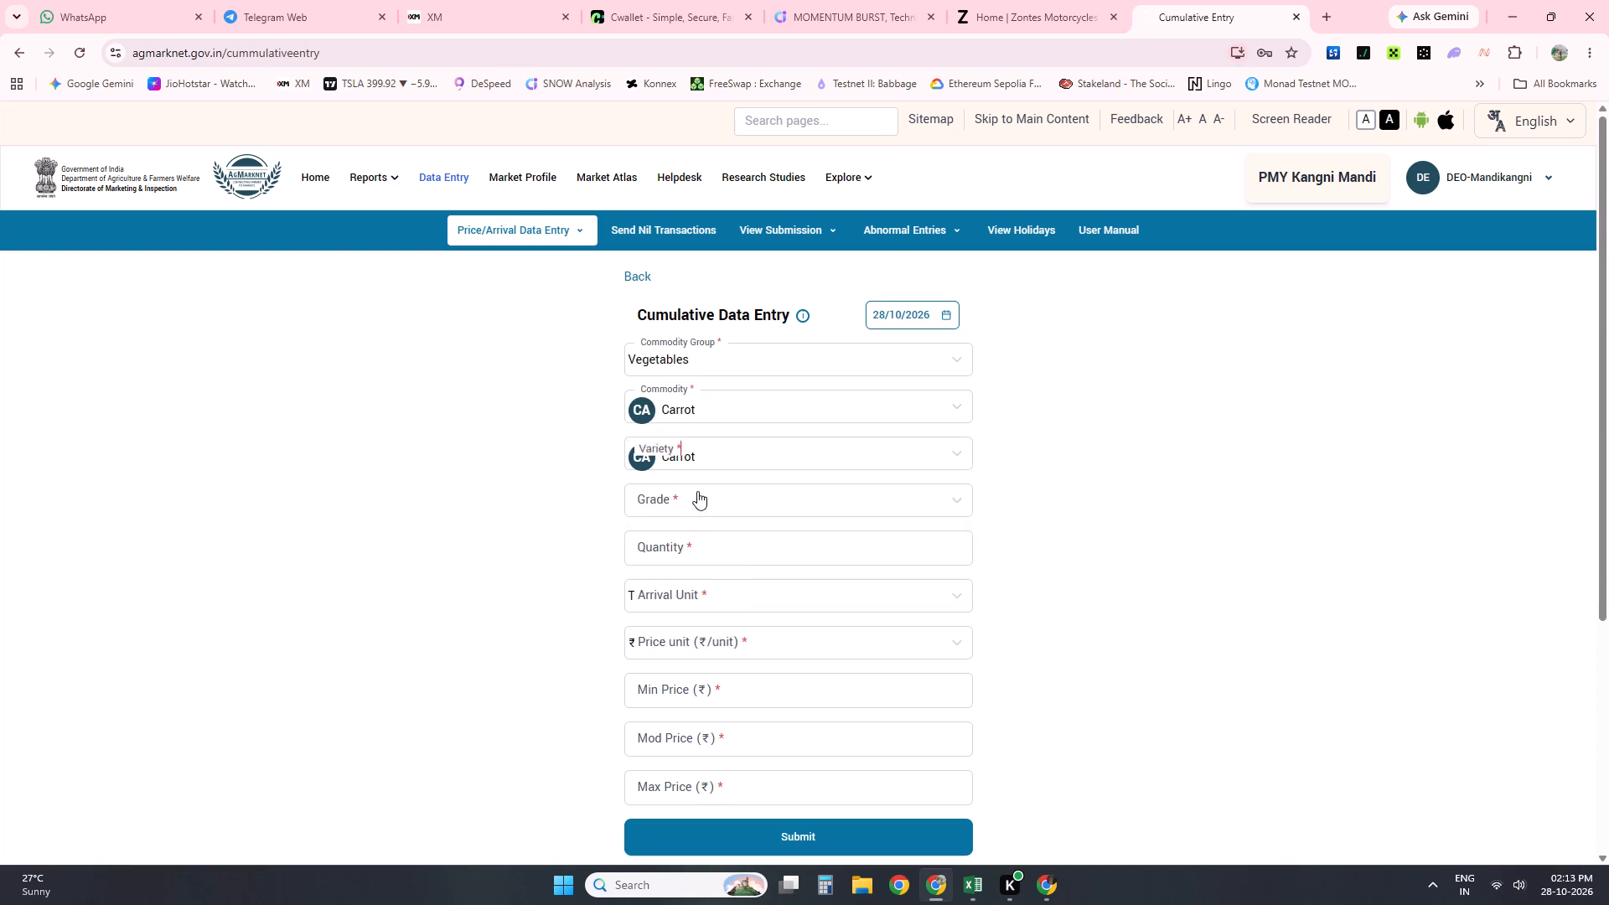
click(692, 504)
click(684, 530)
click(686, 554)
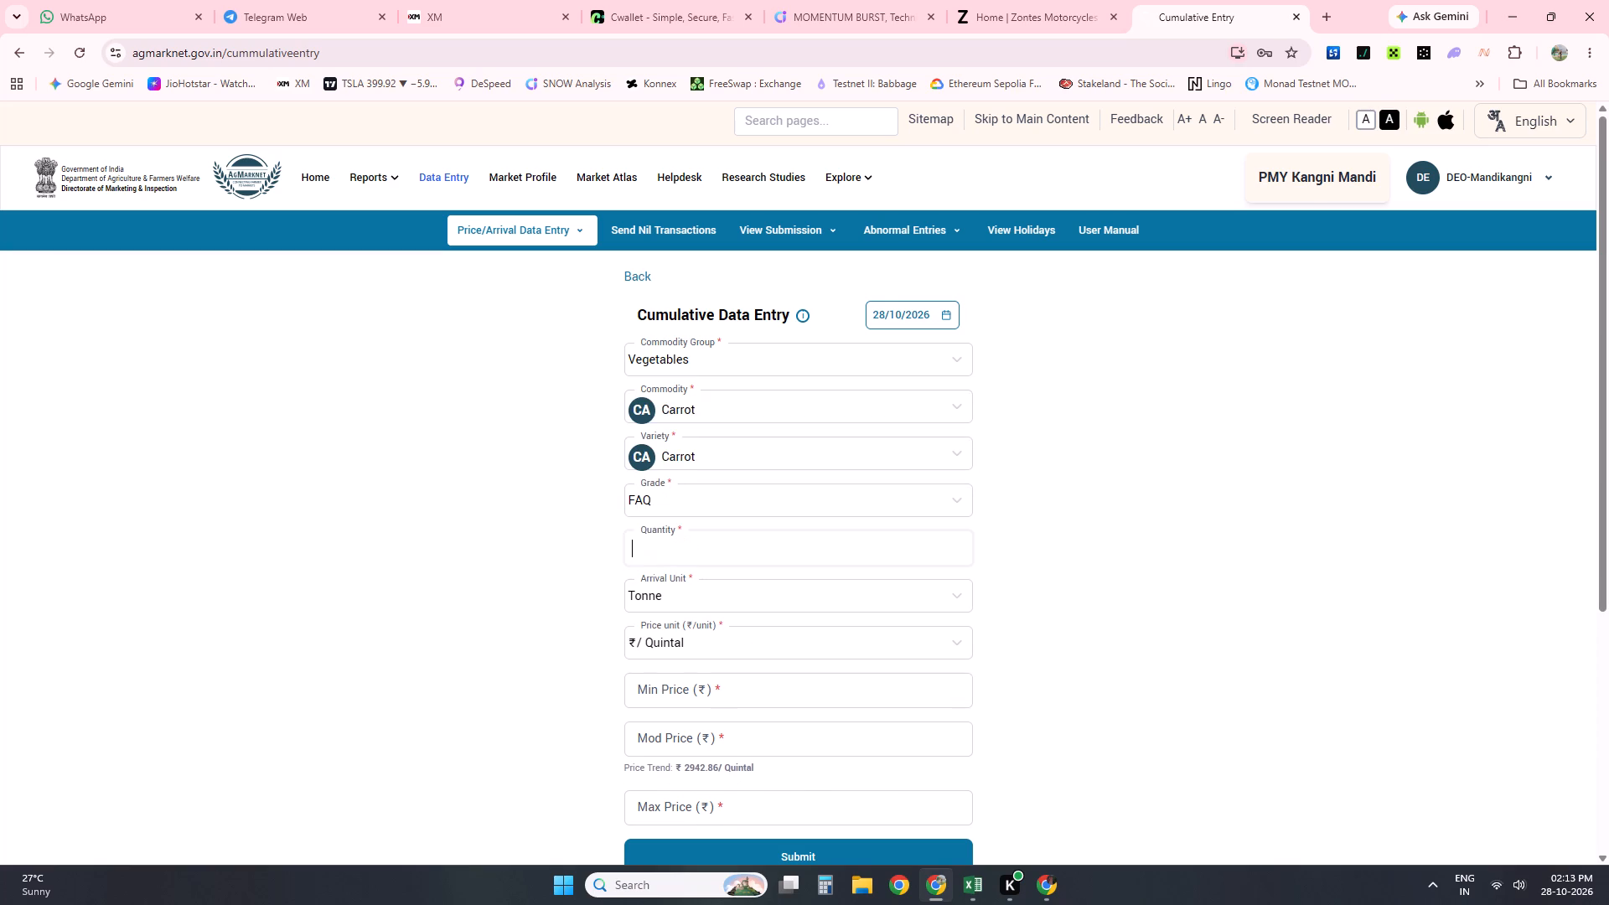
Enter quantity 0.5, minimum price 2500, modal price 4500 and maximum price 6000 for Carrot and submit the entry.
text(0.5)
key(Tab)
key(Tab)
key(Tab)
text(2500)
key(Tab)
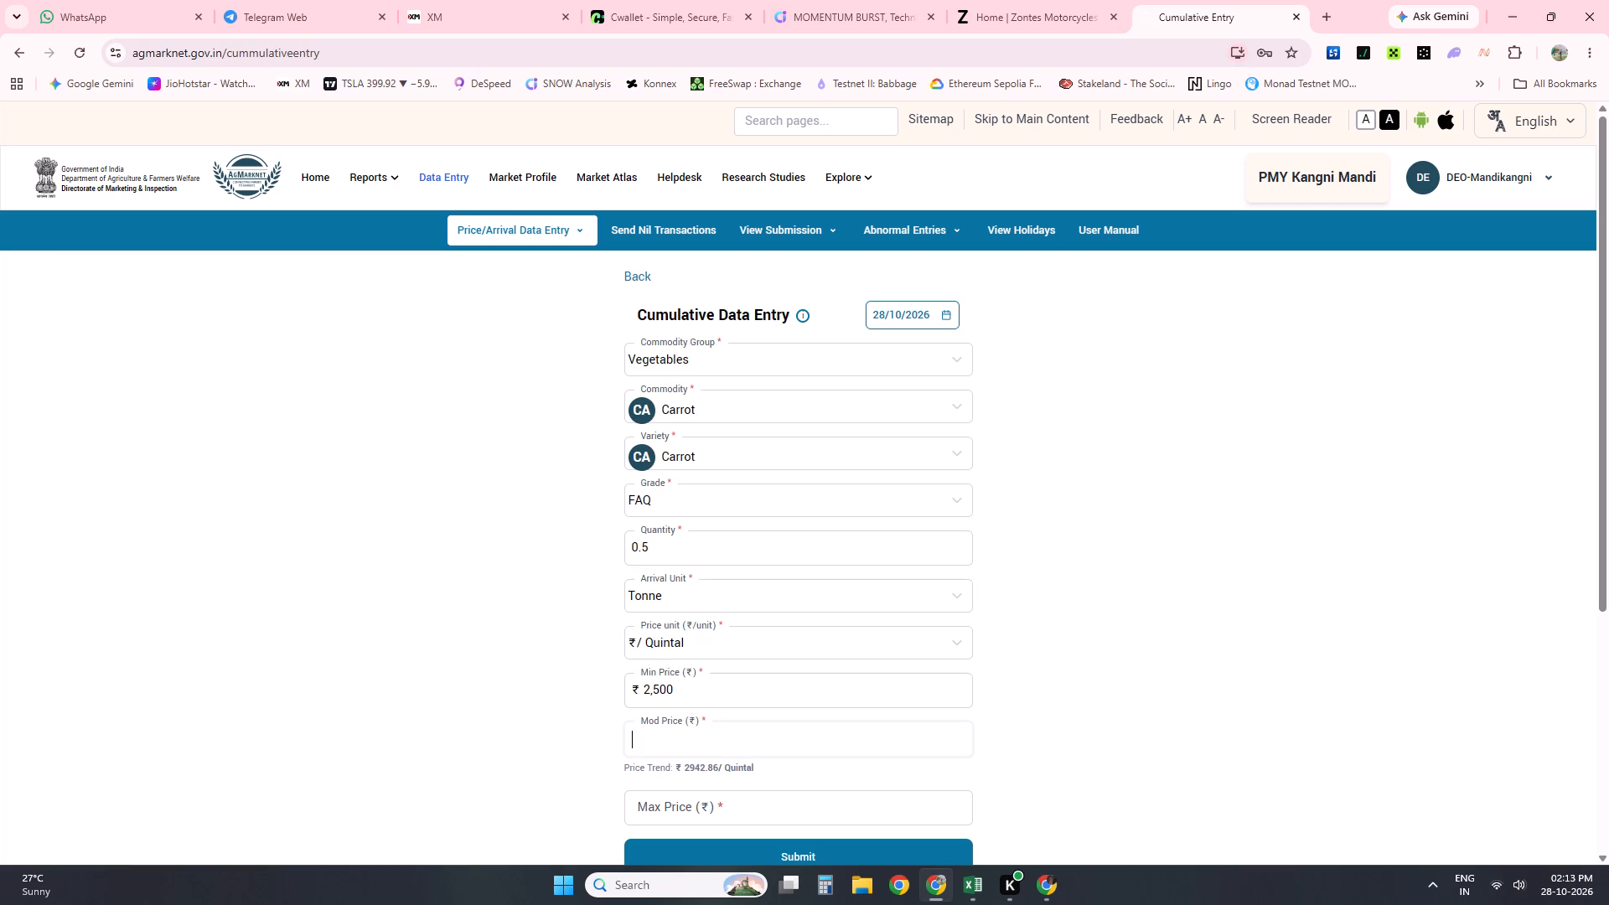
text(4500)
key(Tab)
text(6000)
key(Tab)
key(Return)
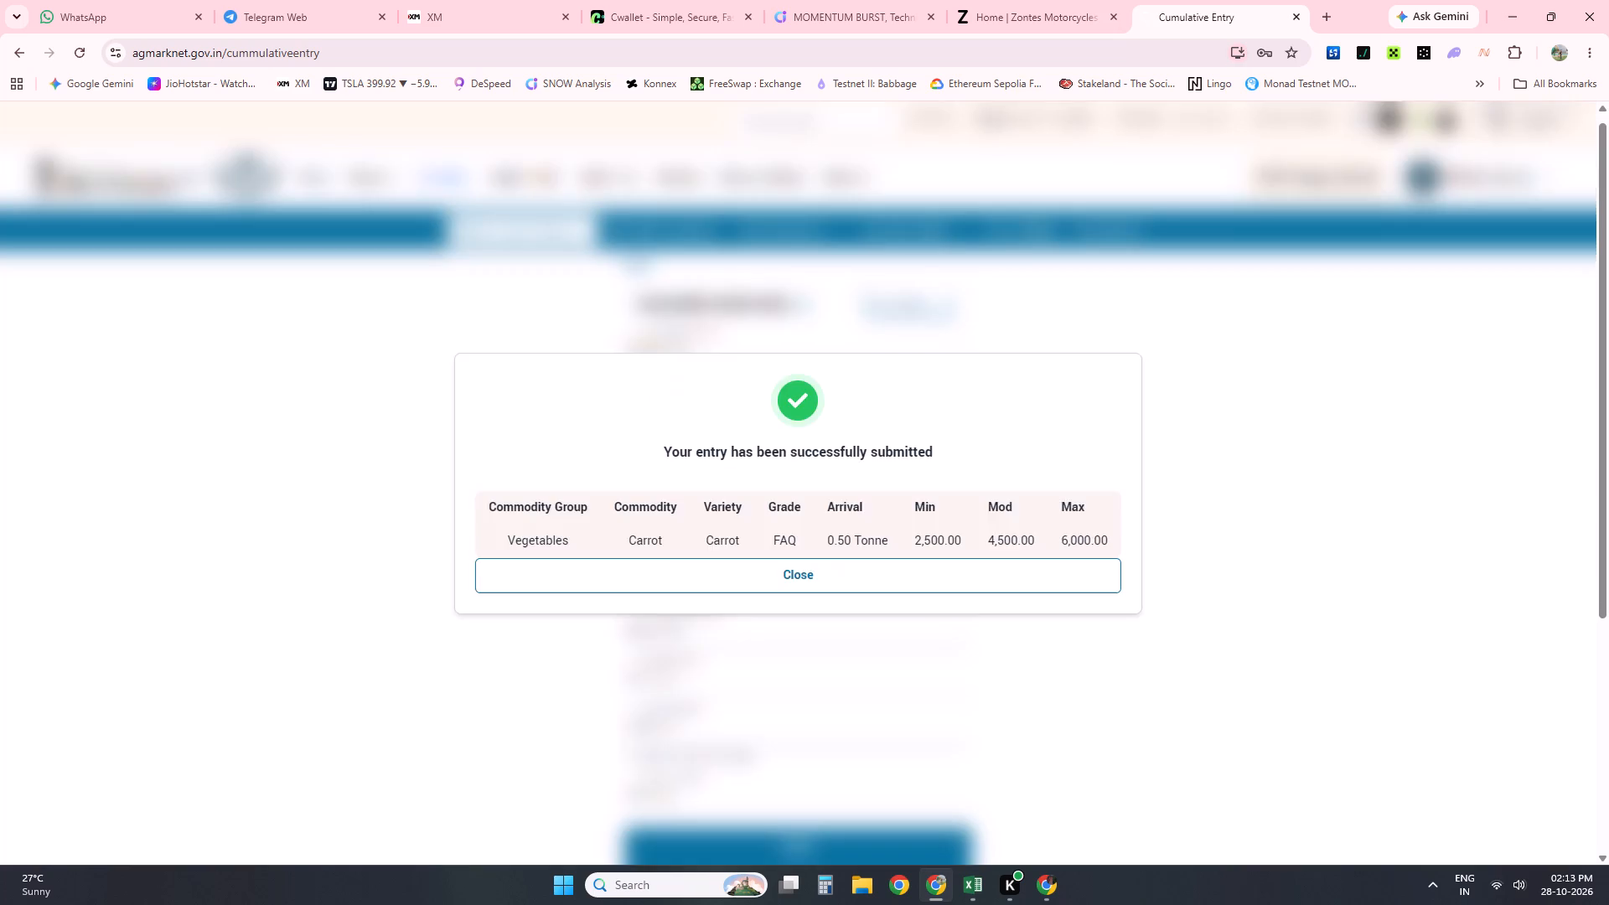
key(Tab)
key(Return)
Start a new cumulative entry under Vegetables with commodity Cauliflower, variety Cauliflower and grade FAQ.
scroll(687, 554, down, 7)
click(1502, 536)
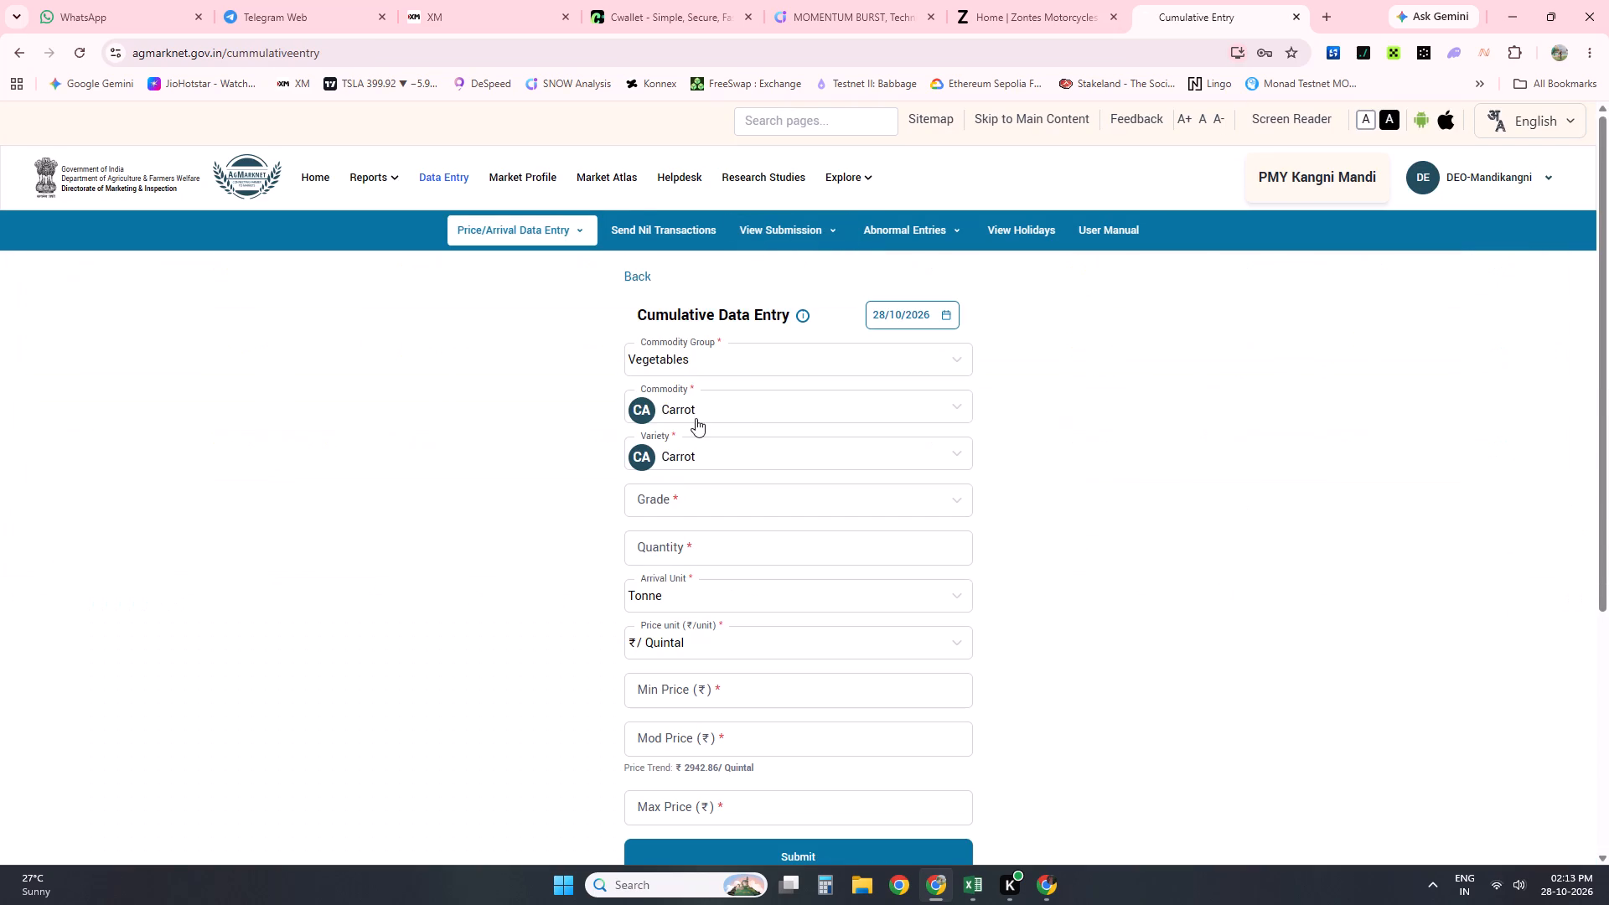
click(696, 418)
scroll(744, 530, down, 3)
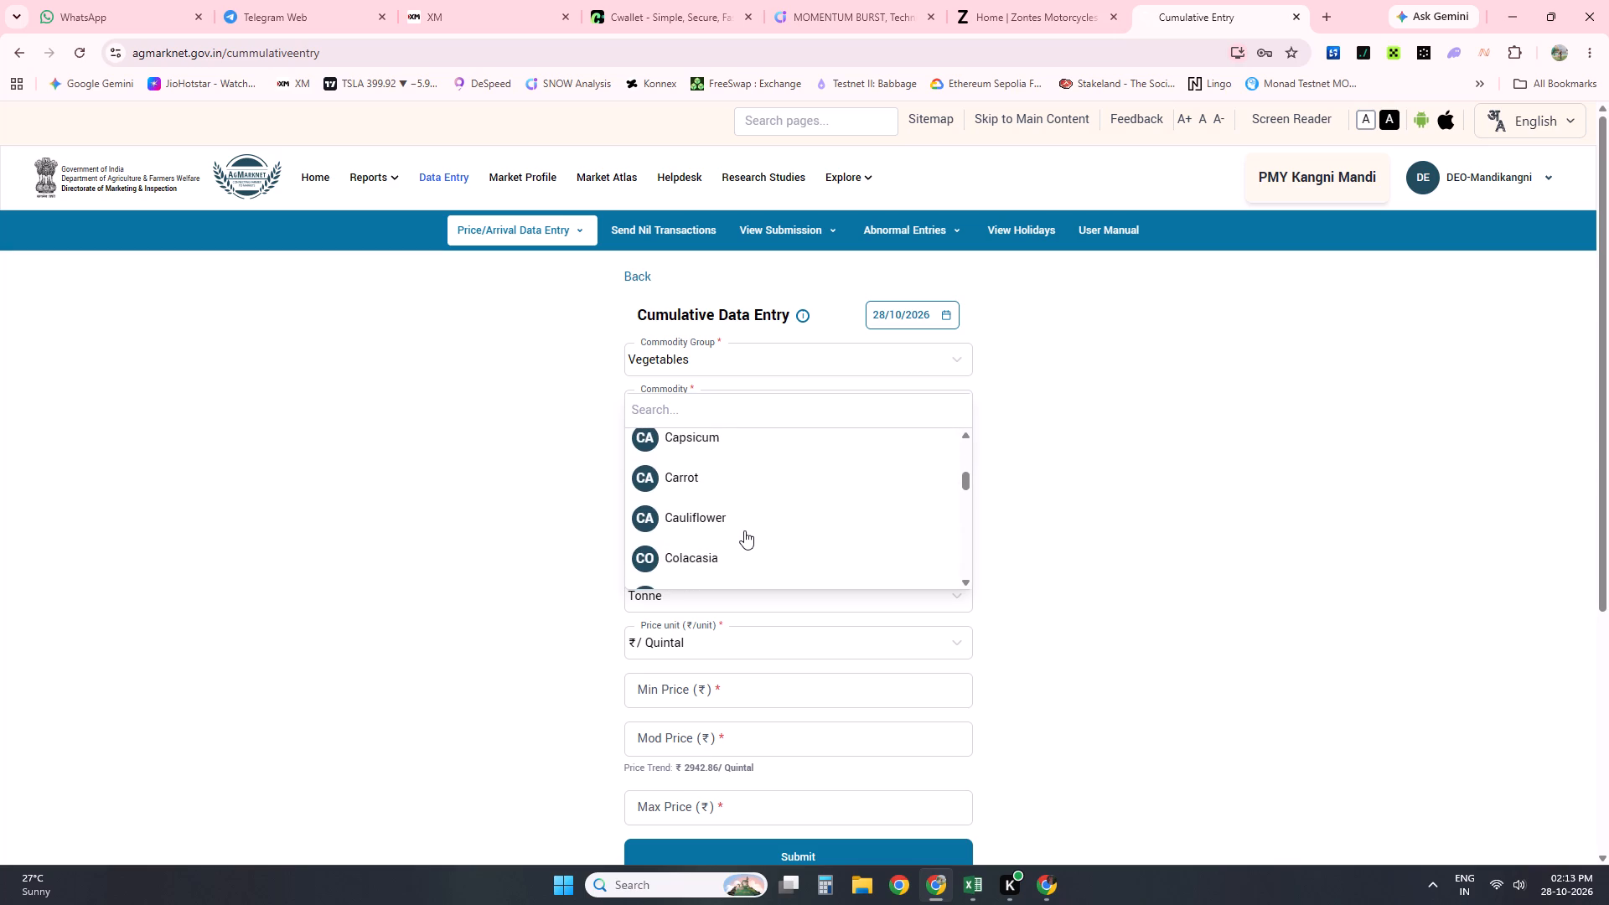
click(737, 525)
click(736, 458)
double_click(709, 495)
click(677, 539)
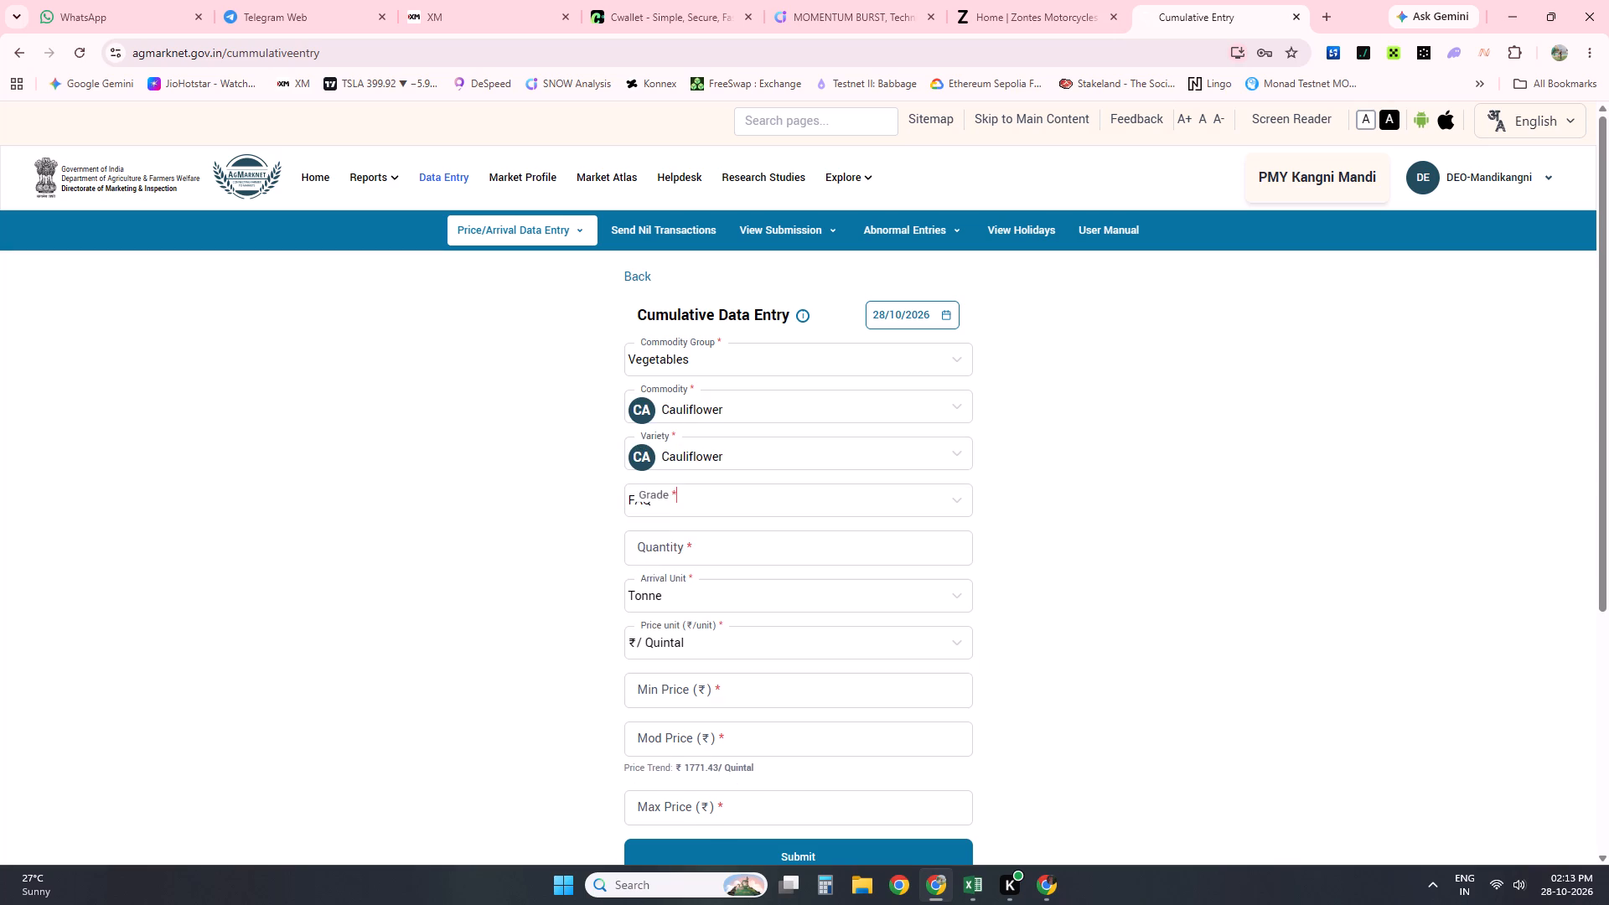
click(677, 546)
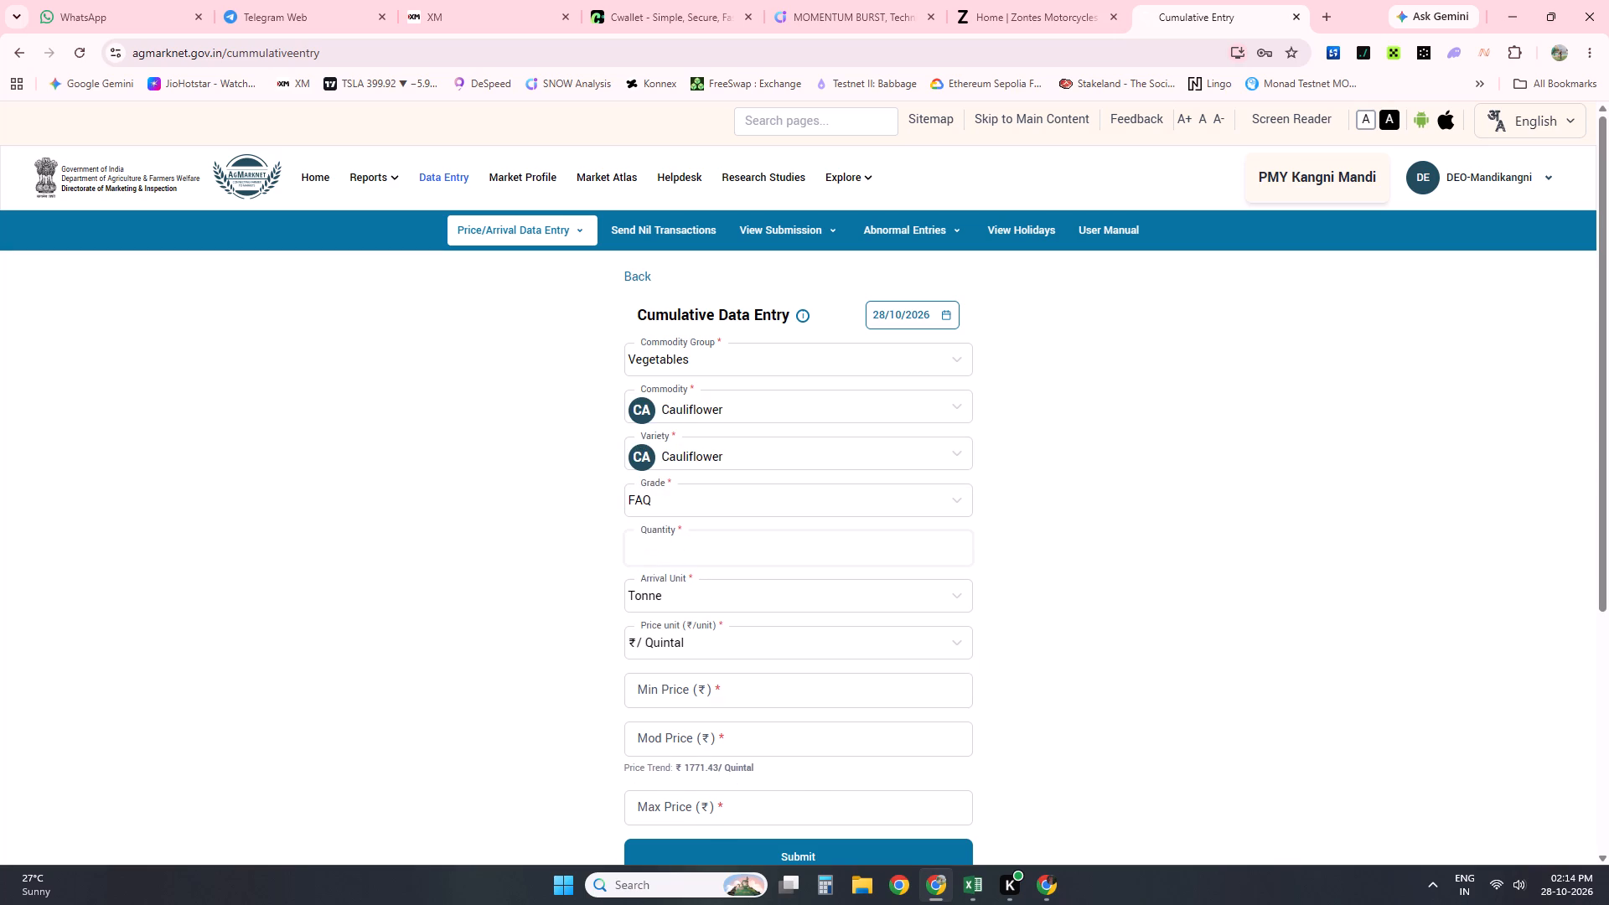
Enter quantity 3.1, minimum price 800, modal price 1500 and maximum price 2300 for Cauliflower and submit the entry.
text(3.1)
key(Tab)
key(Tab)
key(Tab)
text(800)
key(Tab)
text(1500)
key(Tab)
text(2300)
key(Tab)
key(Return)
key(Tab)
key(Return)
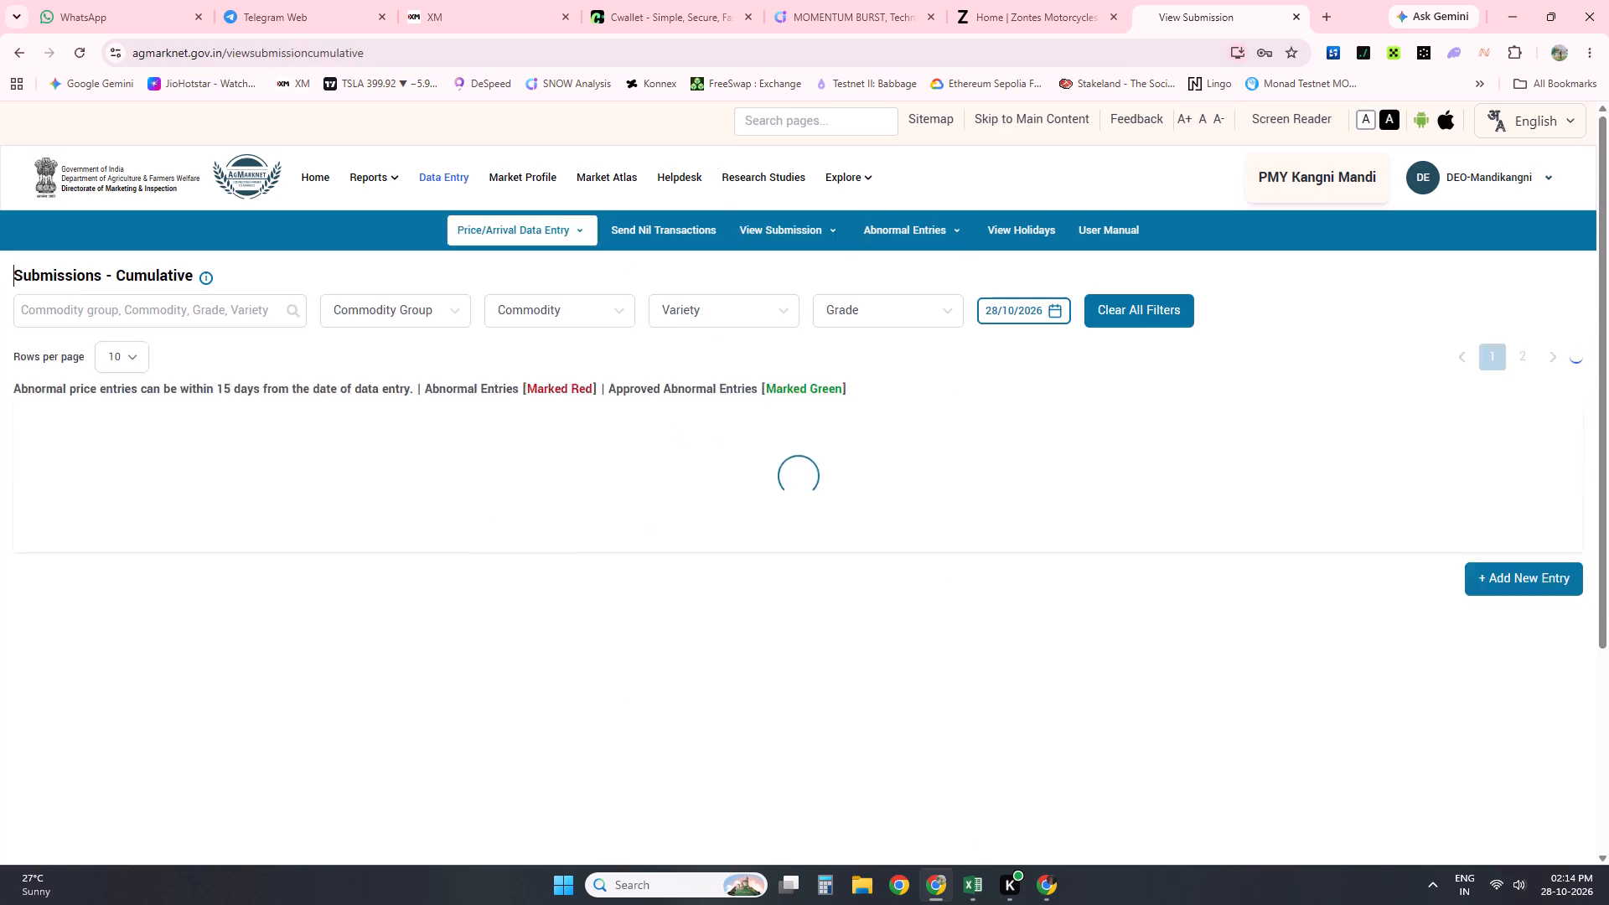
Start a new cumulative entry under Vegetables with commodity Colacasia, variety Colacasia and grade FAQ.
scroll(677, 546, down, 7)
click(1552, 545)
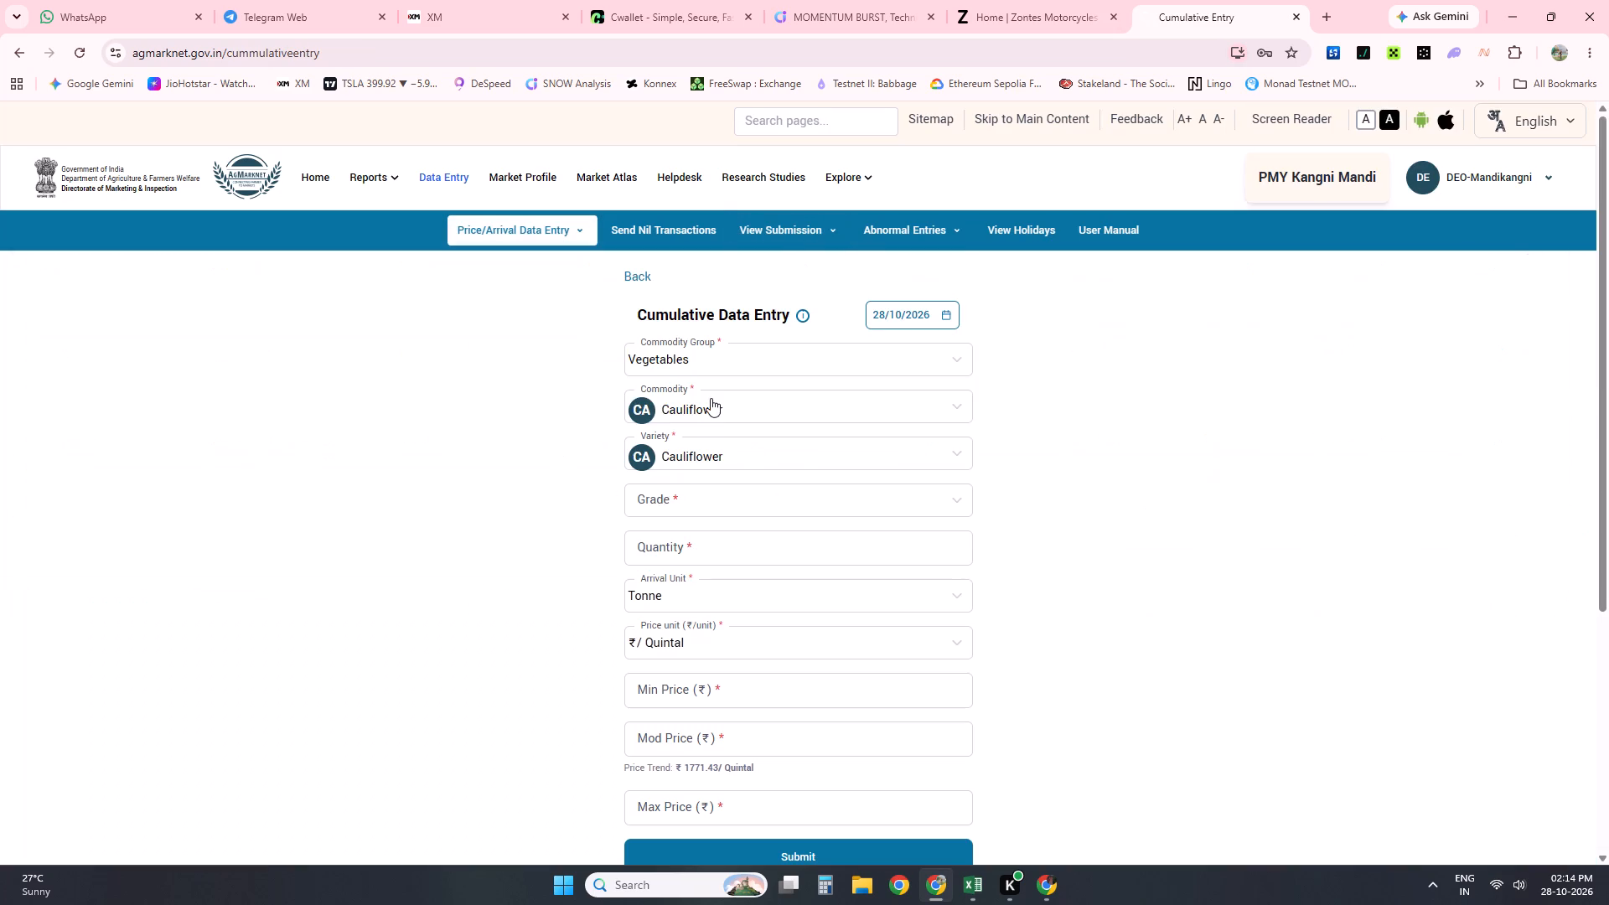
click(711, 398)
scroll(728, 523, down, 4)
click(700, 480)
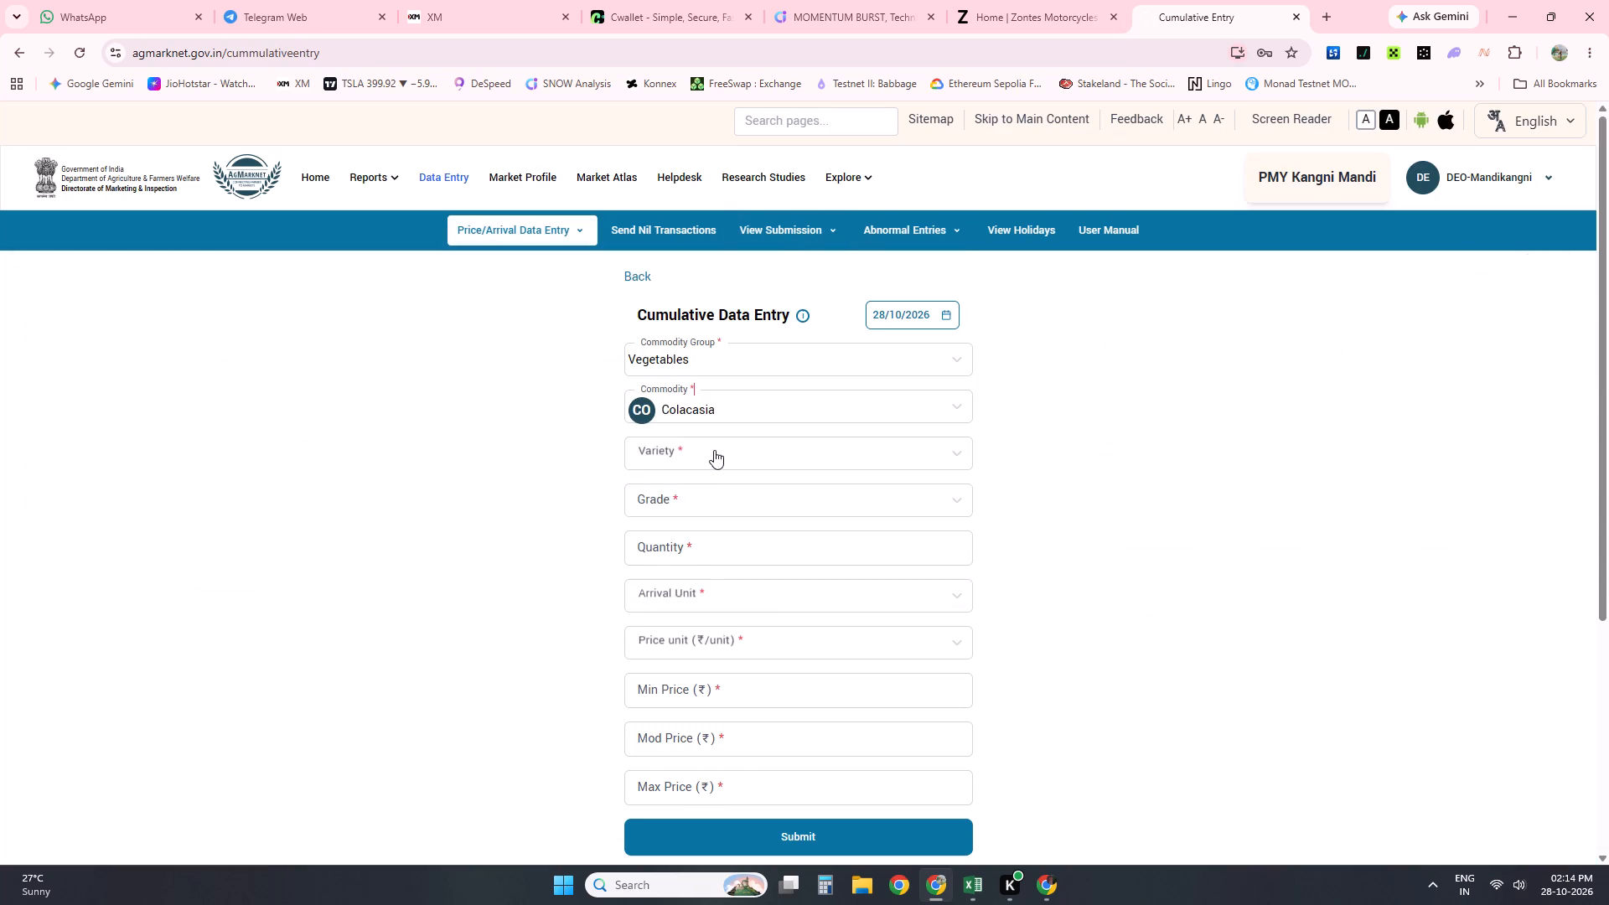
click(714, 450)
click(702, 486)
click(700, 504)
click(694, 532)
click(692, 556)
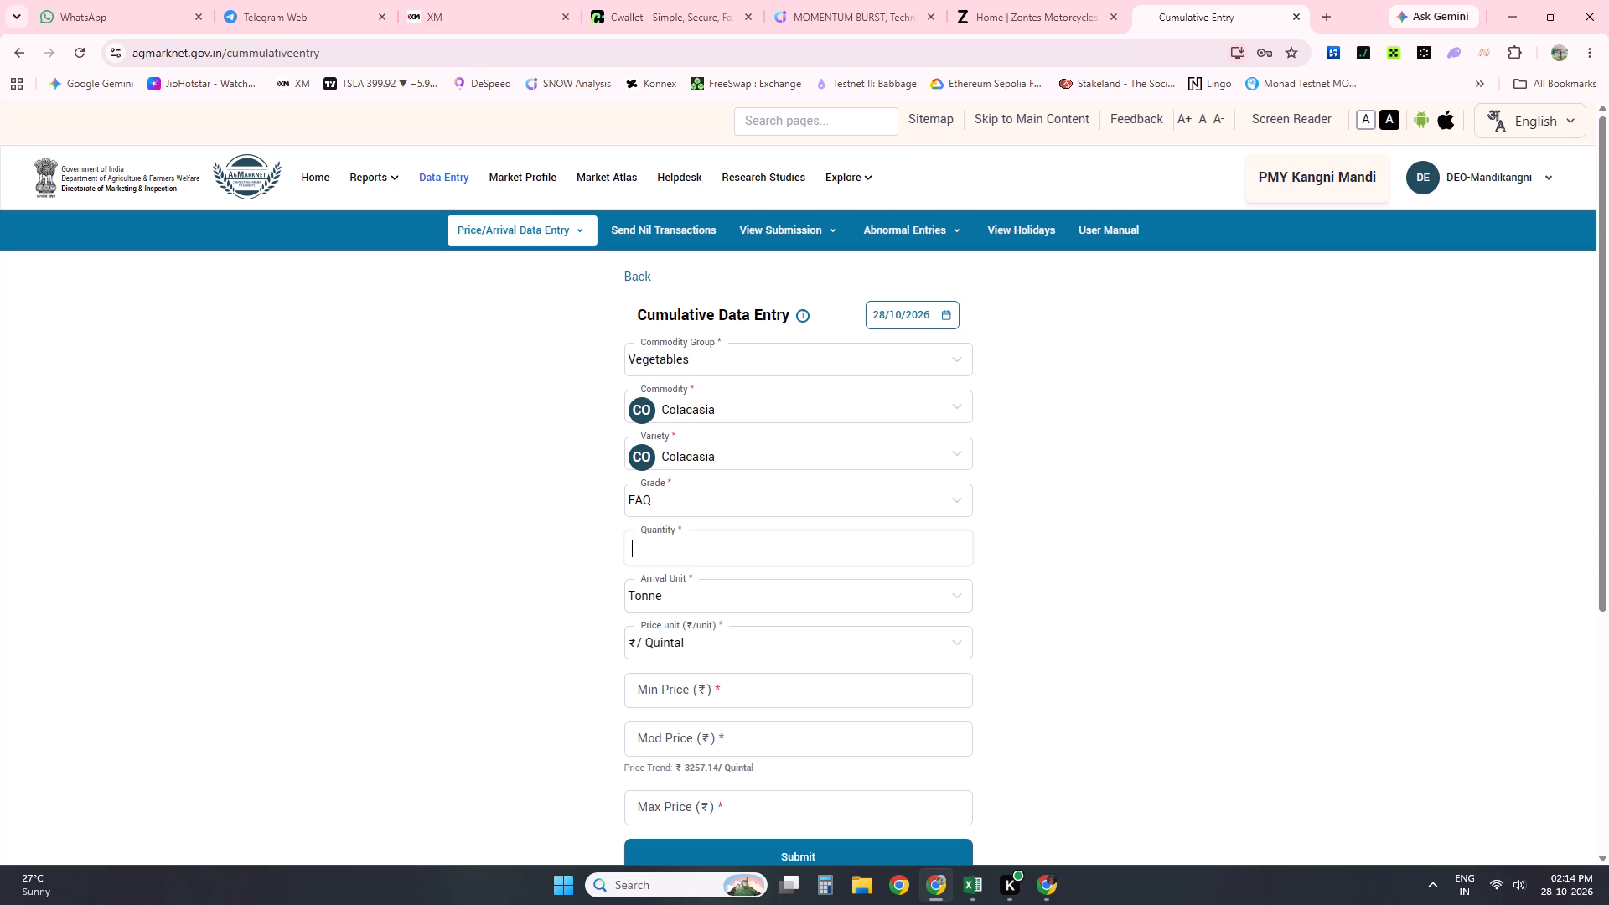
Enter quantity 0.3, minimum price 2500, modal price 2800 and maximum price 3000 for Colacasia and submit the entry.
text(0.3)
key(Tab)
key(Tab)
key(Tab)
text(2500)
key(Tab)
text(2800)
key(Tab)
text(3000)
key(Tab)
key(Return)
key(Tab)
key(Return)
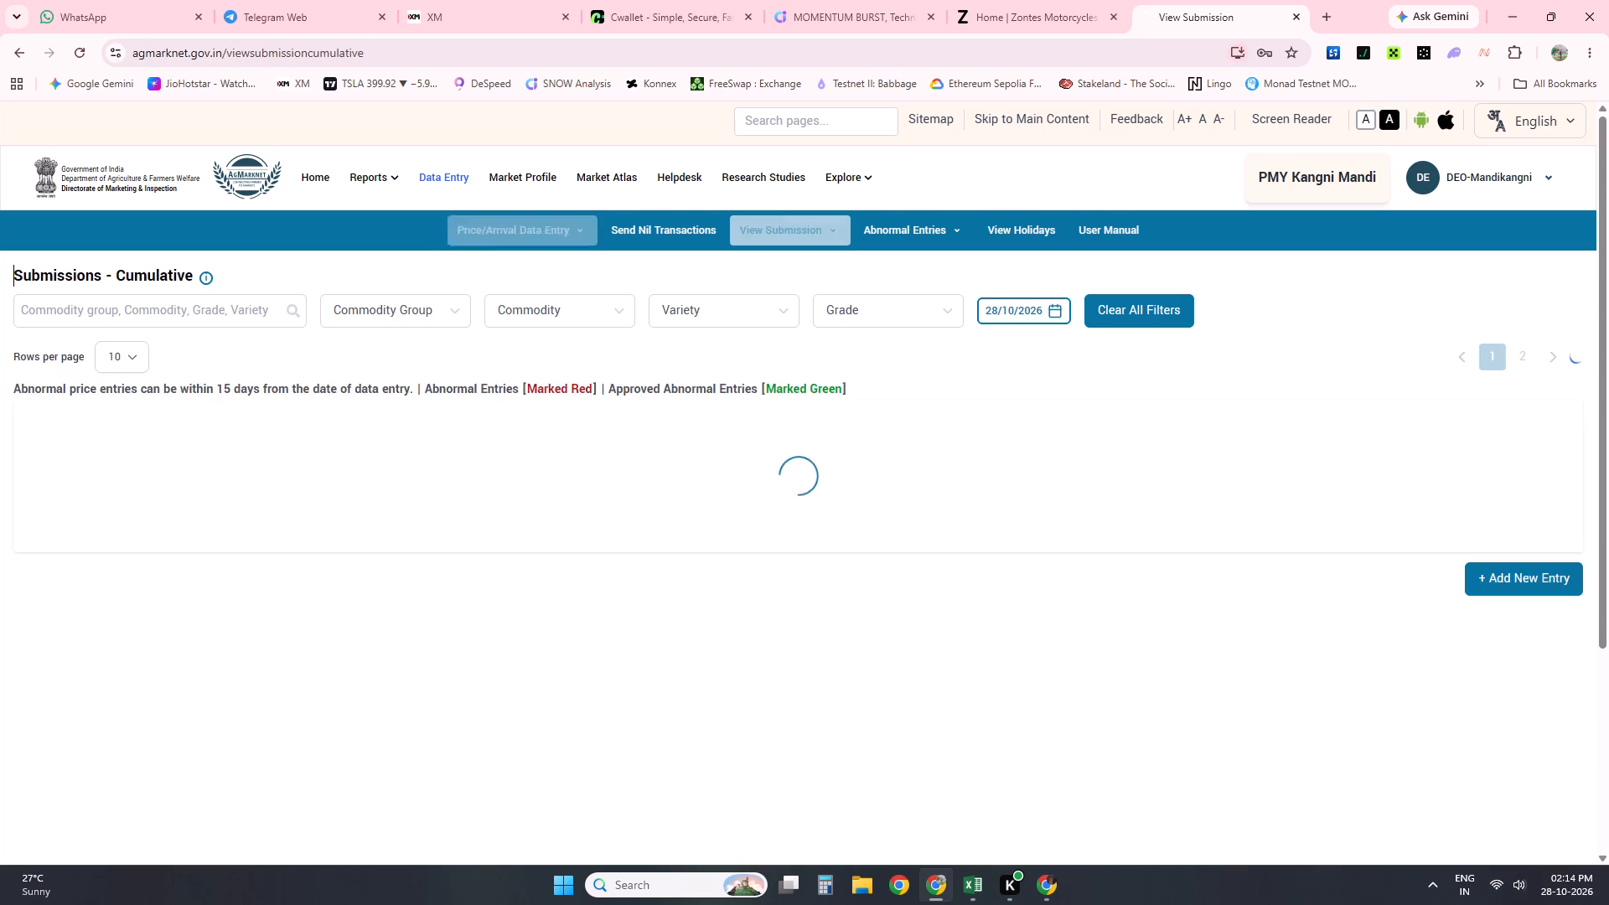
Start a new cumulative entry under Vegetables with commodity Coriander(Leaves), variety Coriander and grade FAQ.
scroll(746, 520, down, 7)
click(1549, 553)
click(703, 397)
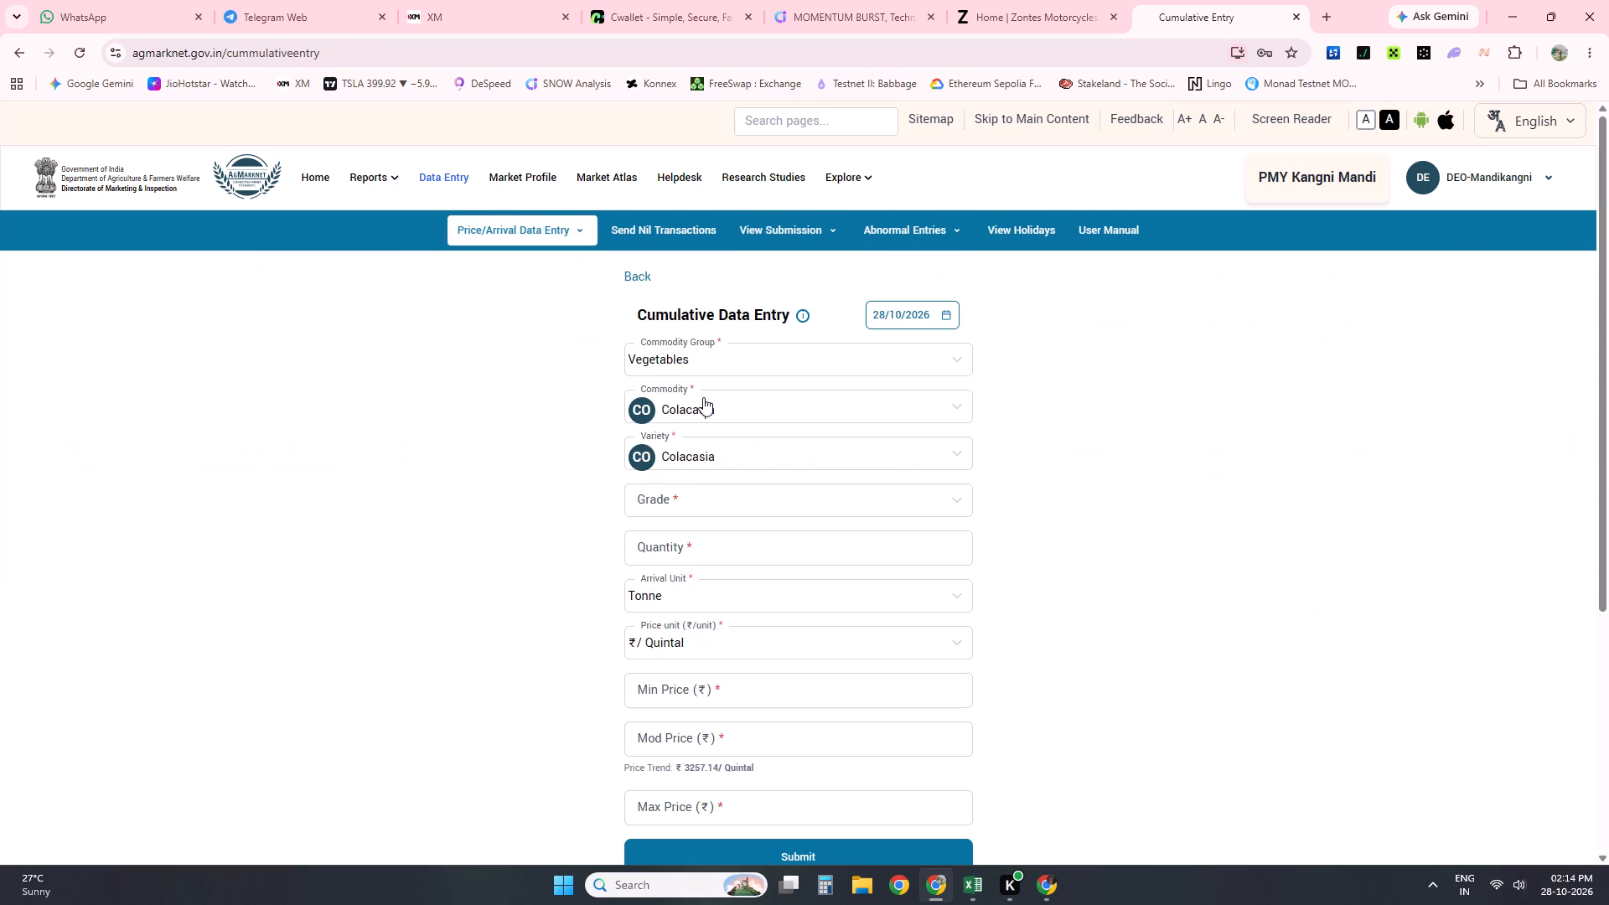
scroll(690, 504, down, 4)
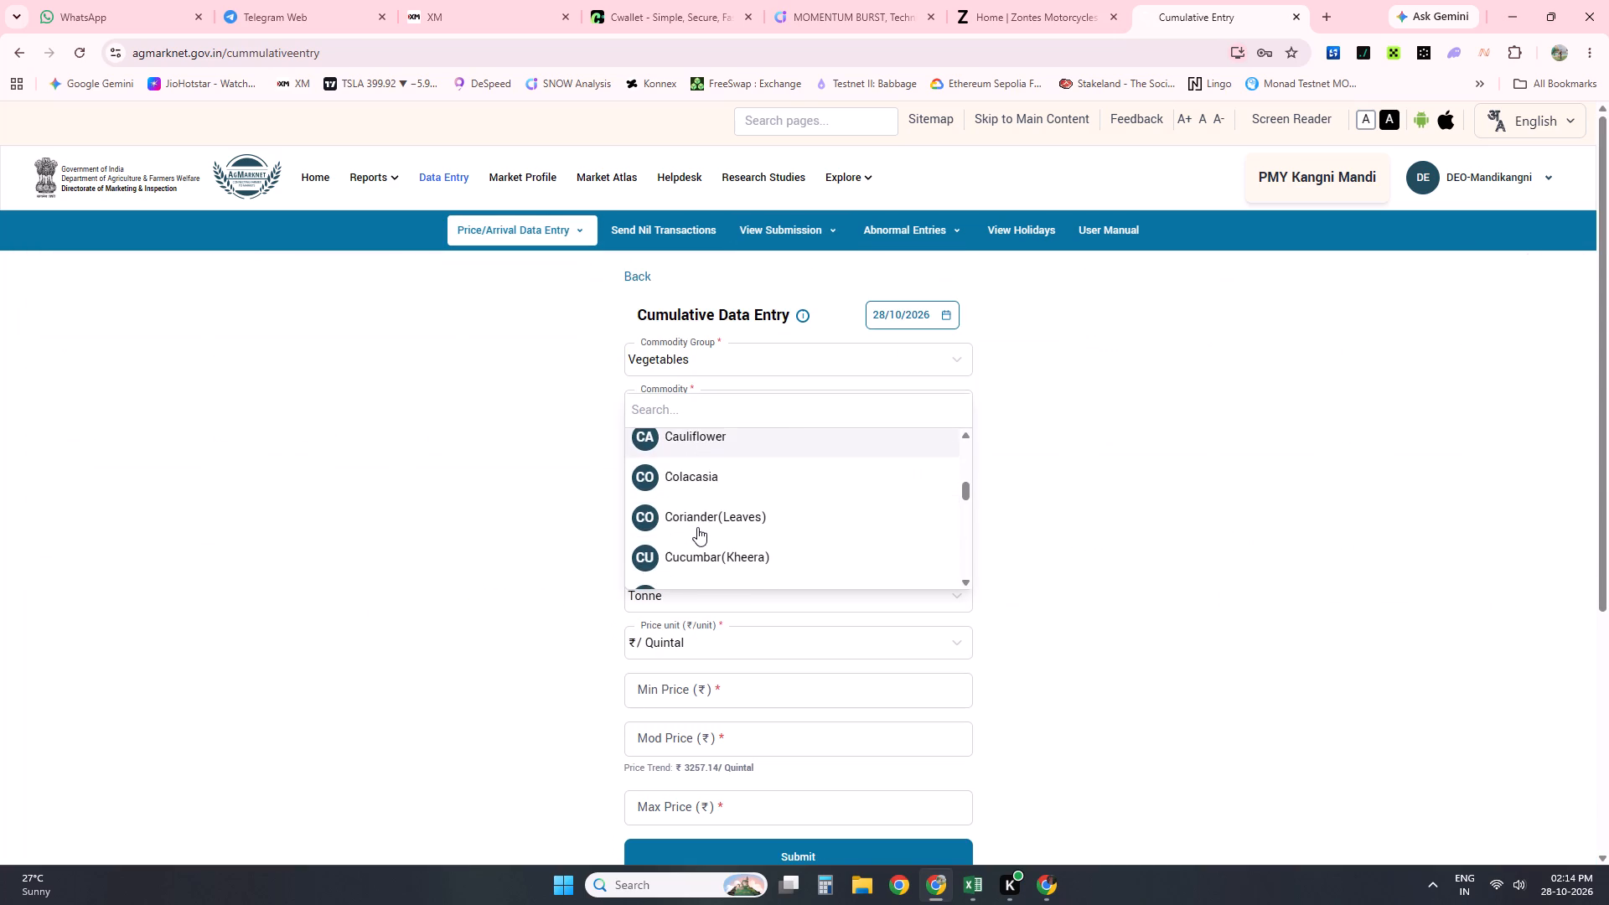
click(701, 509)
click(726, 448)
click(706, 489)
click(700, 501)
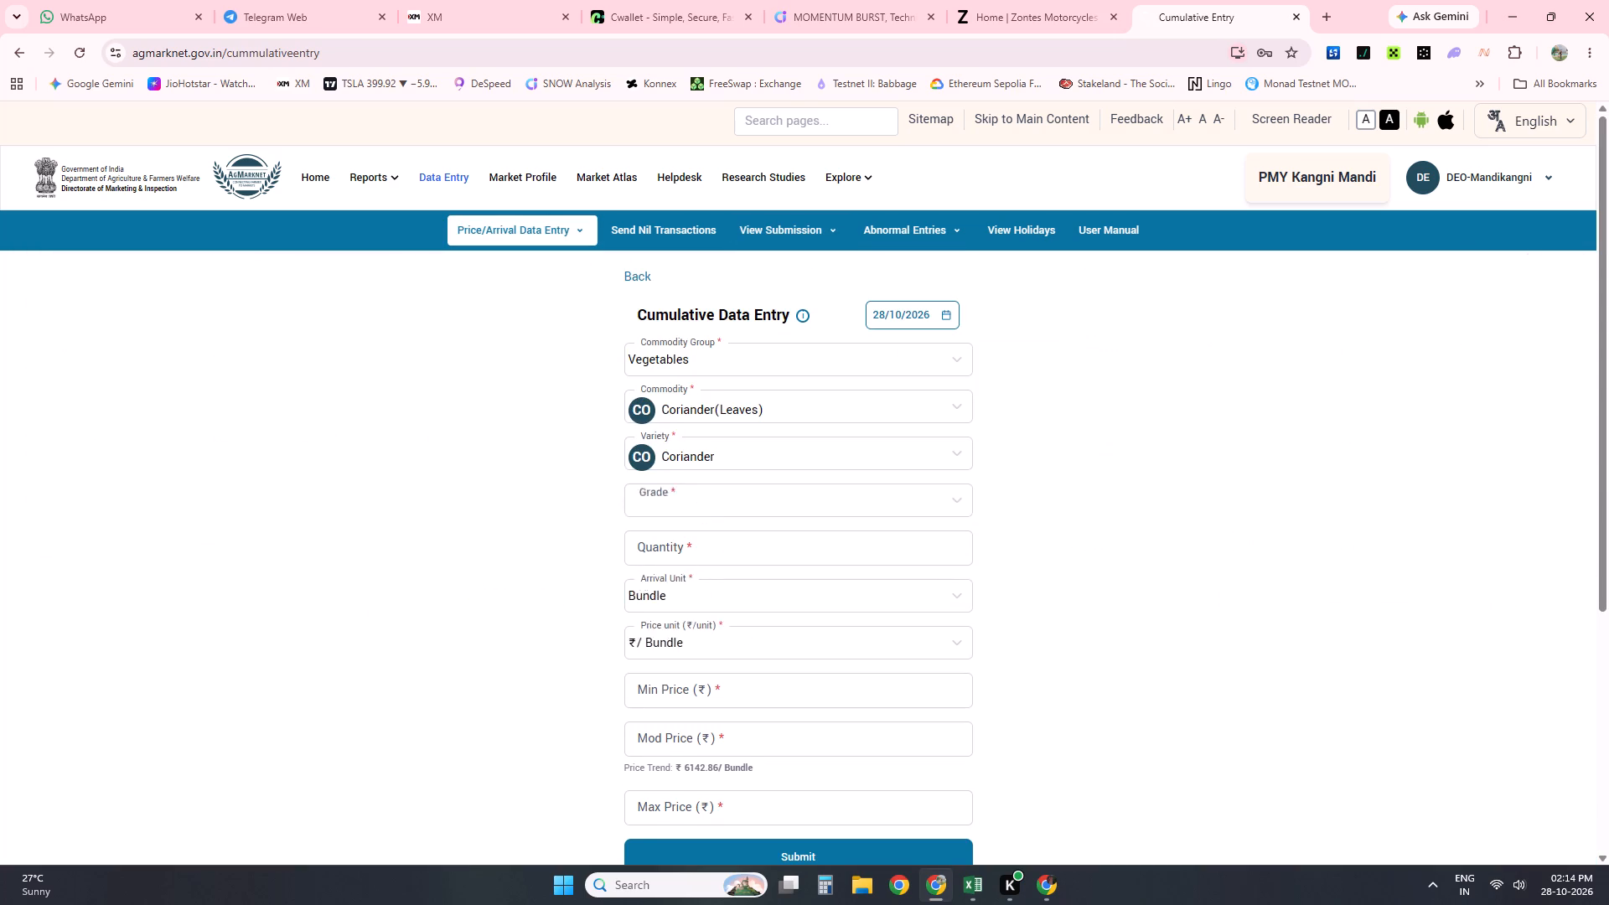
click(690, 535)
click(688, 544)
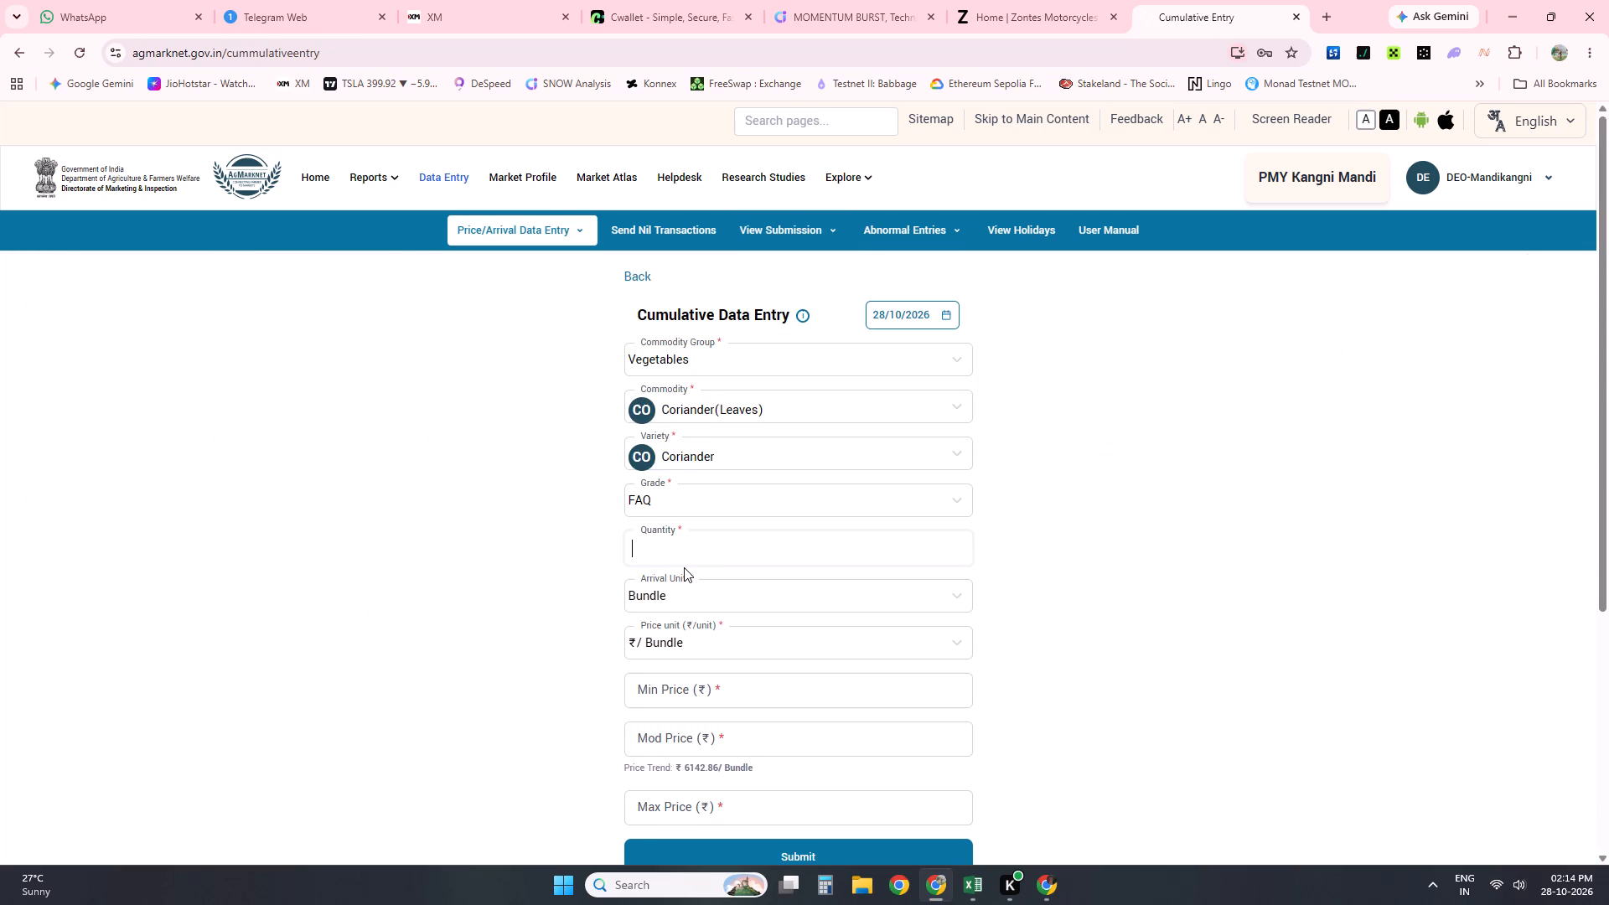
Enter quantity 0.3 for Coriander(Leaves) and set its arrival unit to Quintal.
text(0.3)
key(Tab)
click(667, 609)
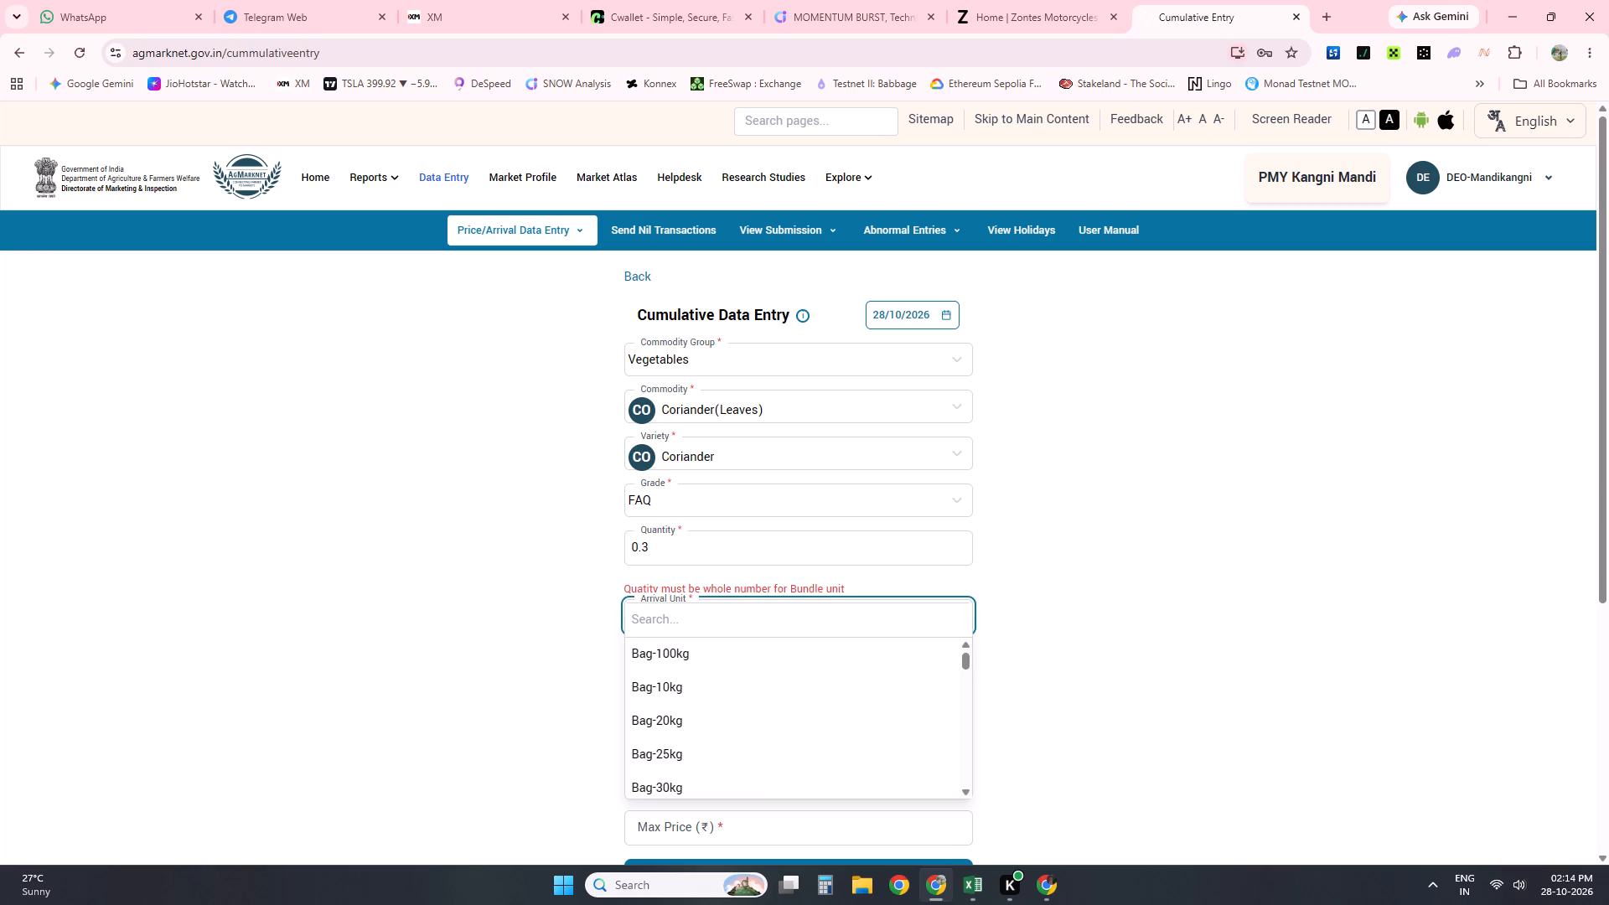
click(664, 612)
key(q)
click(652, 647)
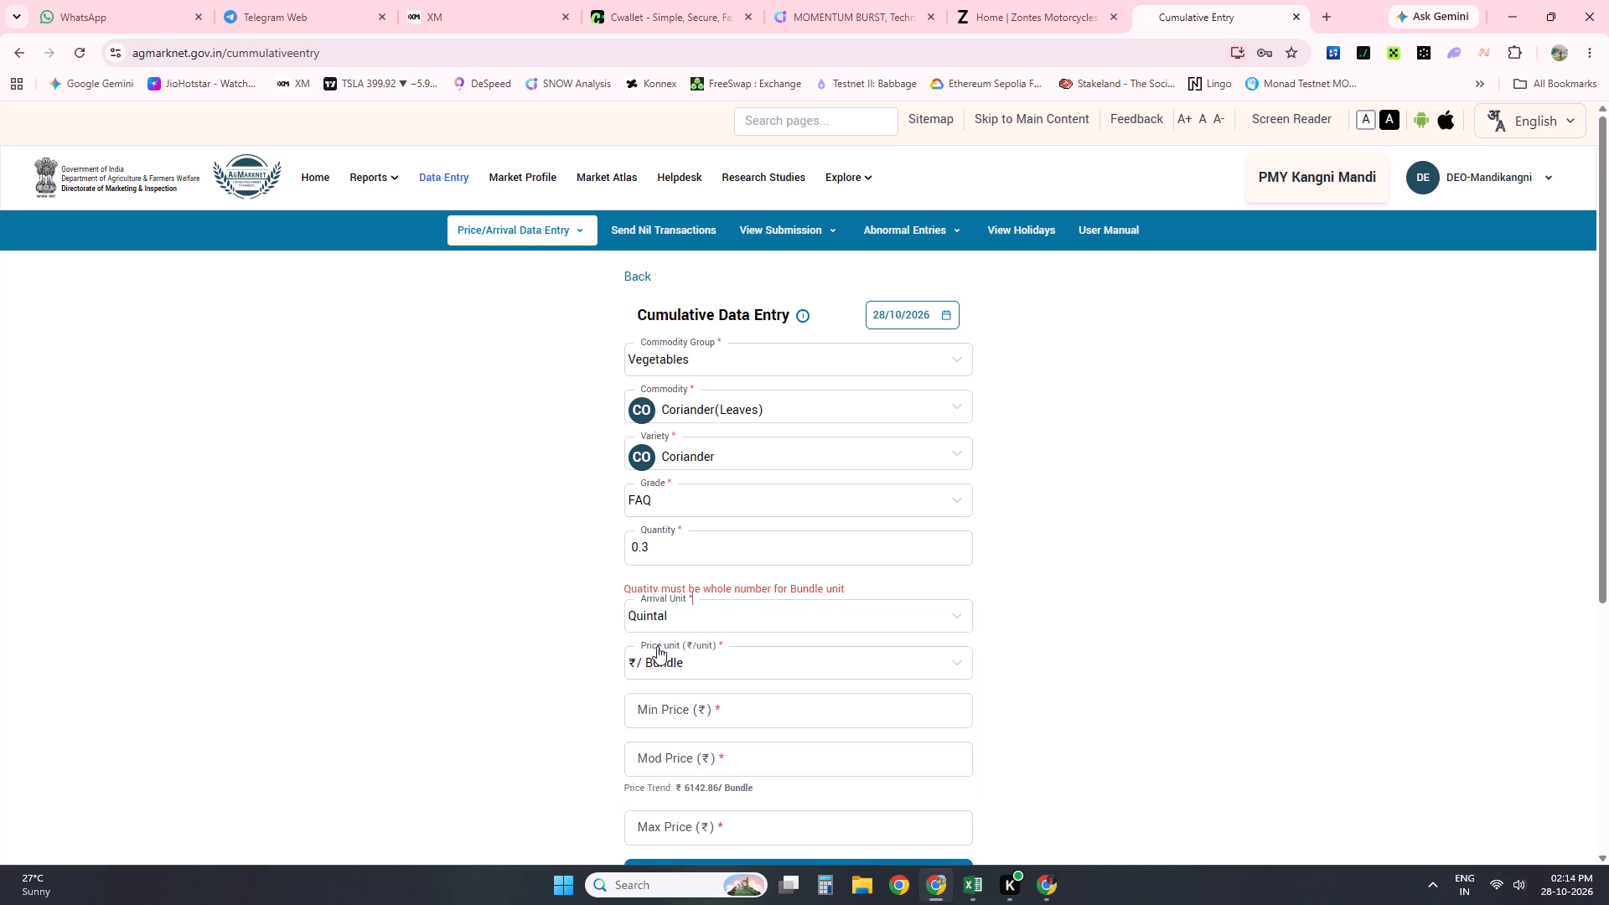
Open the price unit choices for the Coriander(Leaves) entry.
click(660, 661)
click(676, 672)
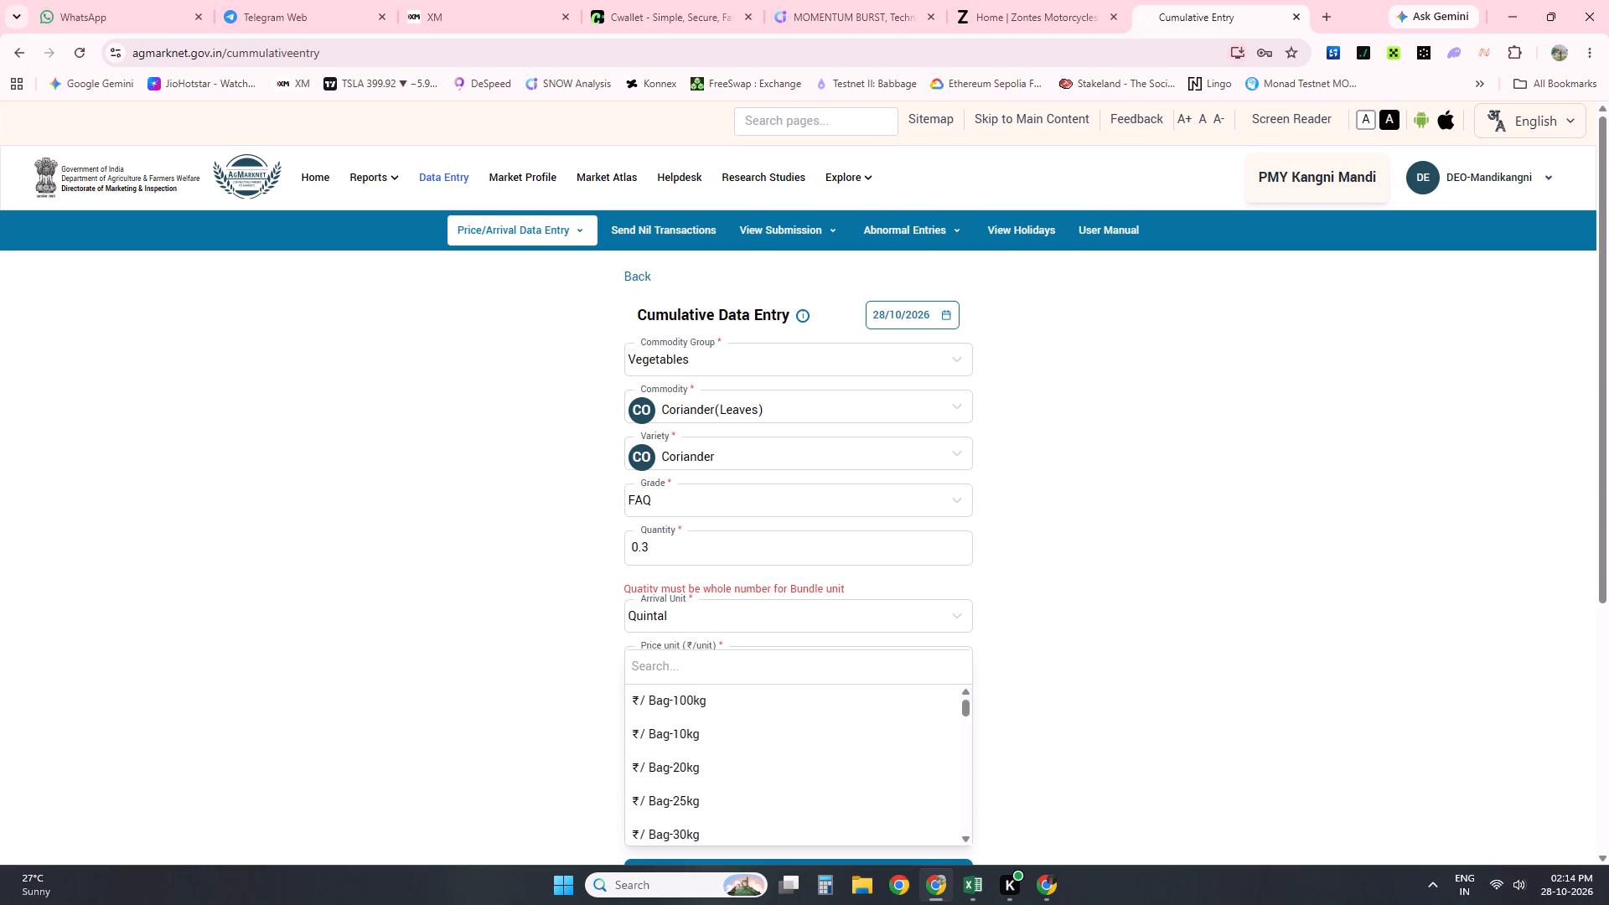
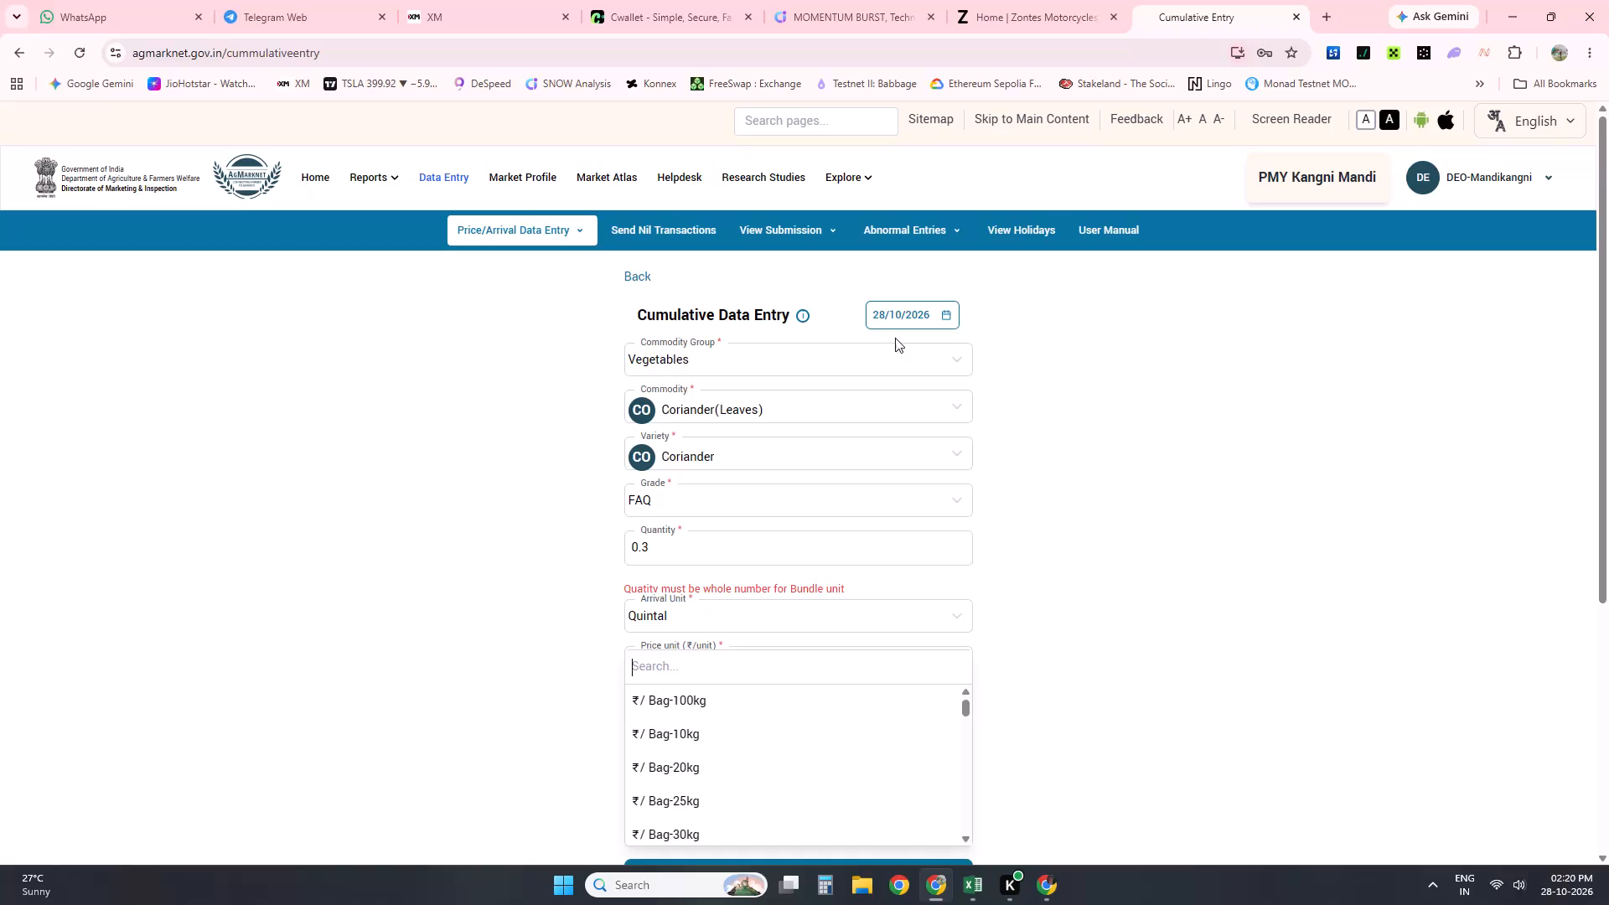
Switch to the XM gold chart, and from there to the Cwallet SOL-USDC futures page to check the market and open position.
click(520, 0)
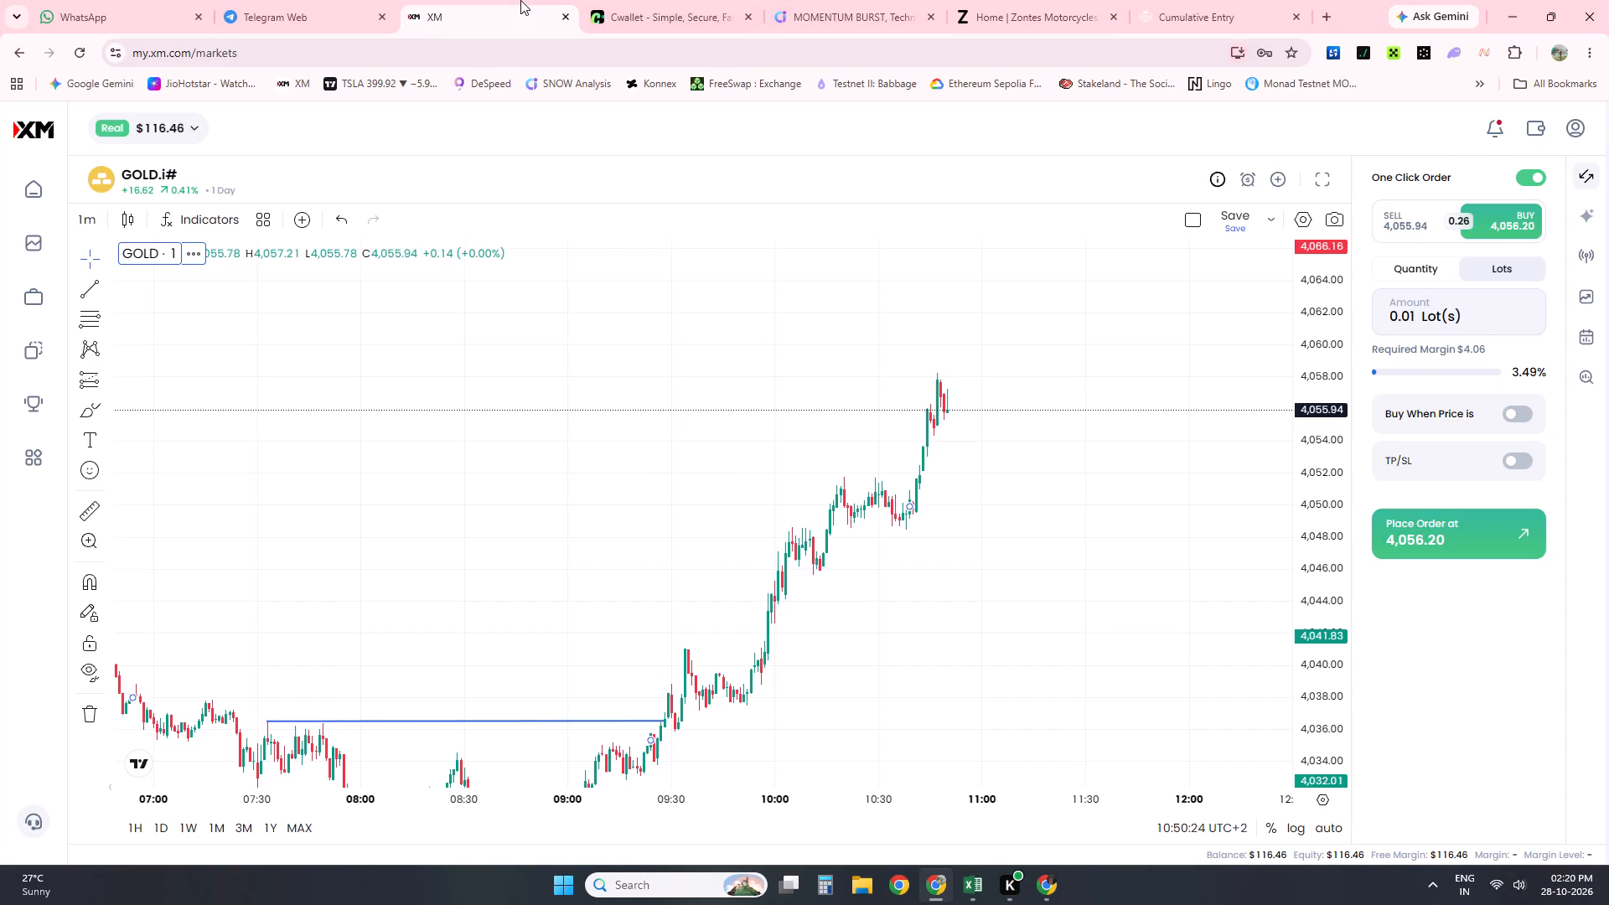
click(633, 0)
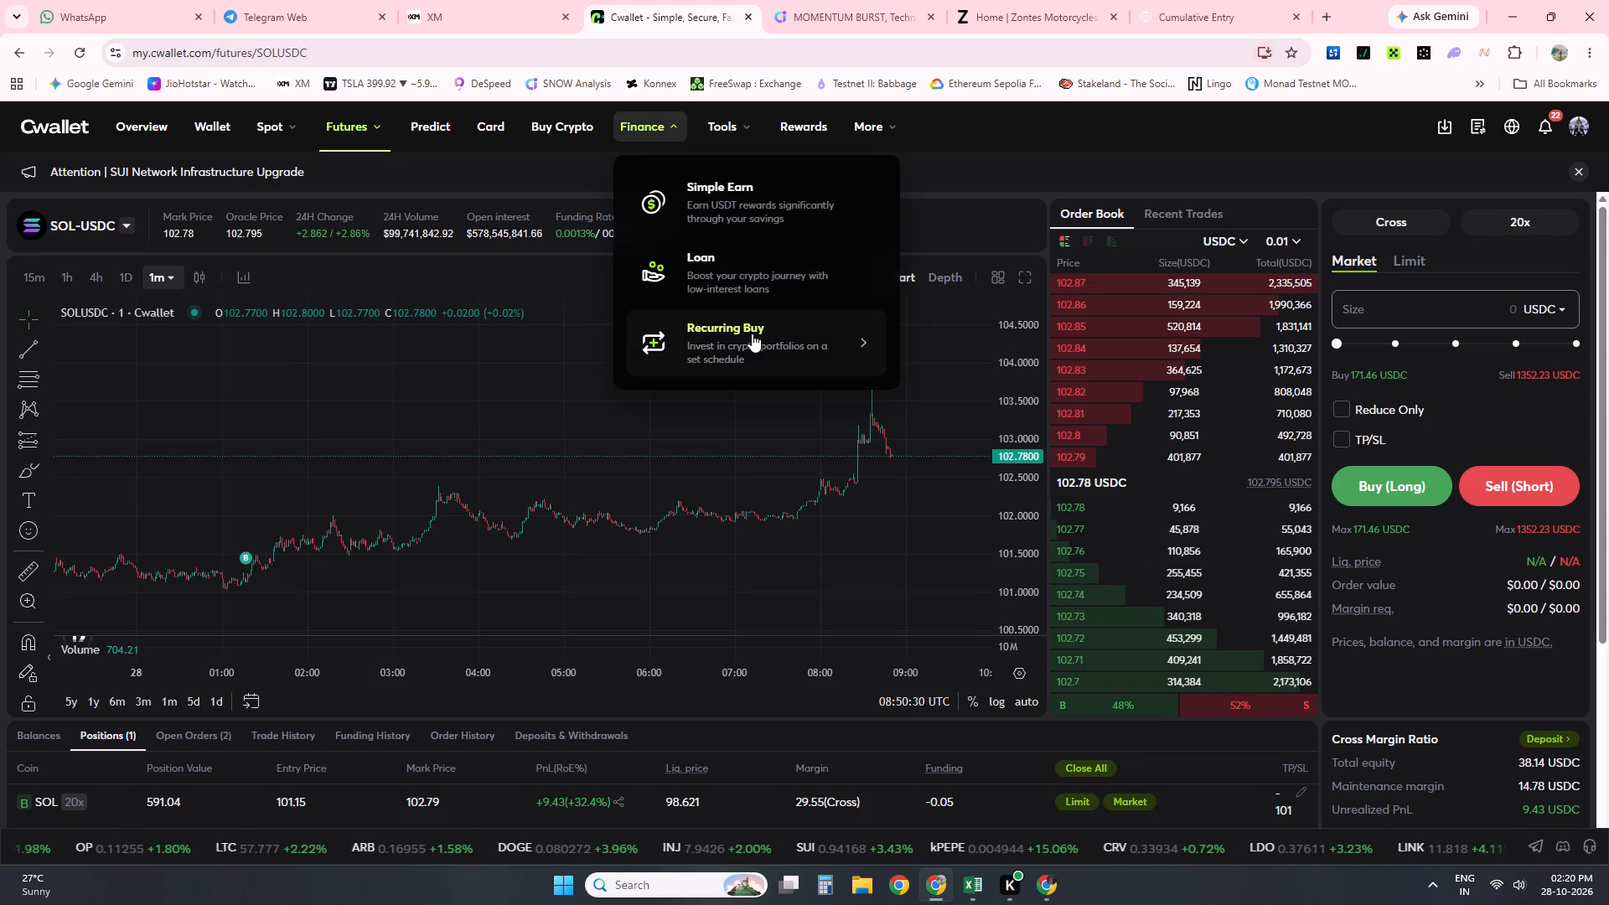
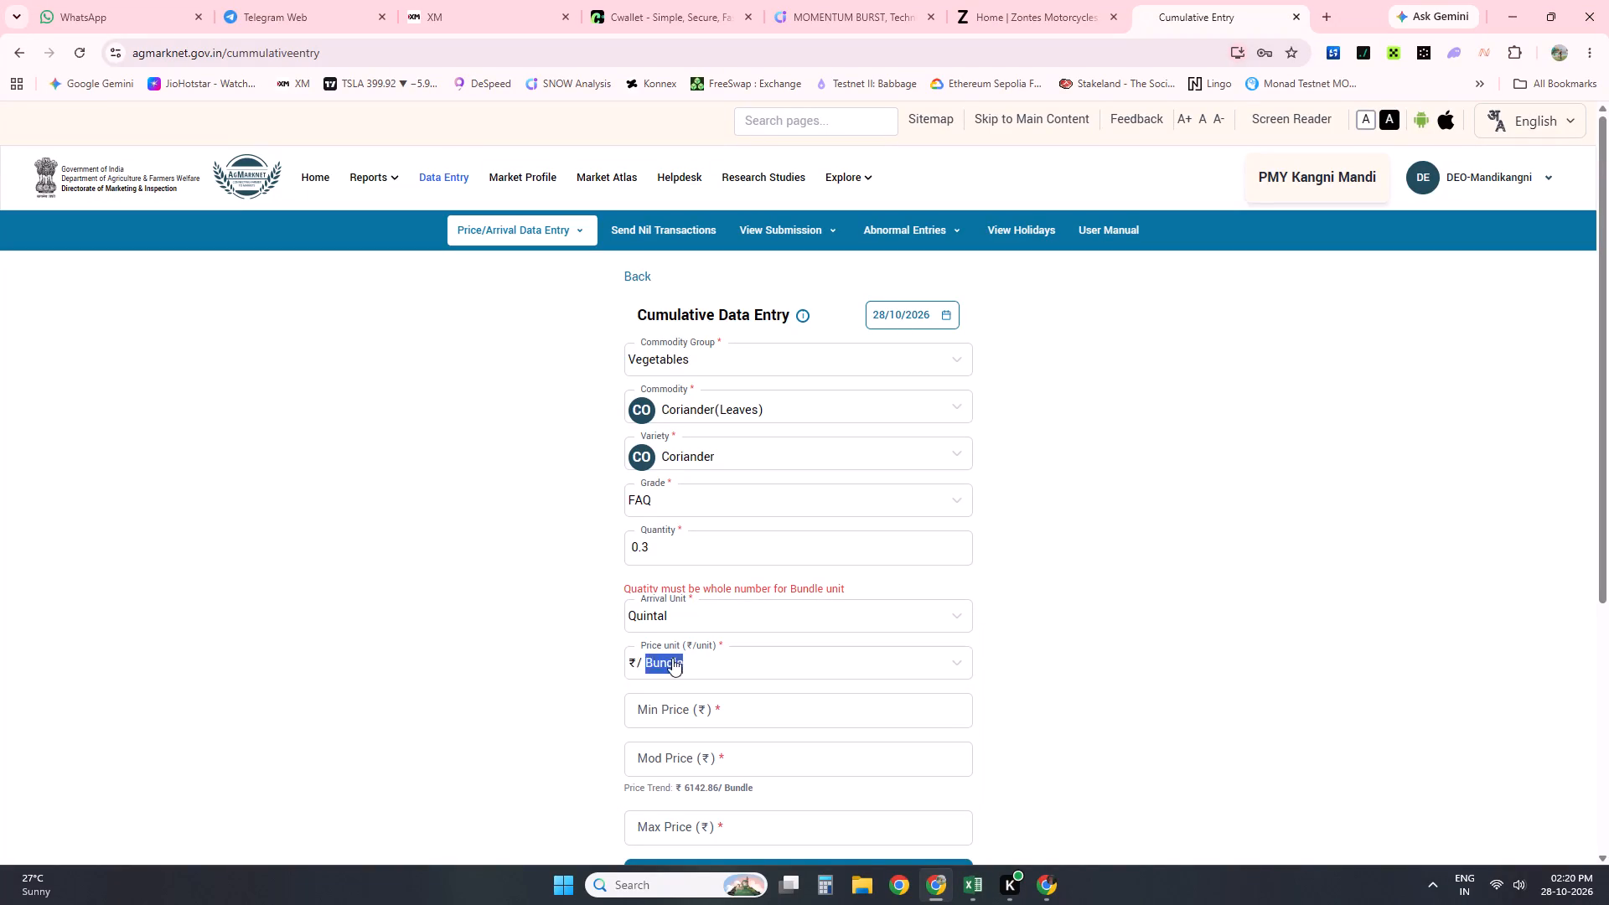
Set the price unit of the Coriander(Leaves) entry to ₹/Quintal and open the minimum price for entry.
click(679, 678)
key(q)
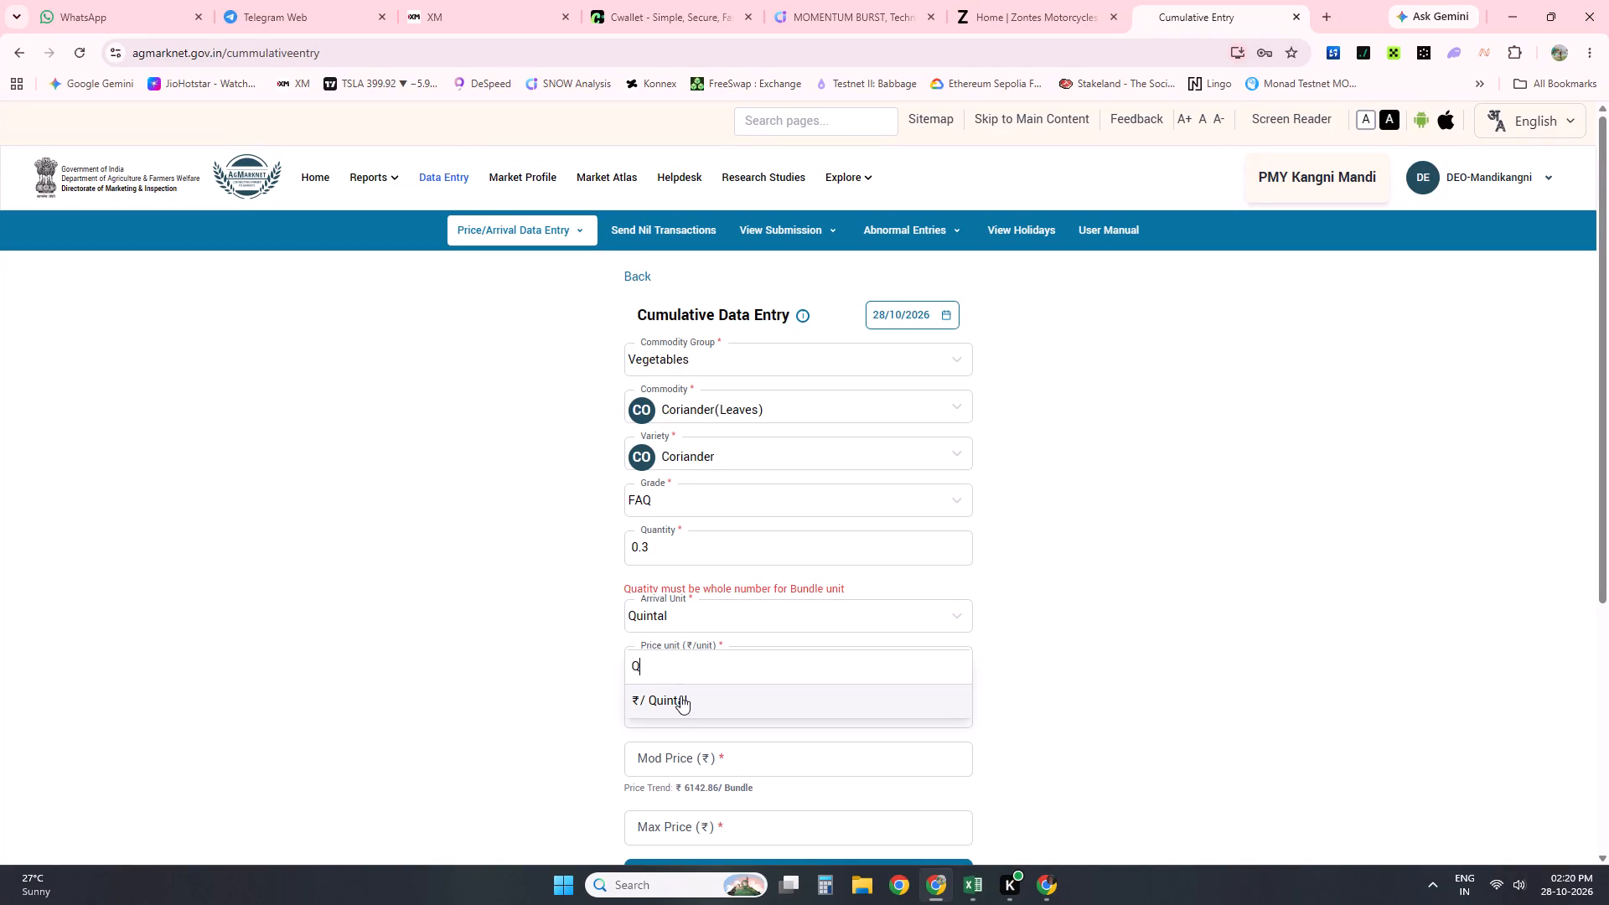
click(680, 696)
click(687, 719)
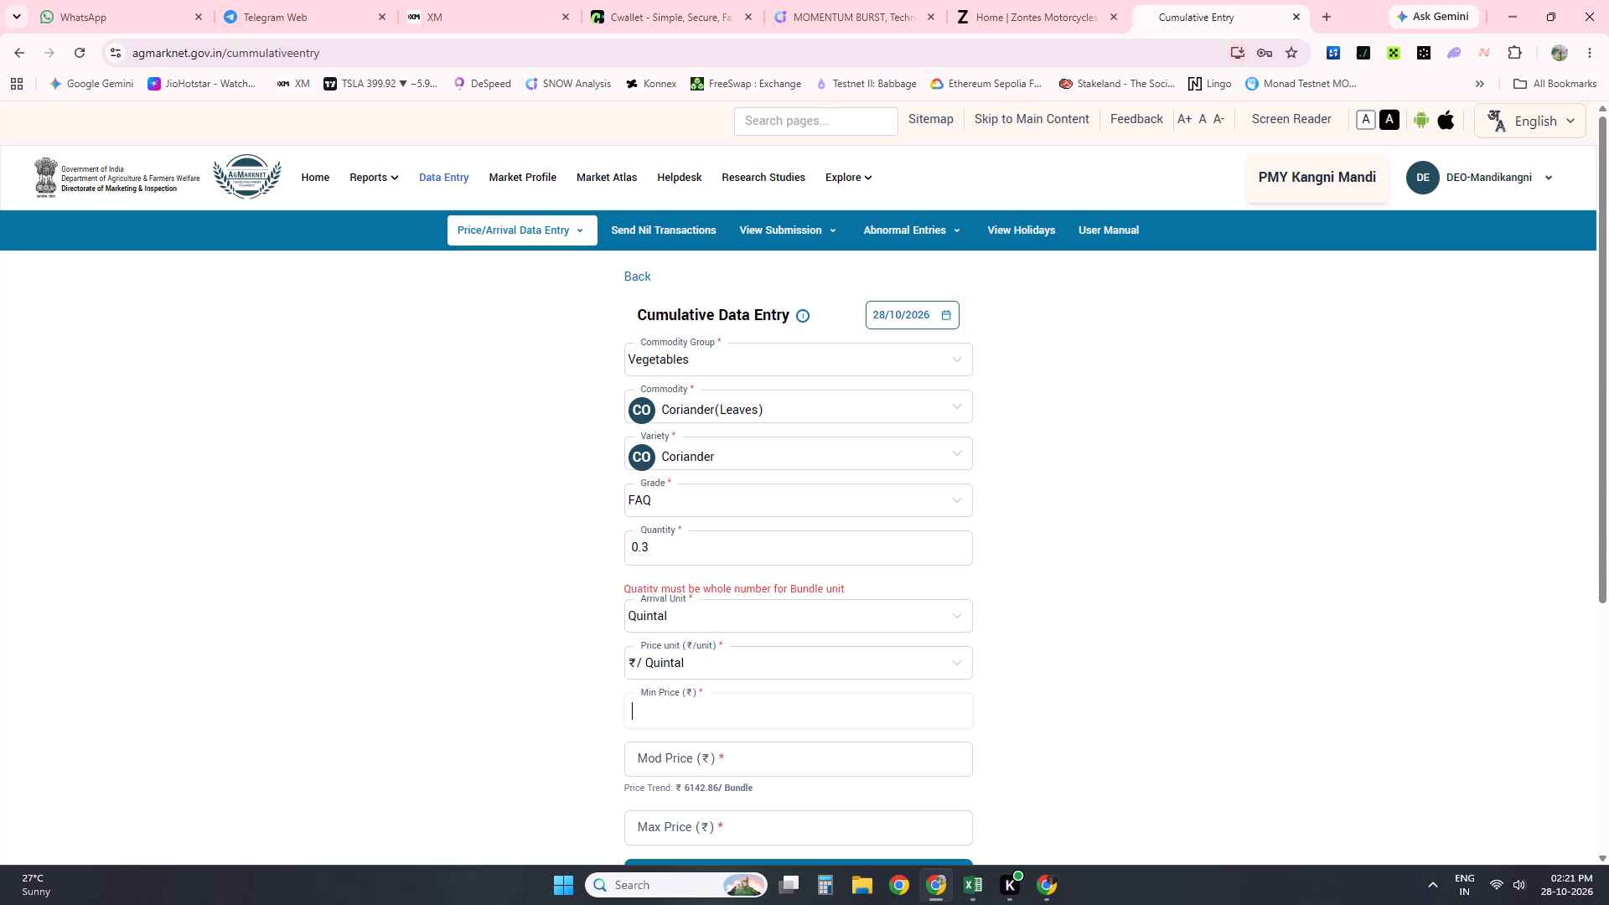
Enter minimum price 2000, modal price 3000 and maximum price 5000 for Coriander(Leaves) and submit the entry.
text(2000)
key(Tab)
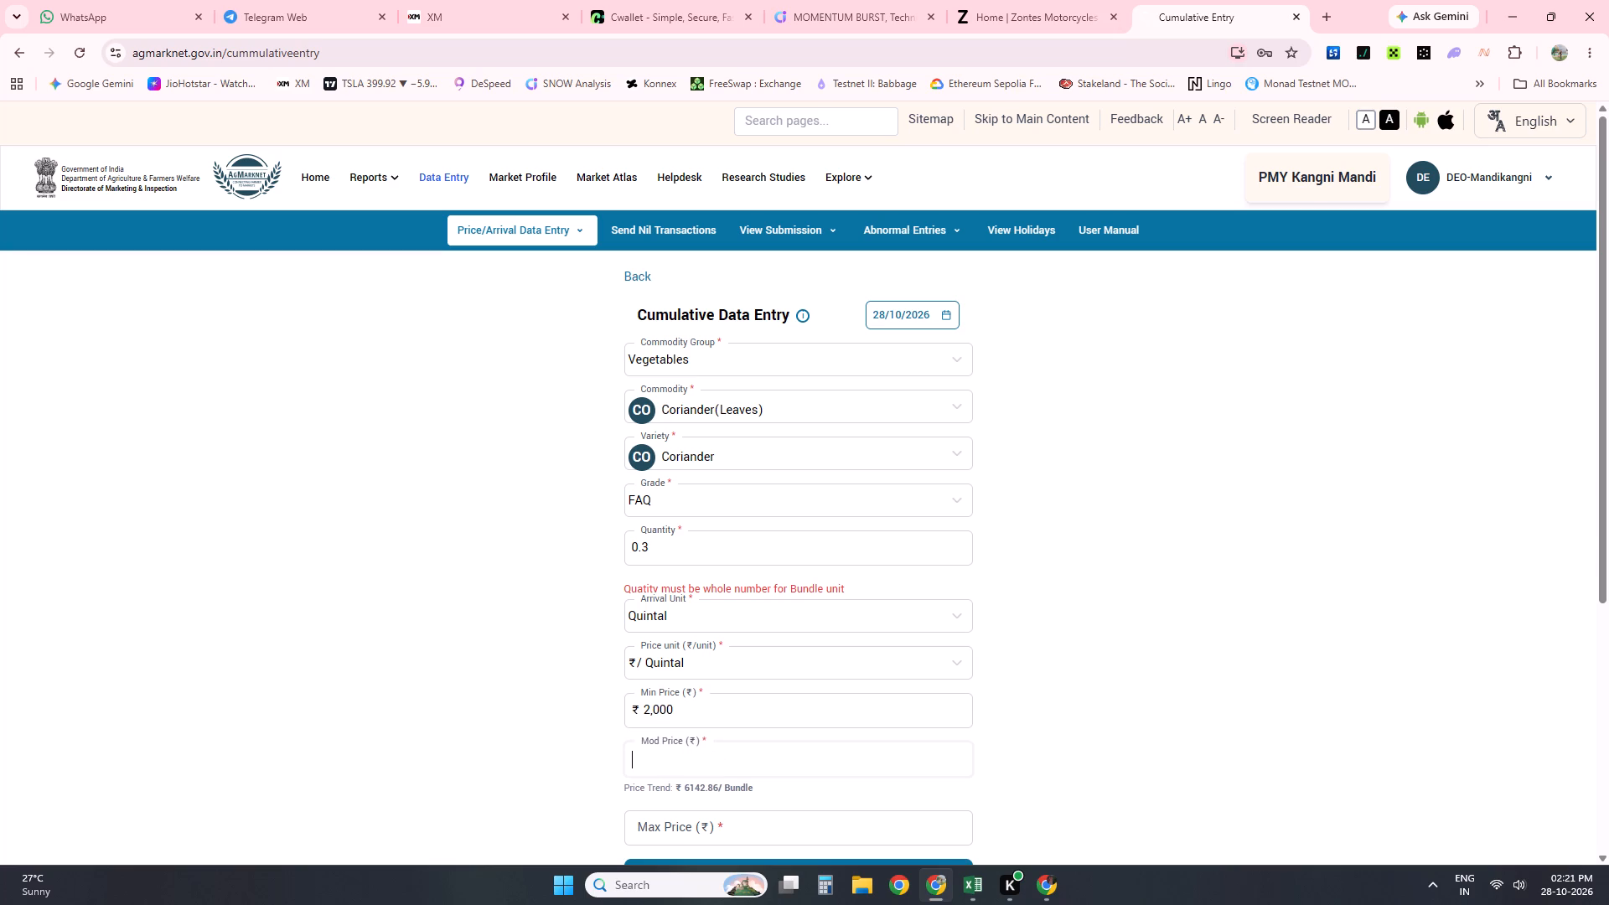
text(33)
key(BackSpace)
text(000)
key(Tab)
key(5)
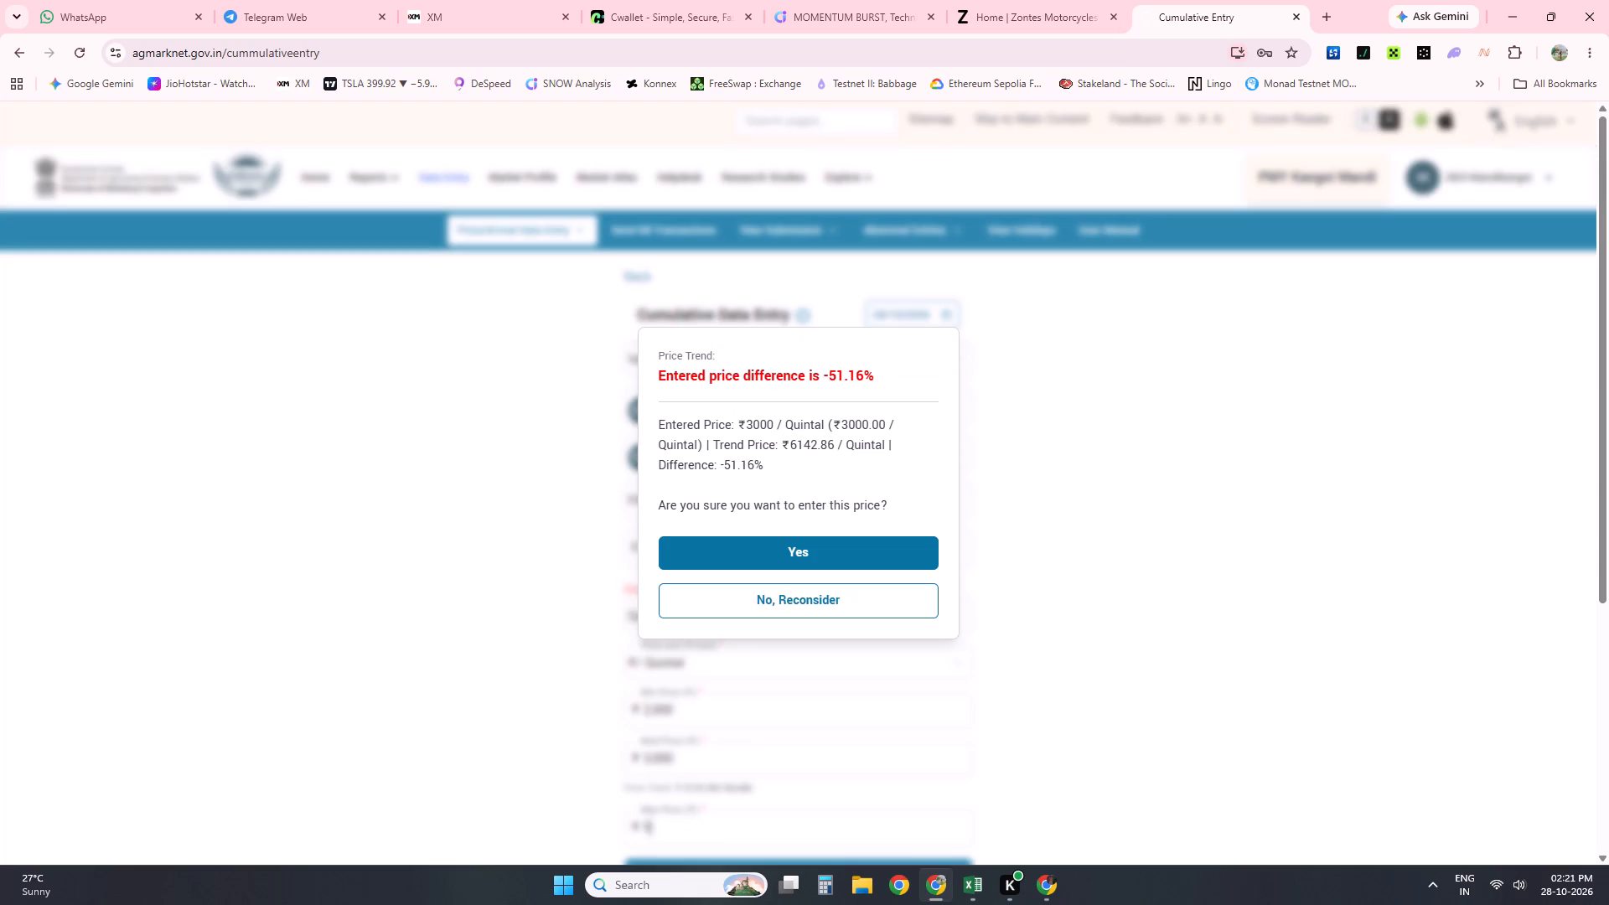
click(781, 545)
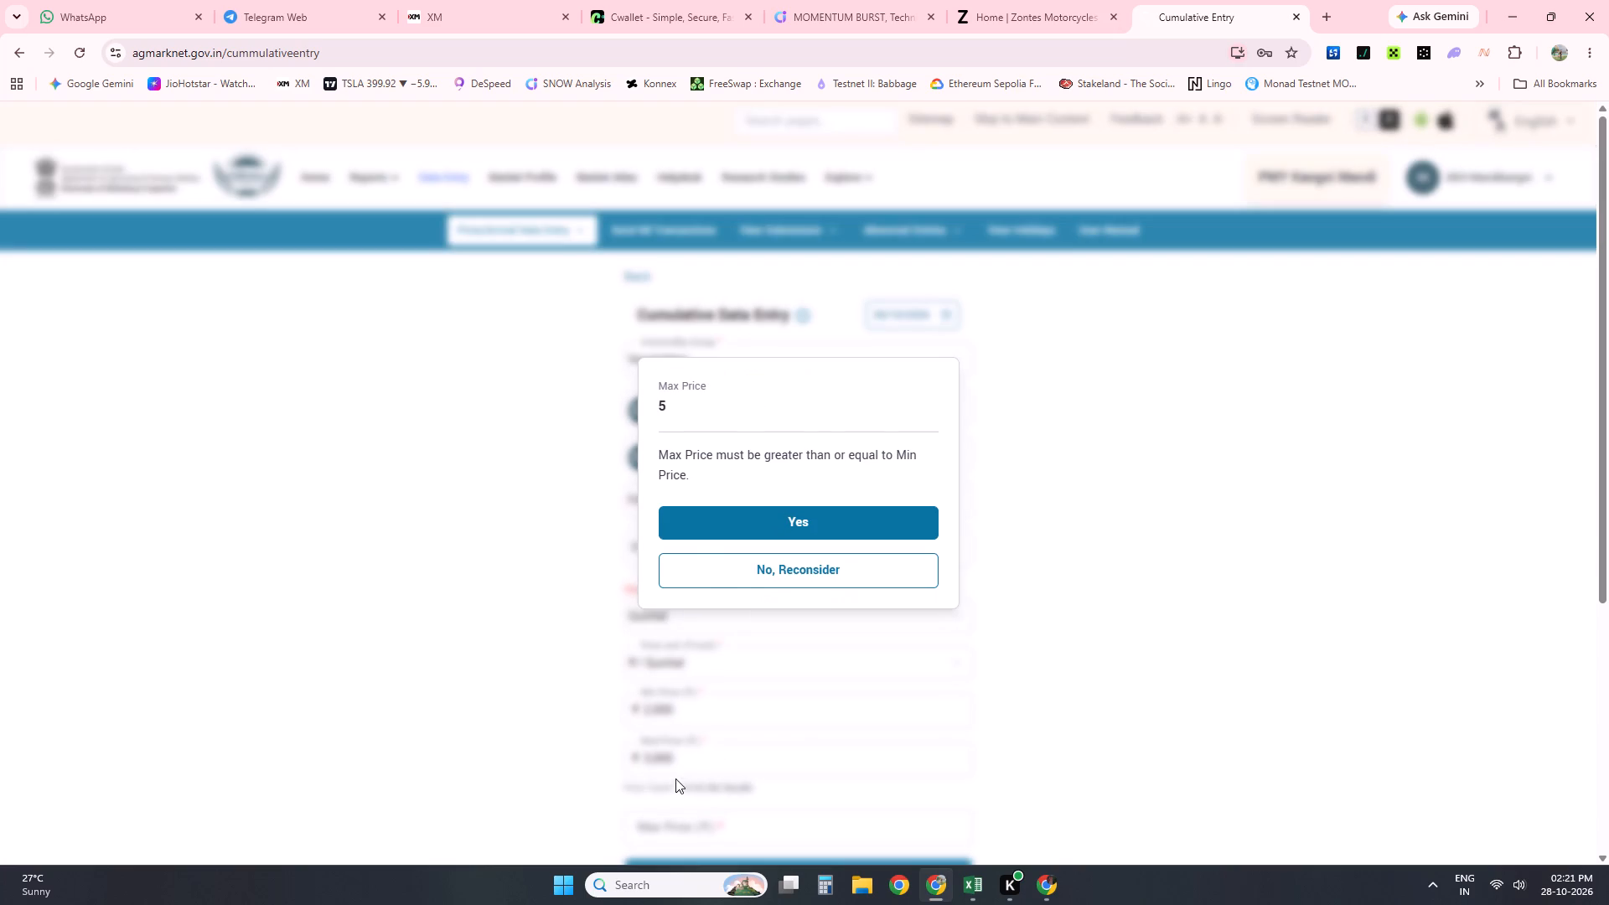
click(759, 529)
click(692, 824)
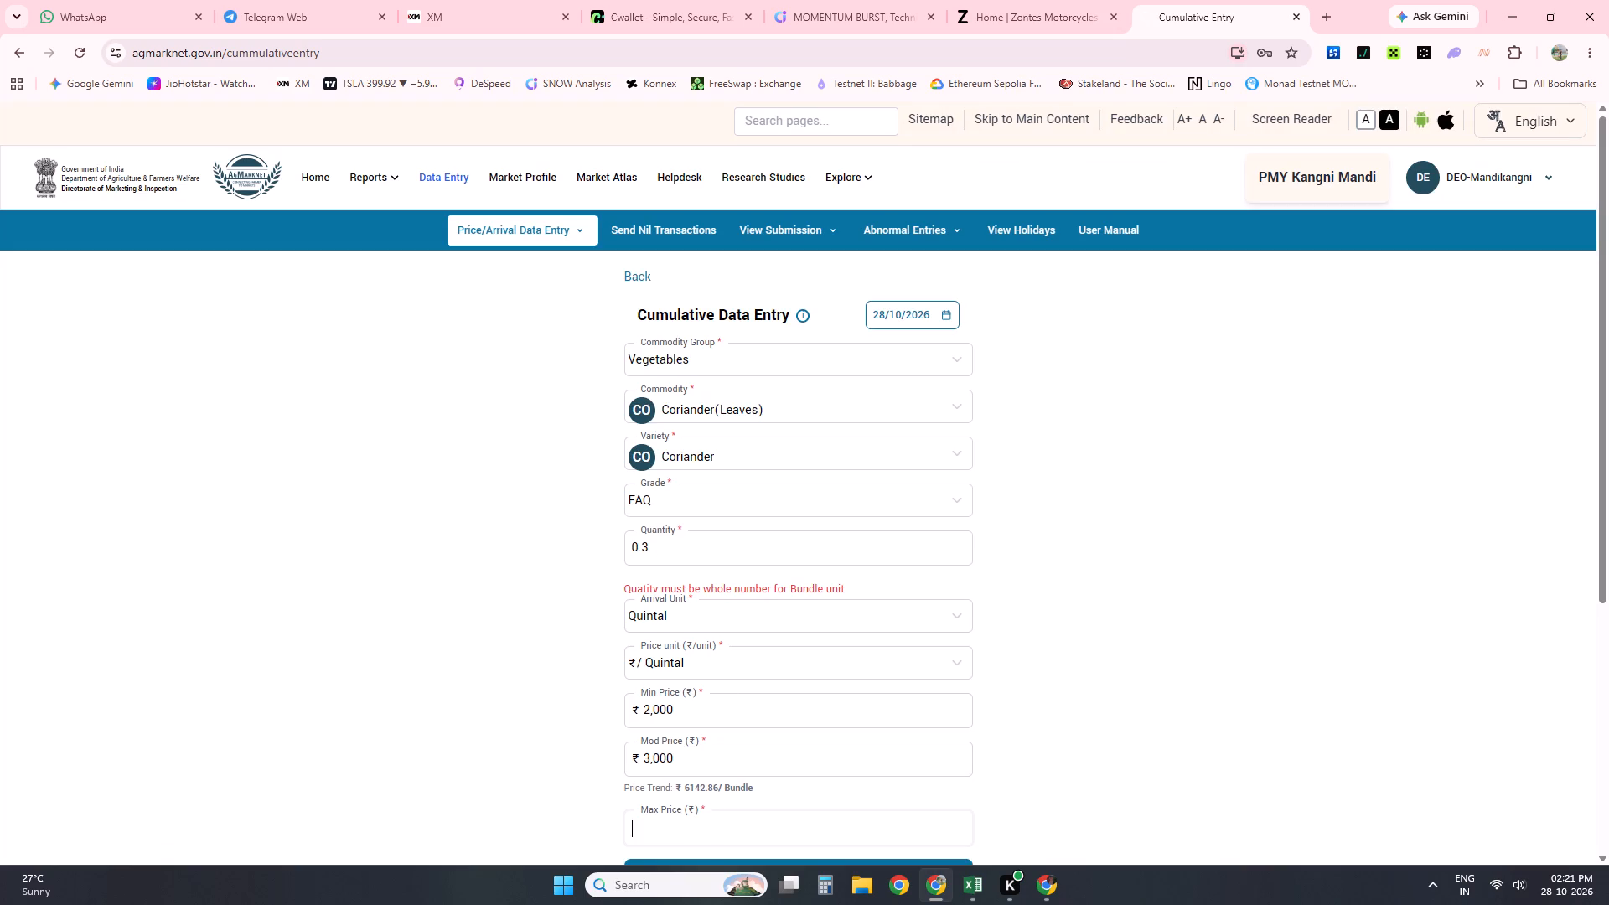
text(5000)
key(Tab)
key(Return)
key(Tab)
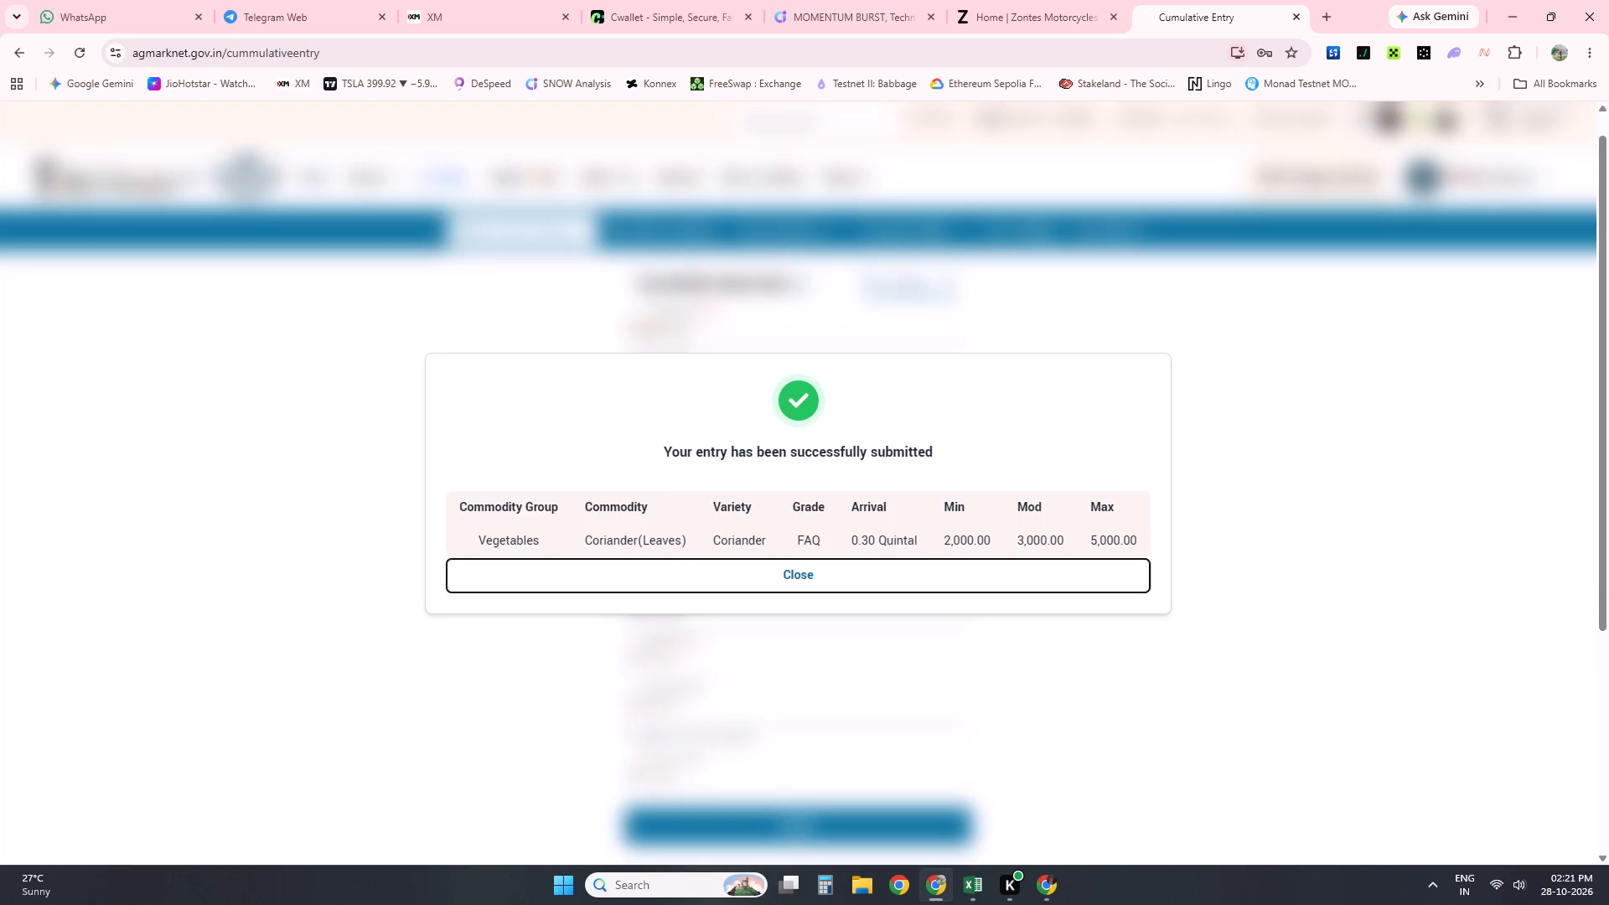
key(Return)
Start a new cumulative entry under Vegetables with commodity Cucumbar(Kheera), variety Cucumbar and grade FAQ.
scroll(701, 822, down, 6)
click(1482, 535)
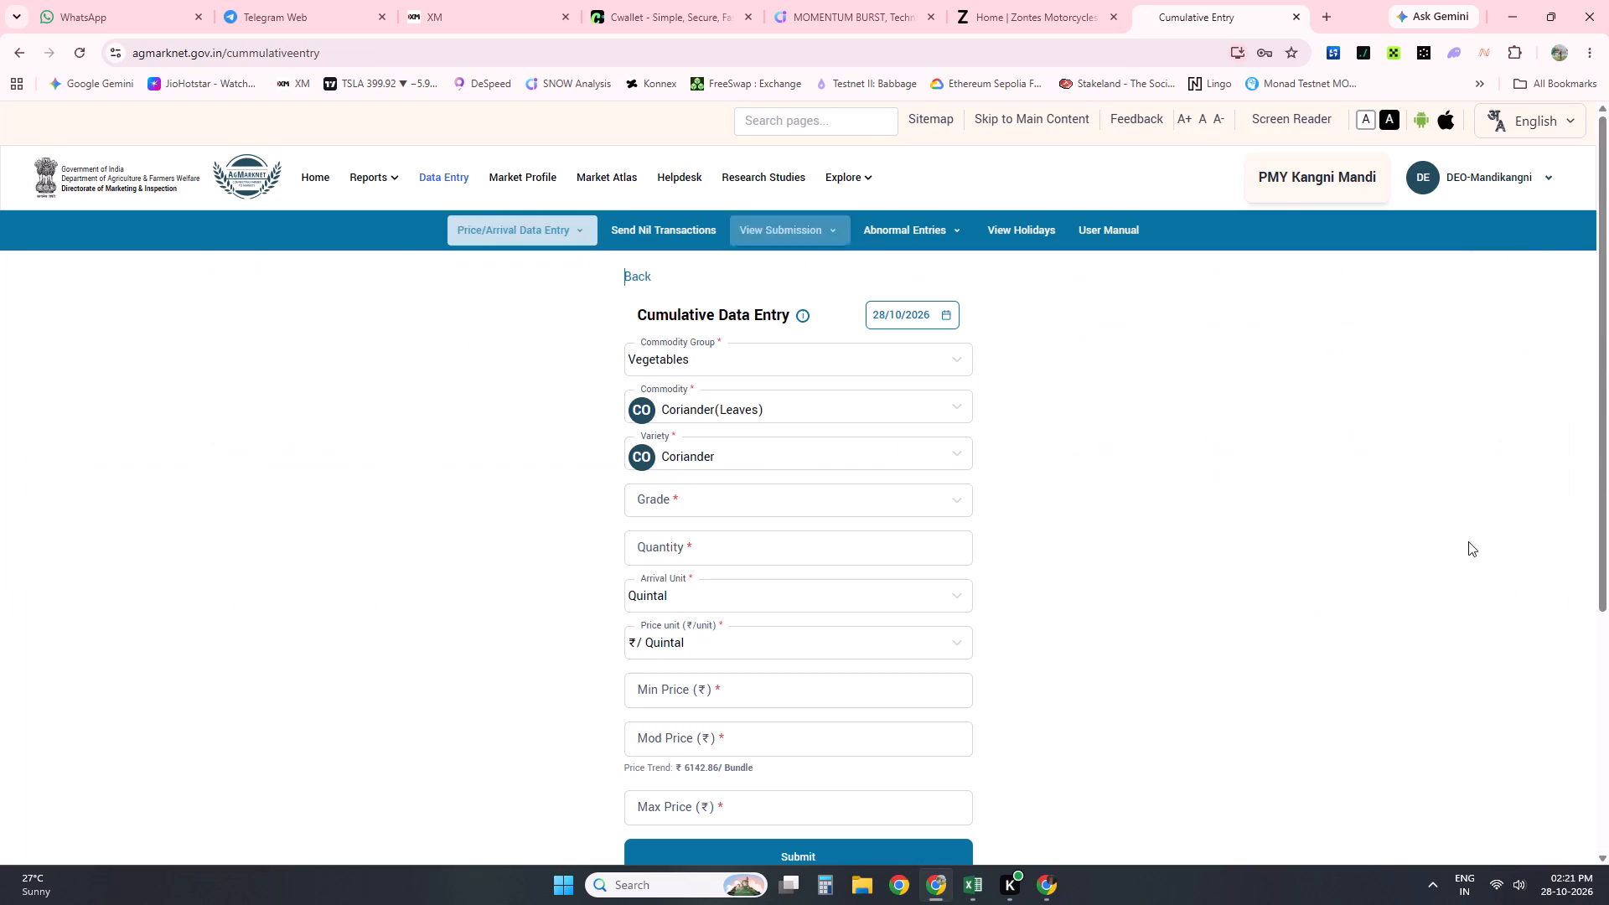
click(737, 401)
scroll(763, 483, down, 4)
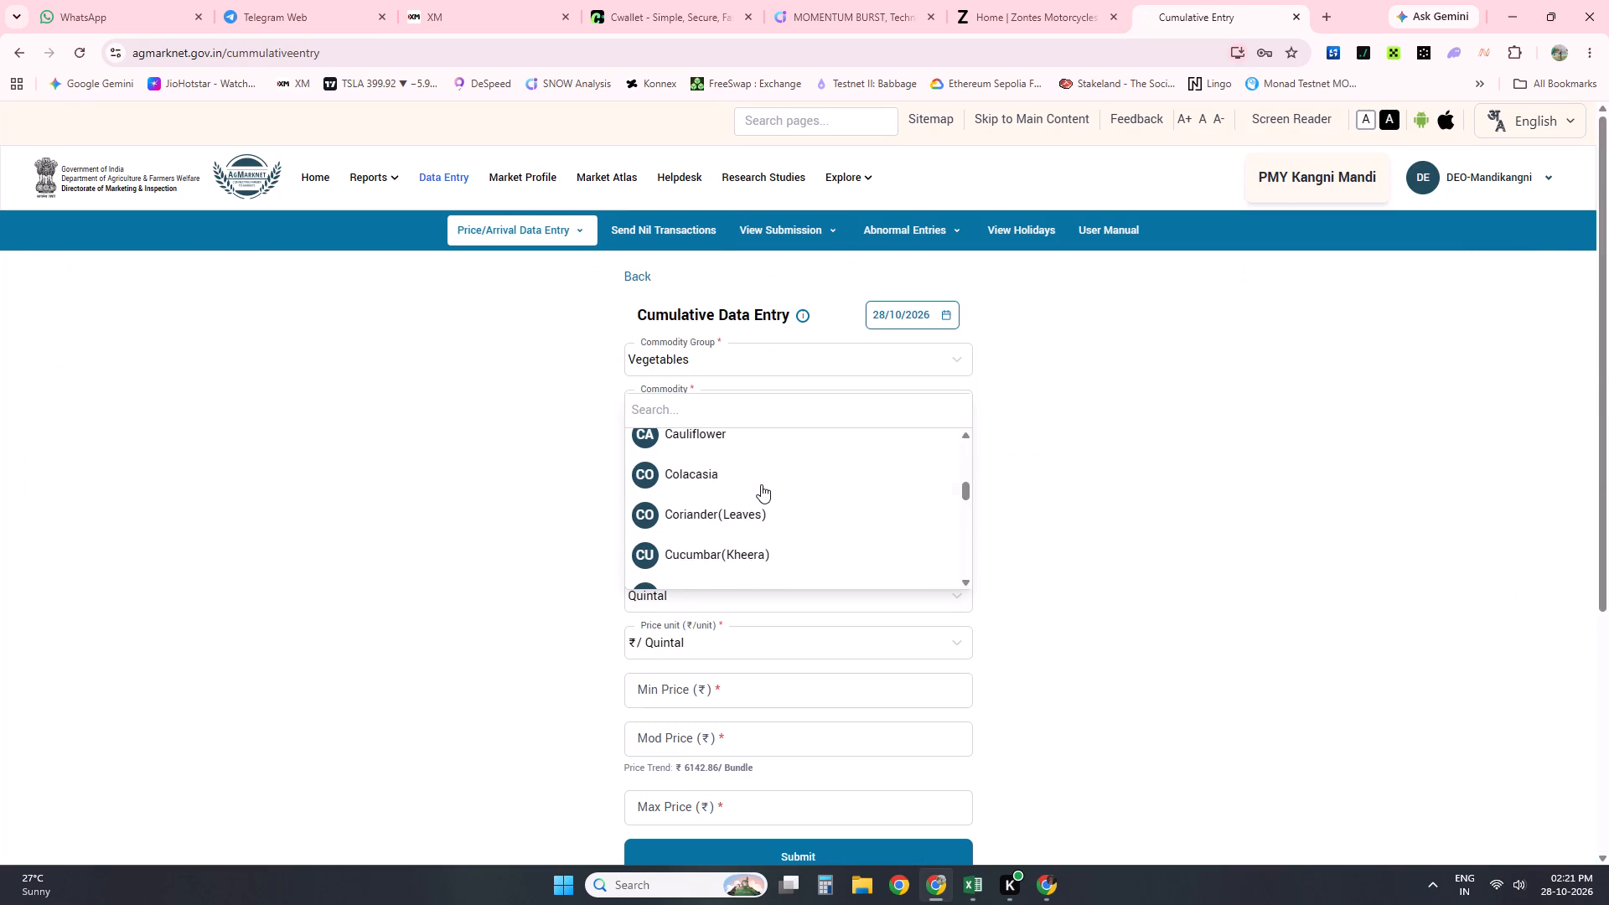
scroll(742, 501, down, 1)
click(727, 480)
click(732, 459)
click(724, 492)
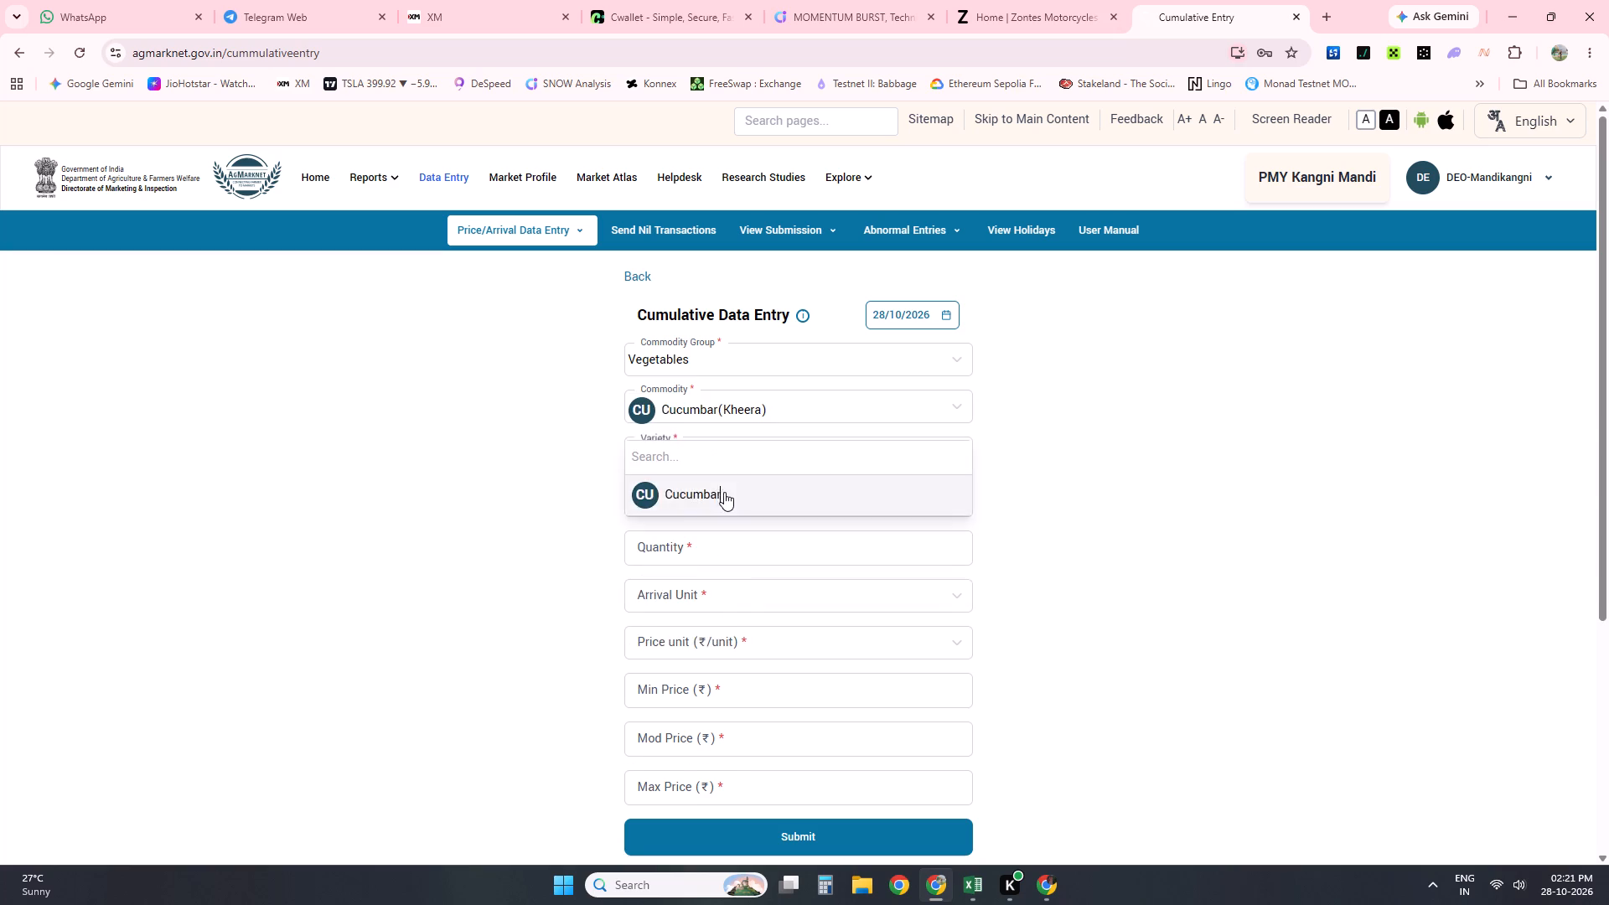
click(724, 499)
click(721, 536)
Enter quantity 0.8, minimum price 2000, modal price 2500 and maximum price 3300 for Cucumbar(Kheera) and submit the entry.
click(720, 545)
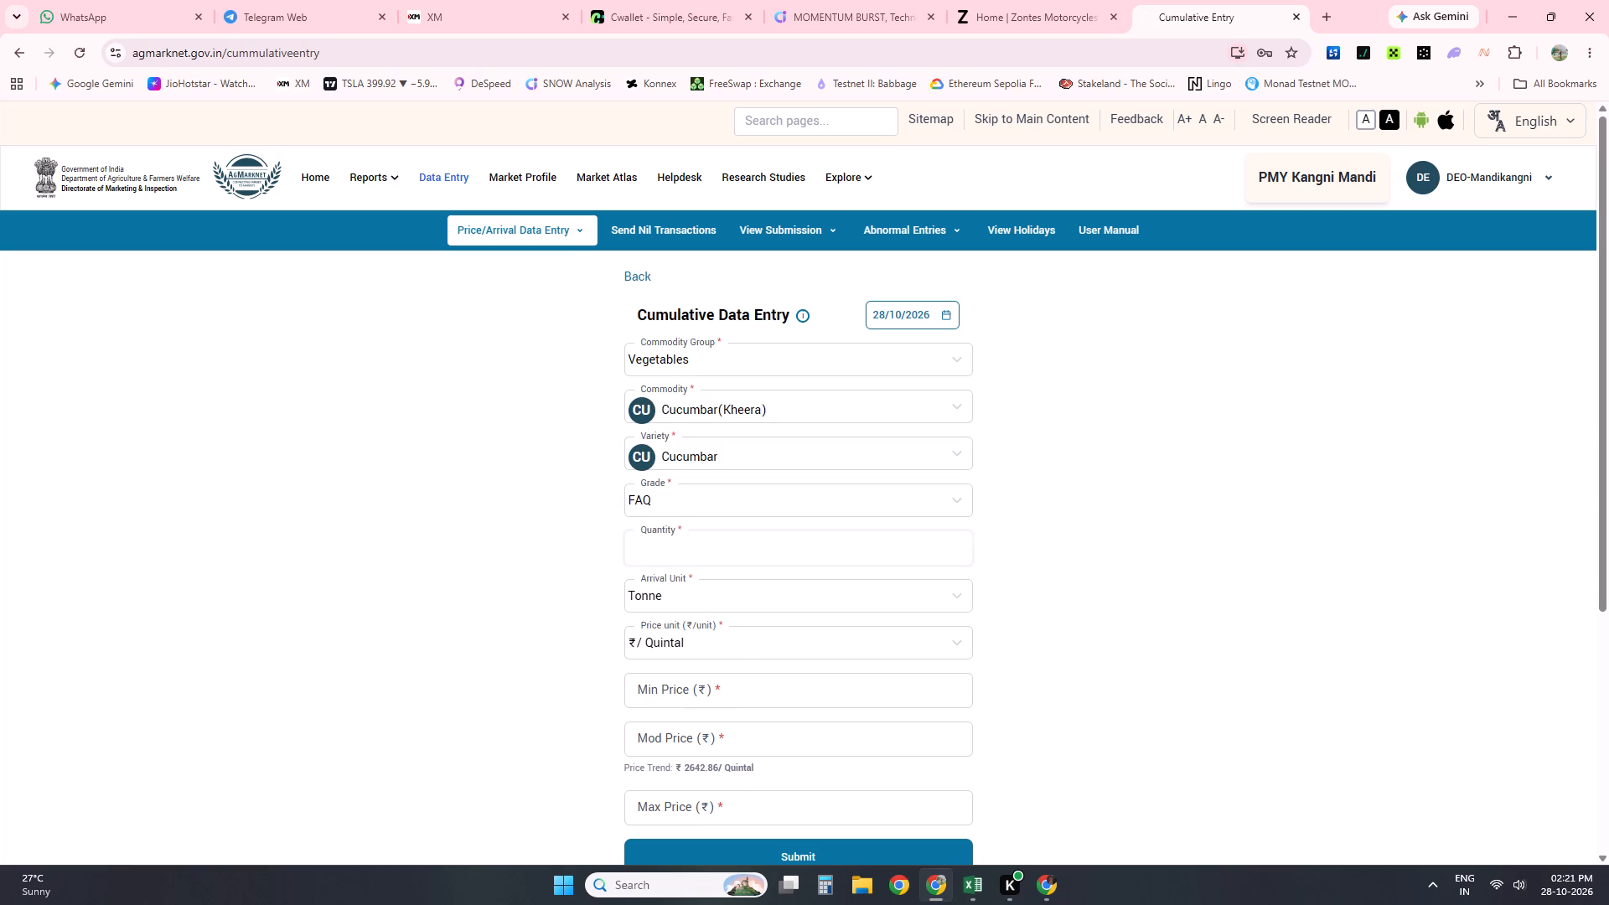
text(0.8)
key(Tab)
key(Tab)
key(Tab)
text(2000)
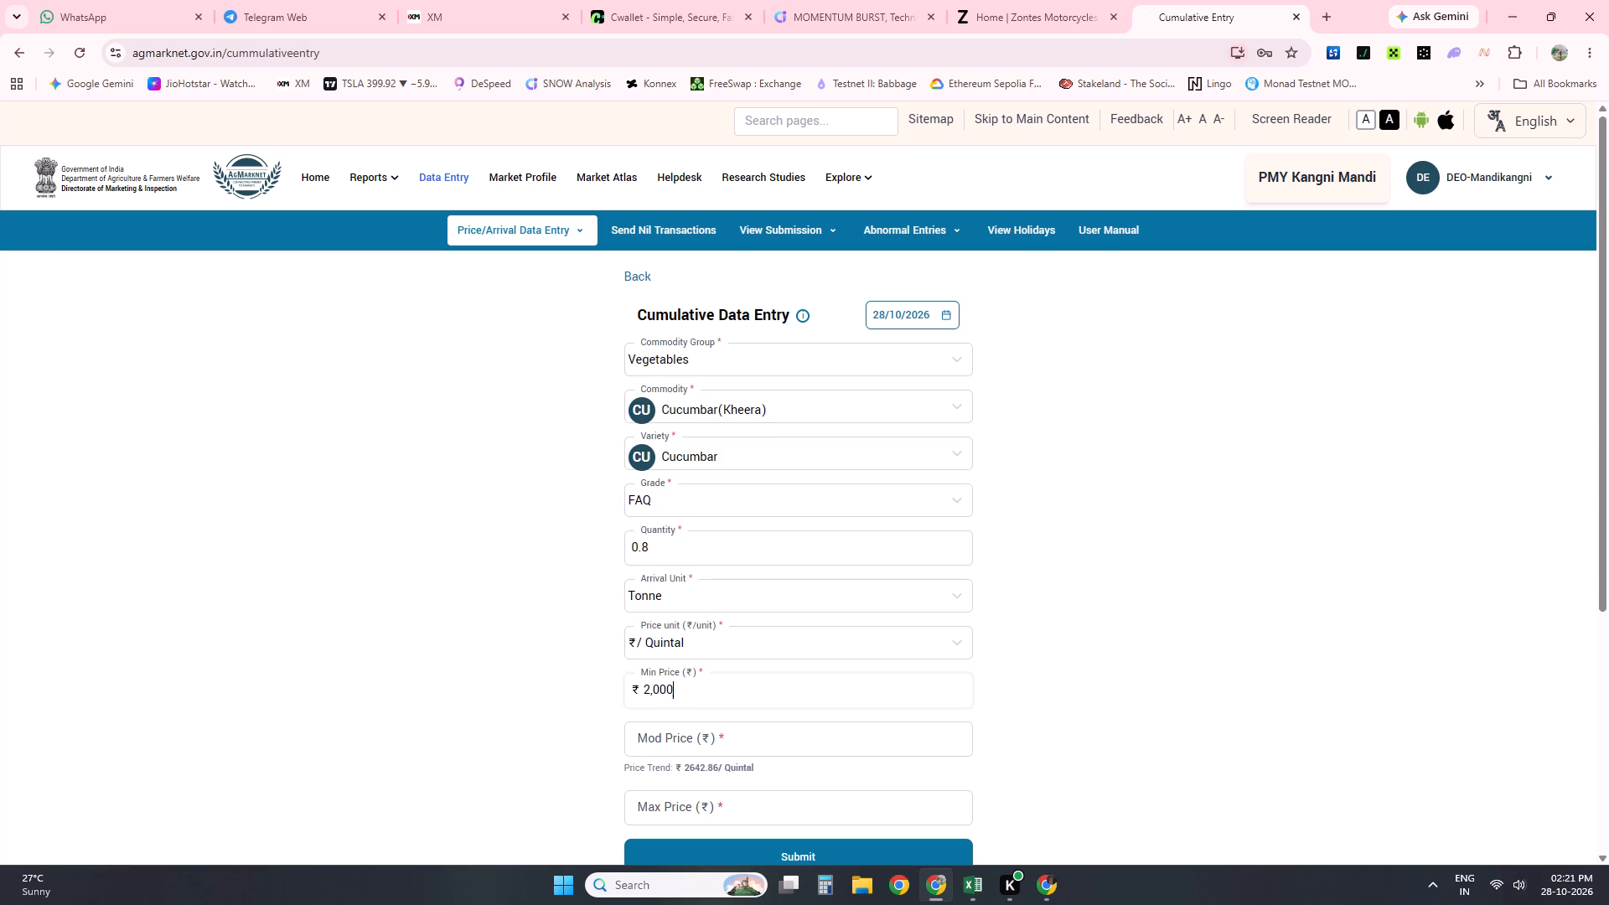
key(Tab)
text(2500)
key(Tab)
text(3300)
key(Tab)
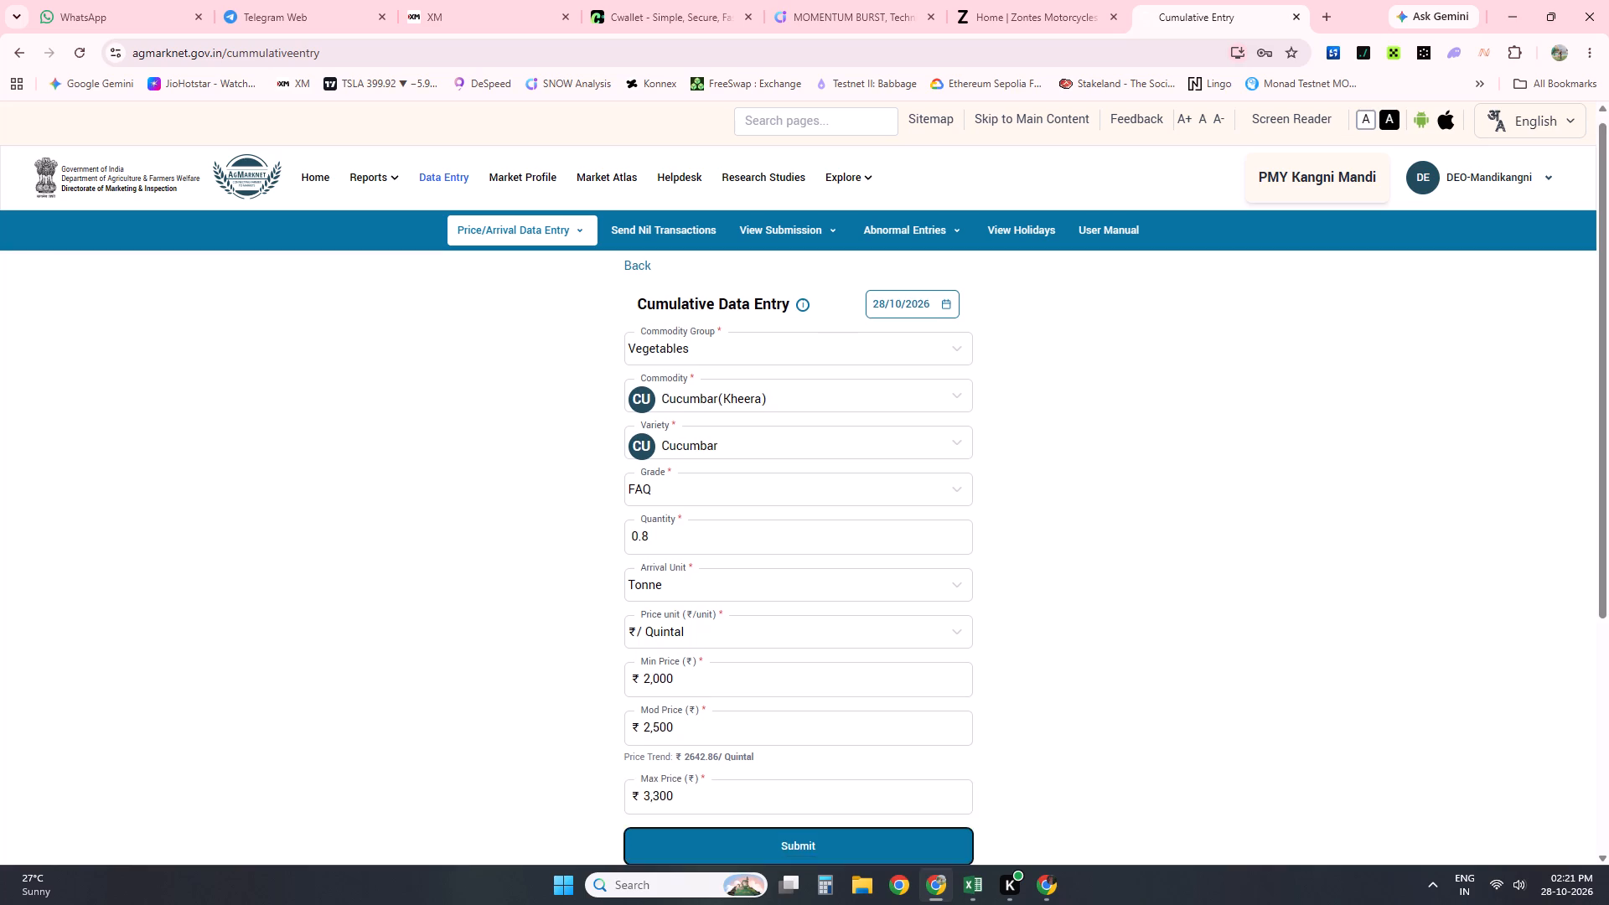
key(Return)
key(Tab)
key(Return)
Start a new cumulative entry under Vegetables with commodity French Beans(Frasbean), variety French Beans (Frasbean) and grade FAQ.
scroll(720, 545, down, 6)
click(1505, 547)
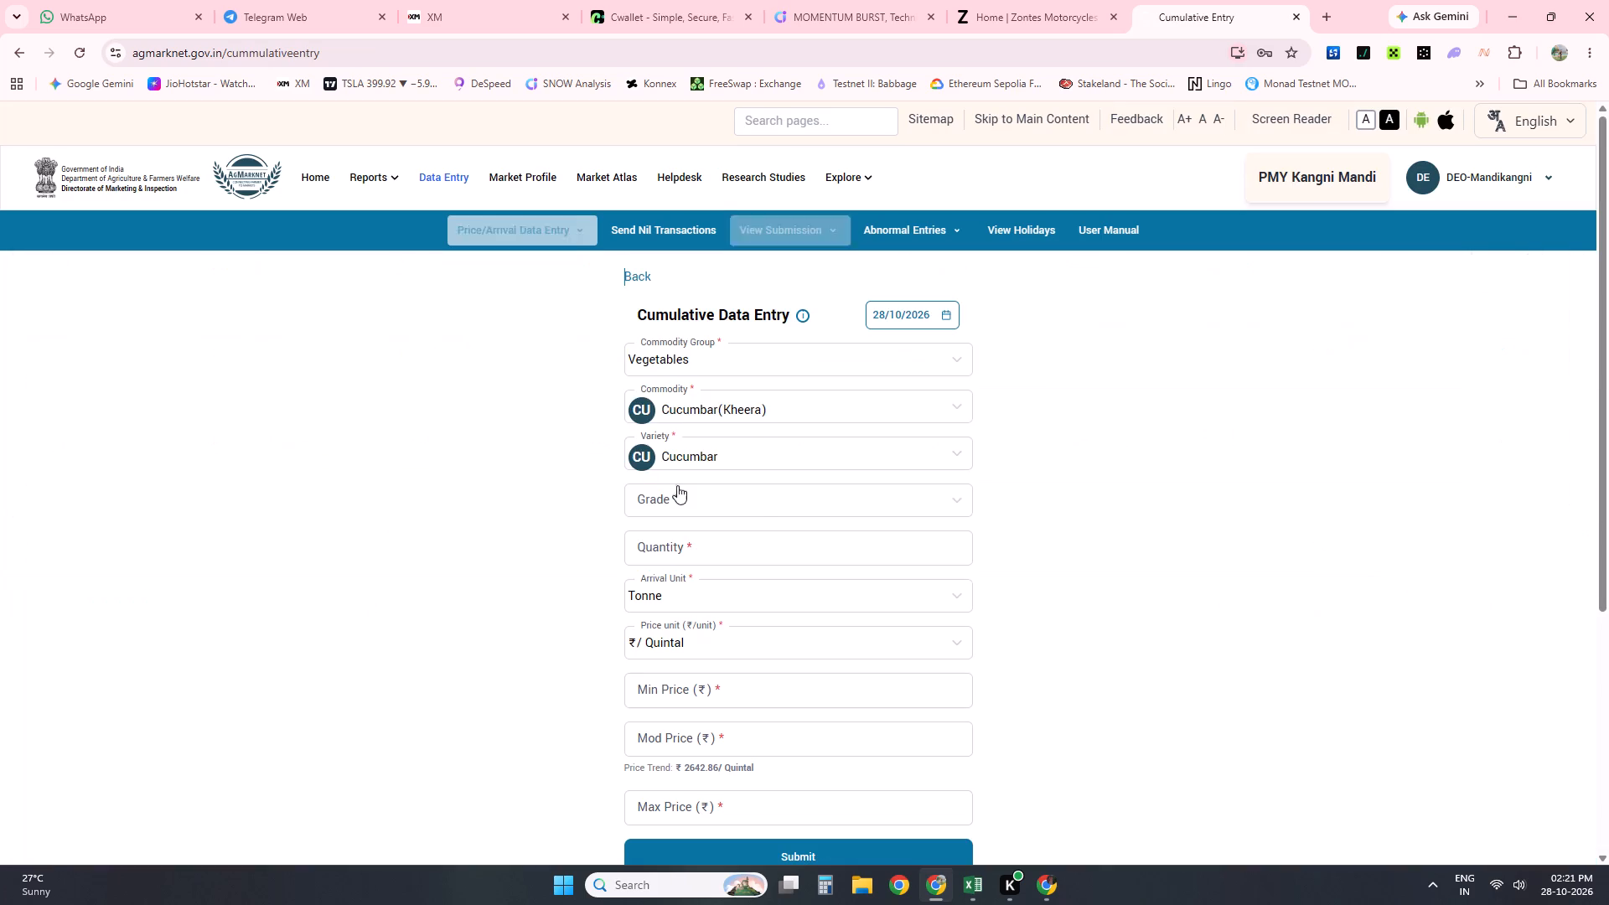
click(688, 405)
scroll(701, 489, down, 3)
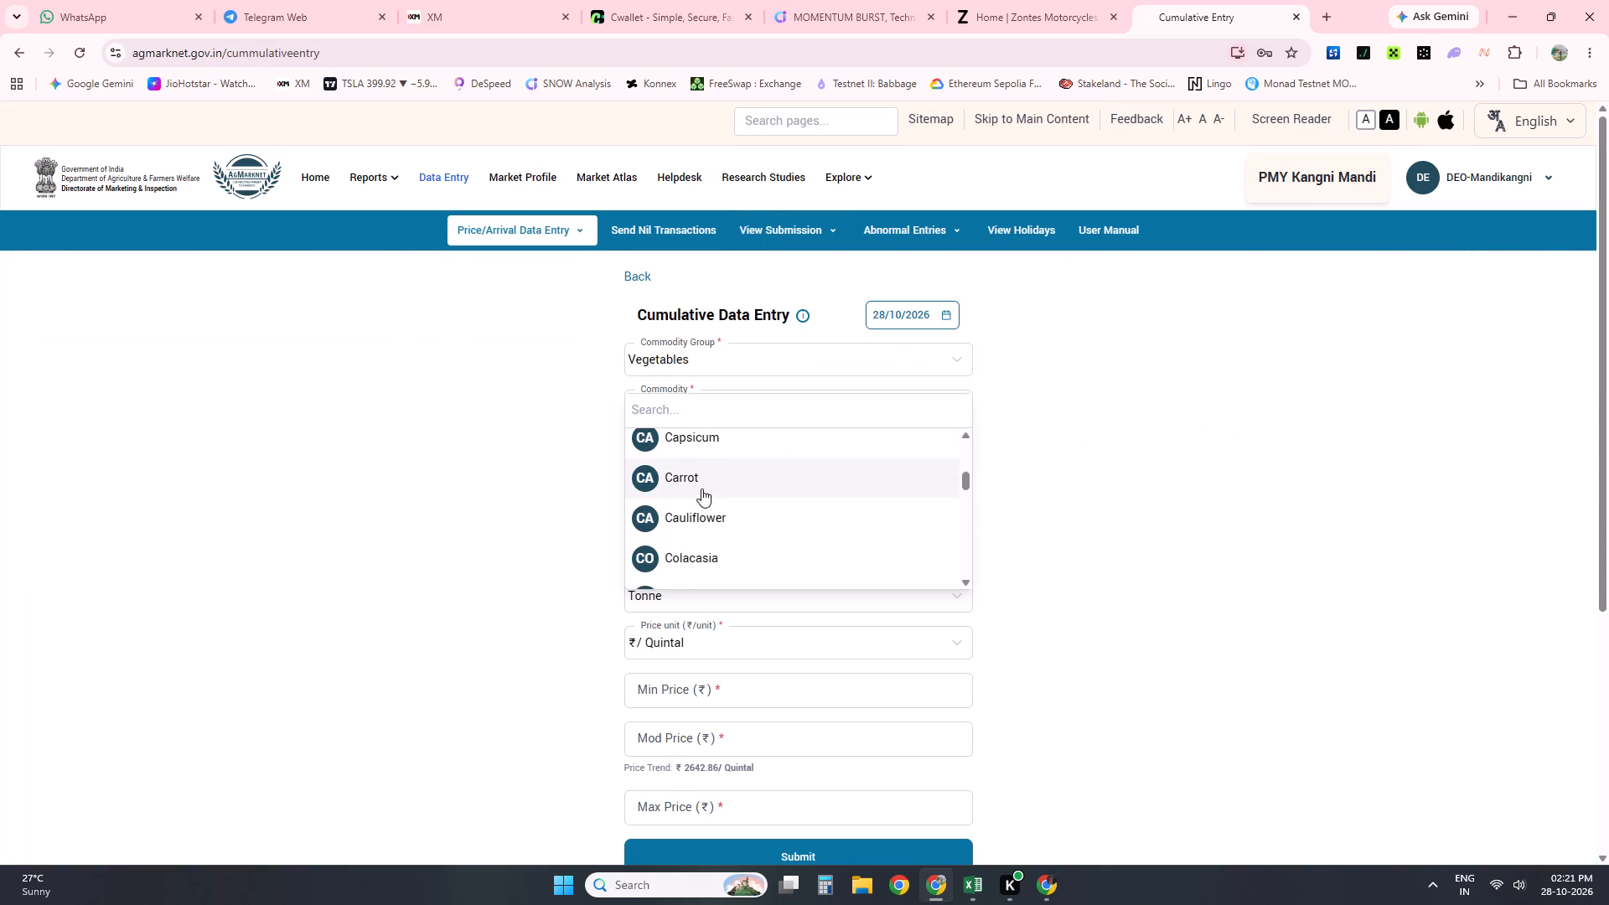
scroll(701, 489, down, 2)
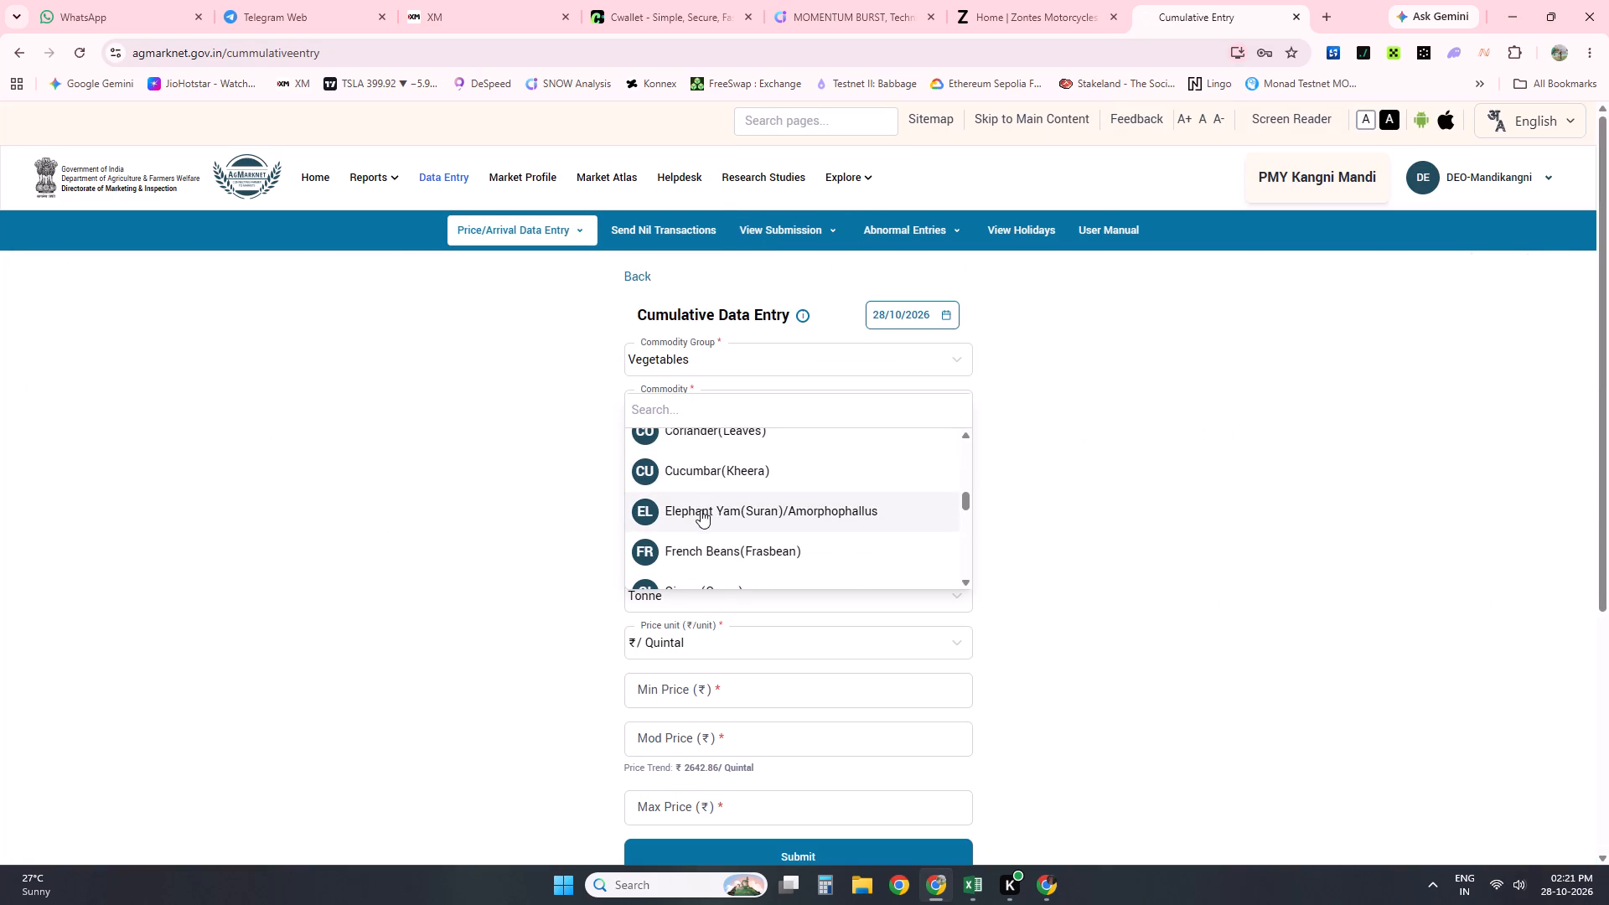
click(702, 541)
click(724, 456)
click(716, 491)
click(712, 509)
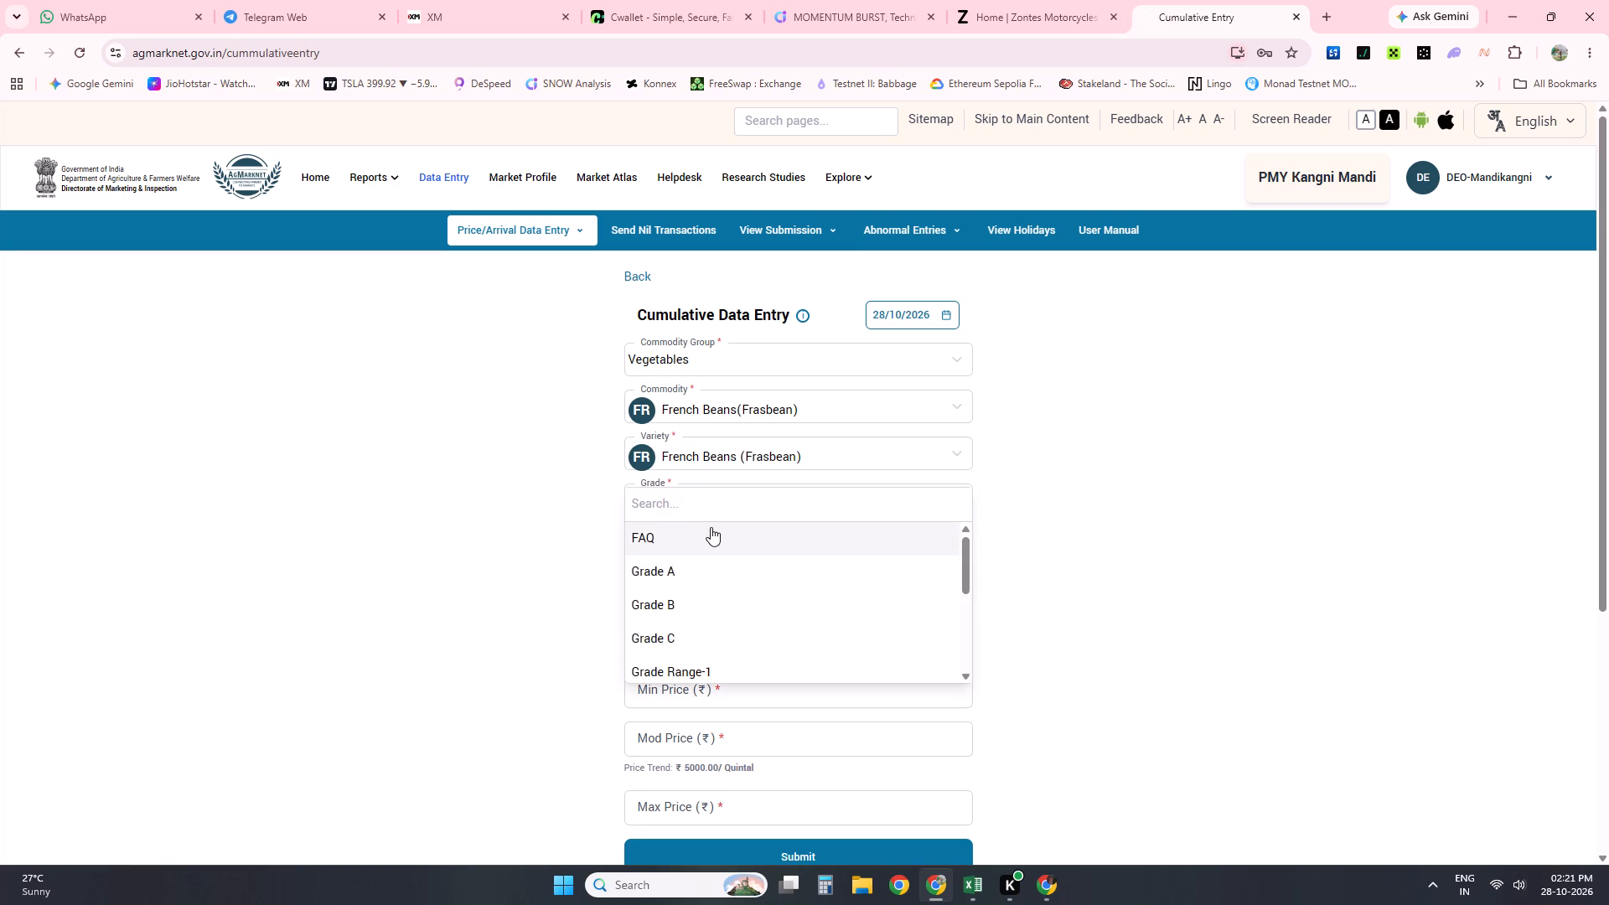
click(711, 531)
Enter quantity 0.8, minimum price 5000, modal price 6000 and maximum price 6000 for French Beans(Frasbean) and submit the entry.
click(712, 545)
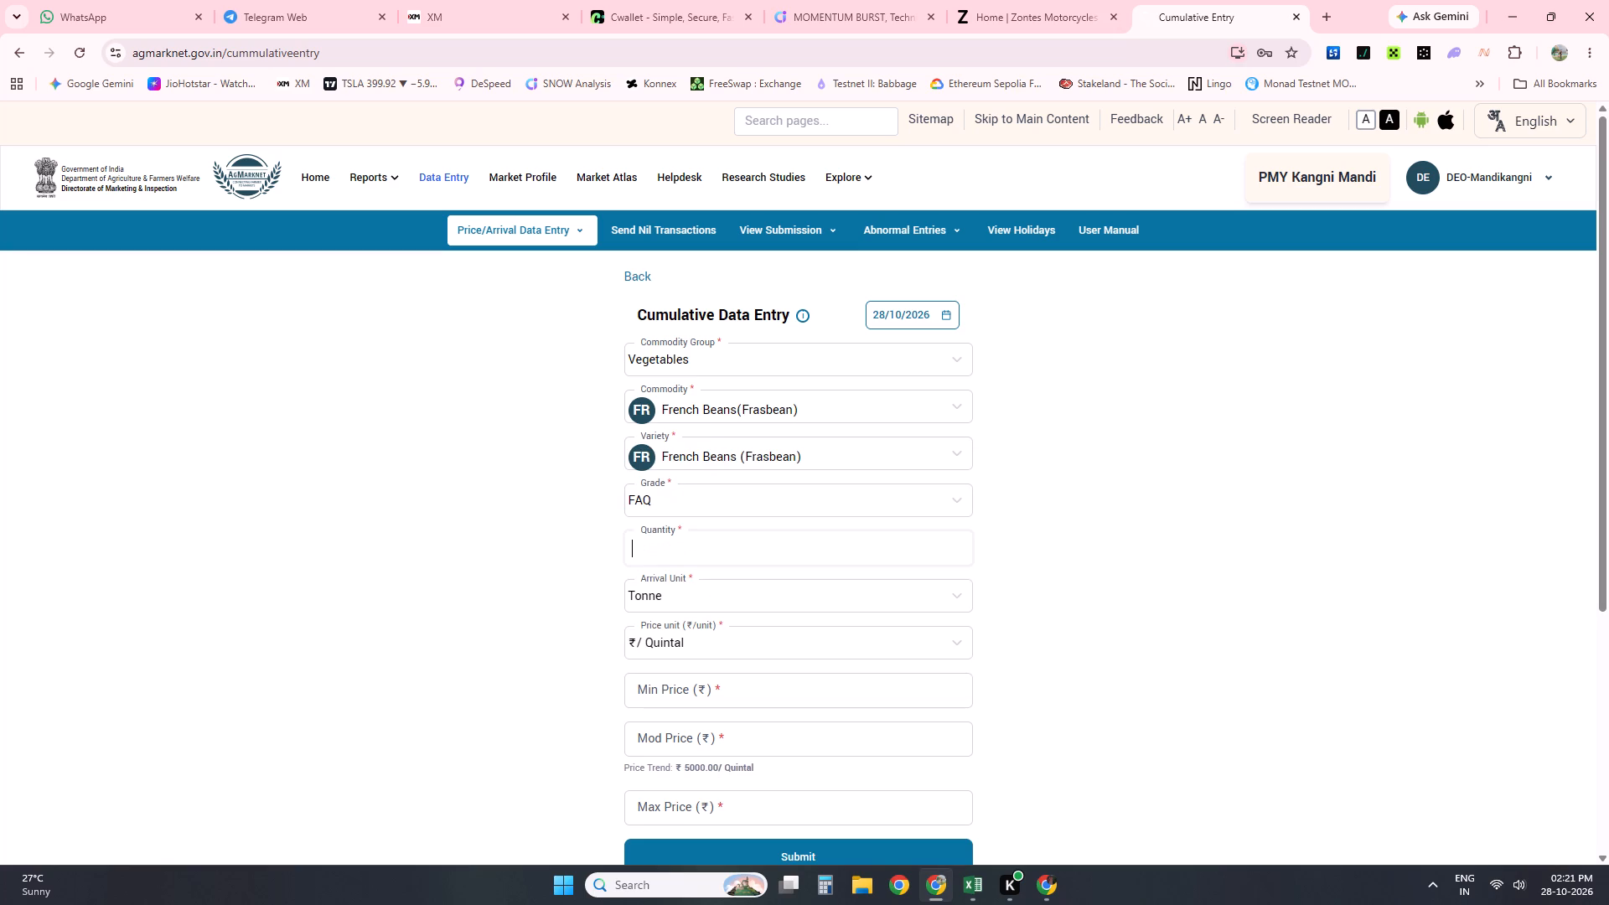
text(0.8)
key(Tab)
key(Tab)
key(Tab)
text(5000)
key(Tab)
key(6)
text(000)
key(Tab)
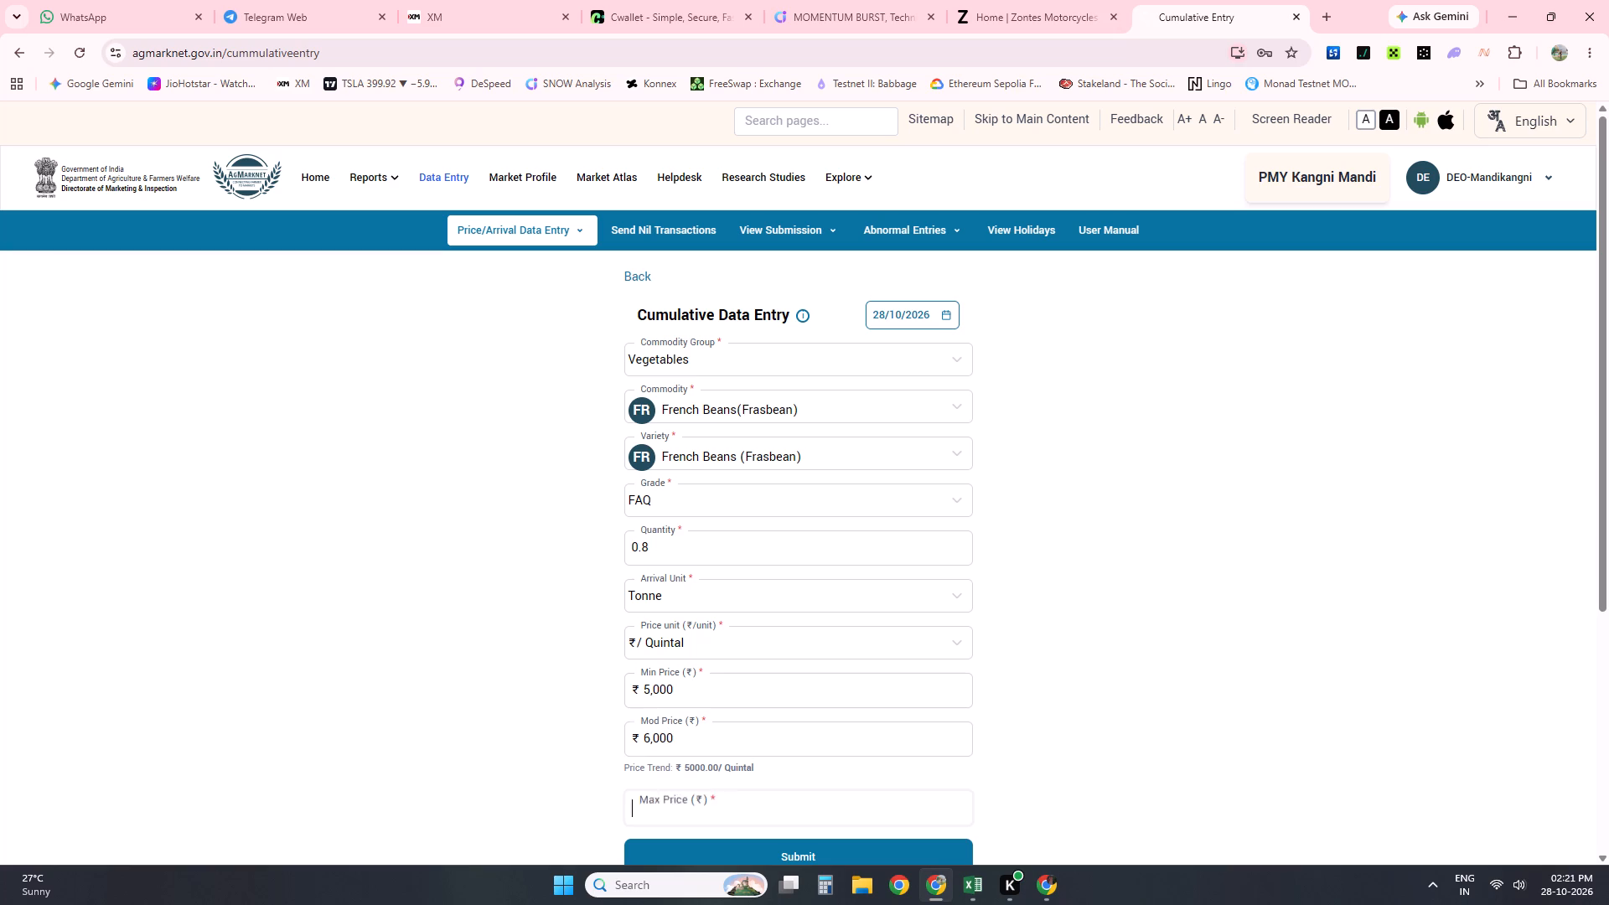
text(6000)
key(Tab)
key(Return)
key(Tab)
key(Return)
Start a new cumulative entry under Vegetables with commodity Ginger(Green), variety Green Ginger and grade FAQ.
scroll(712, 545, down, 5)
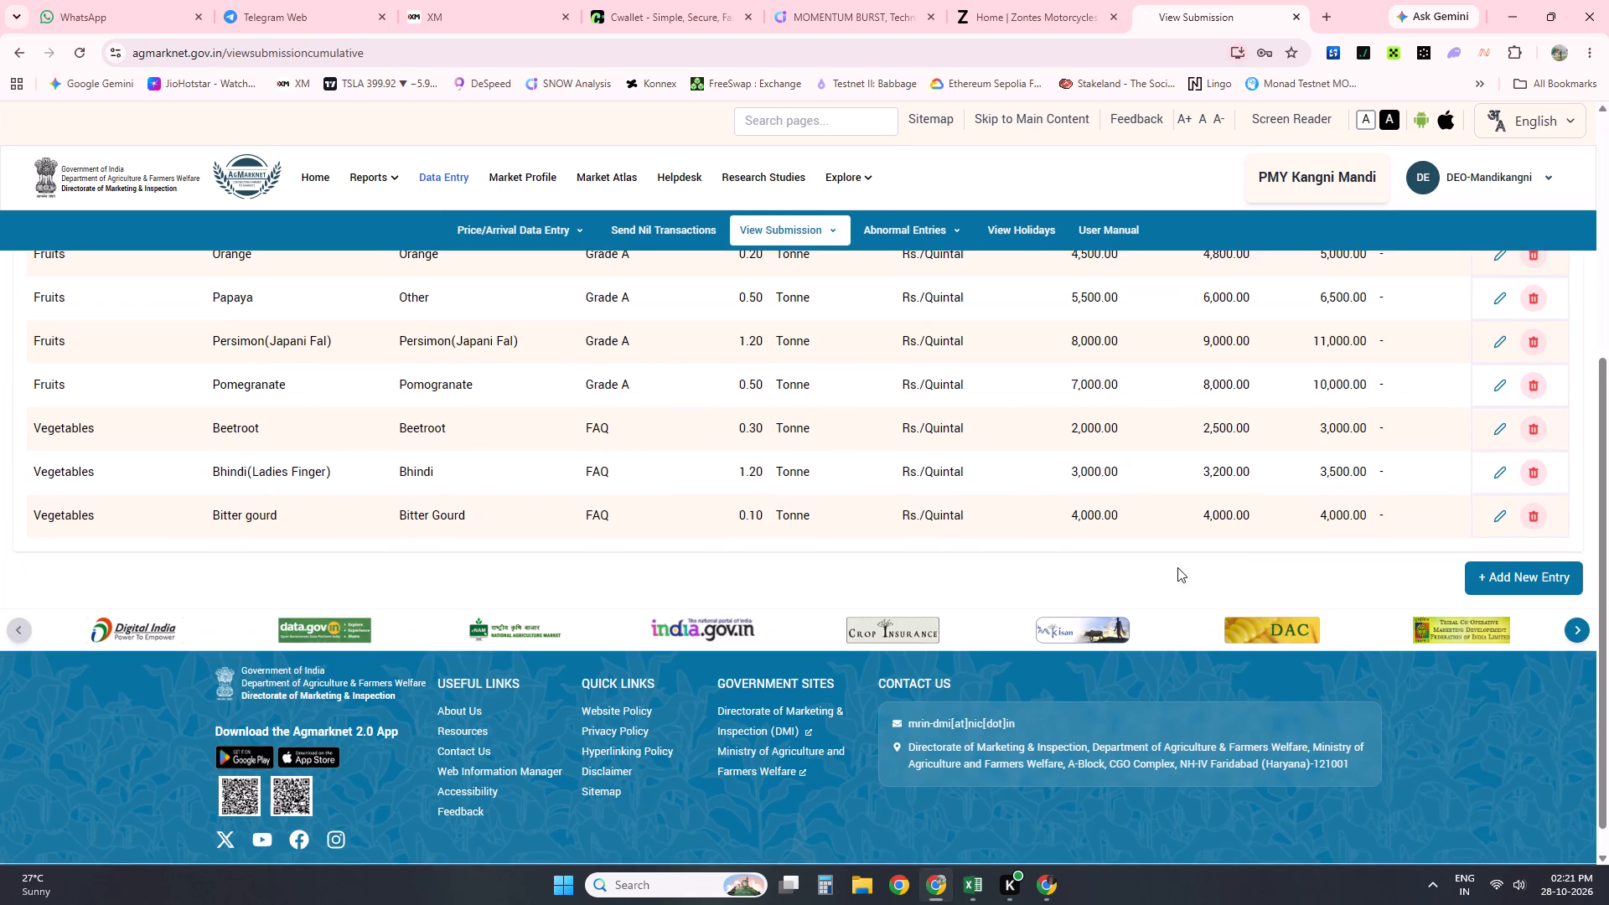
click(1498, 535)
click(1492, 557)
click(763, 390)
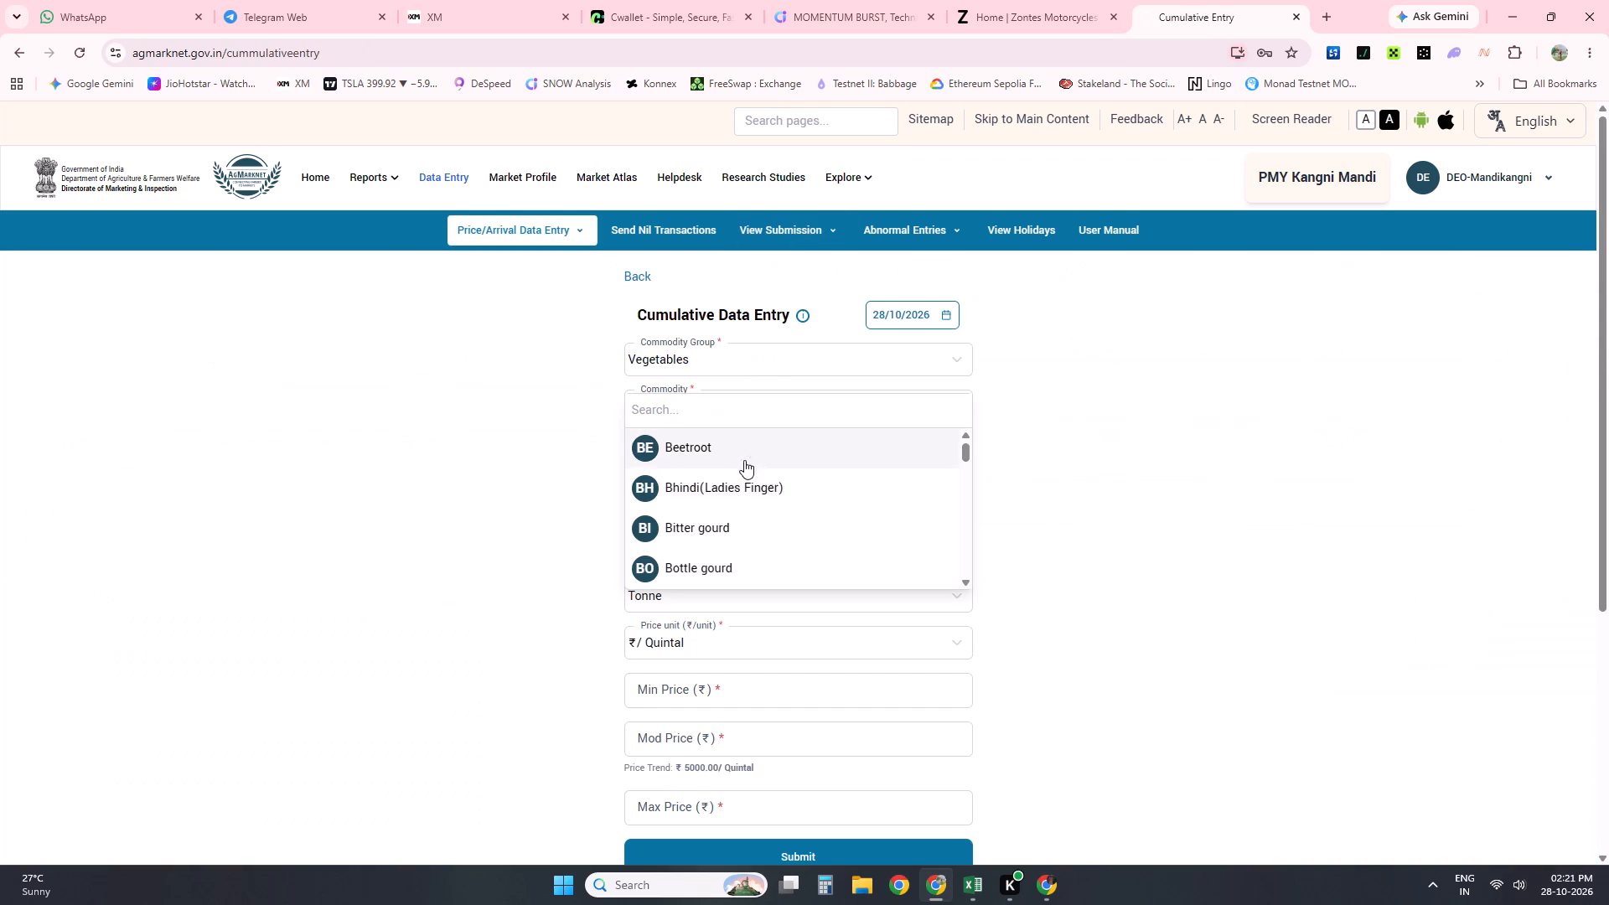
scroll(742, 498, down, 6)
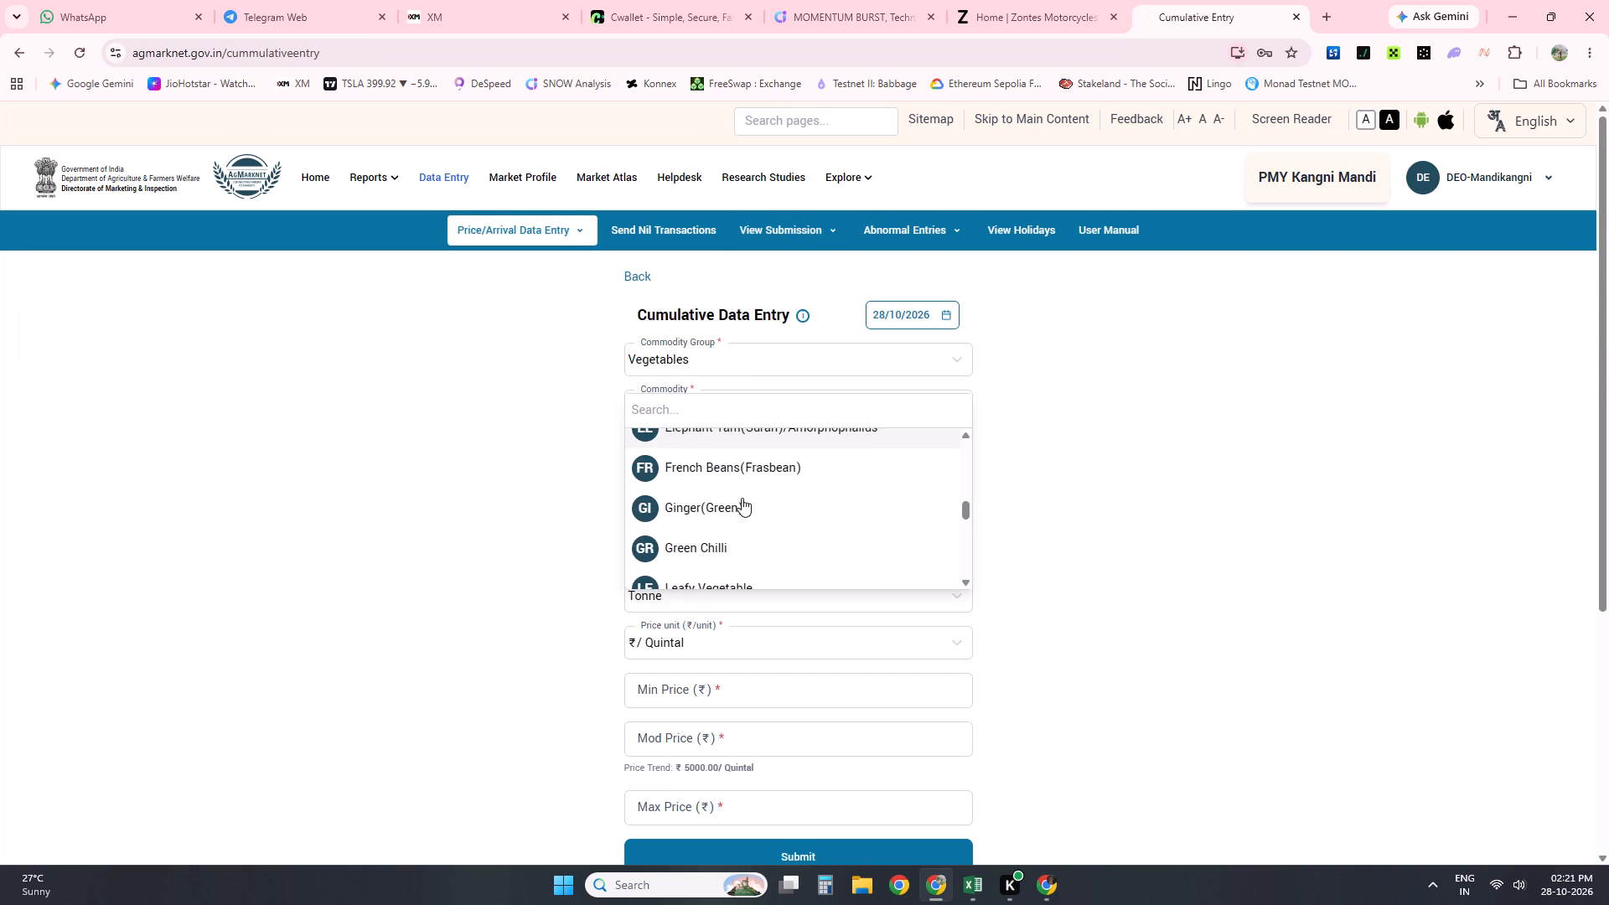
click(740, 504)
click(732, 456)
click(734, 480)
click(734, 499)
click(732, 523)
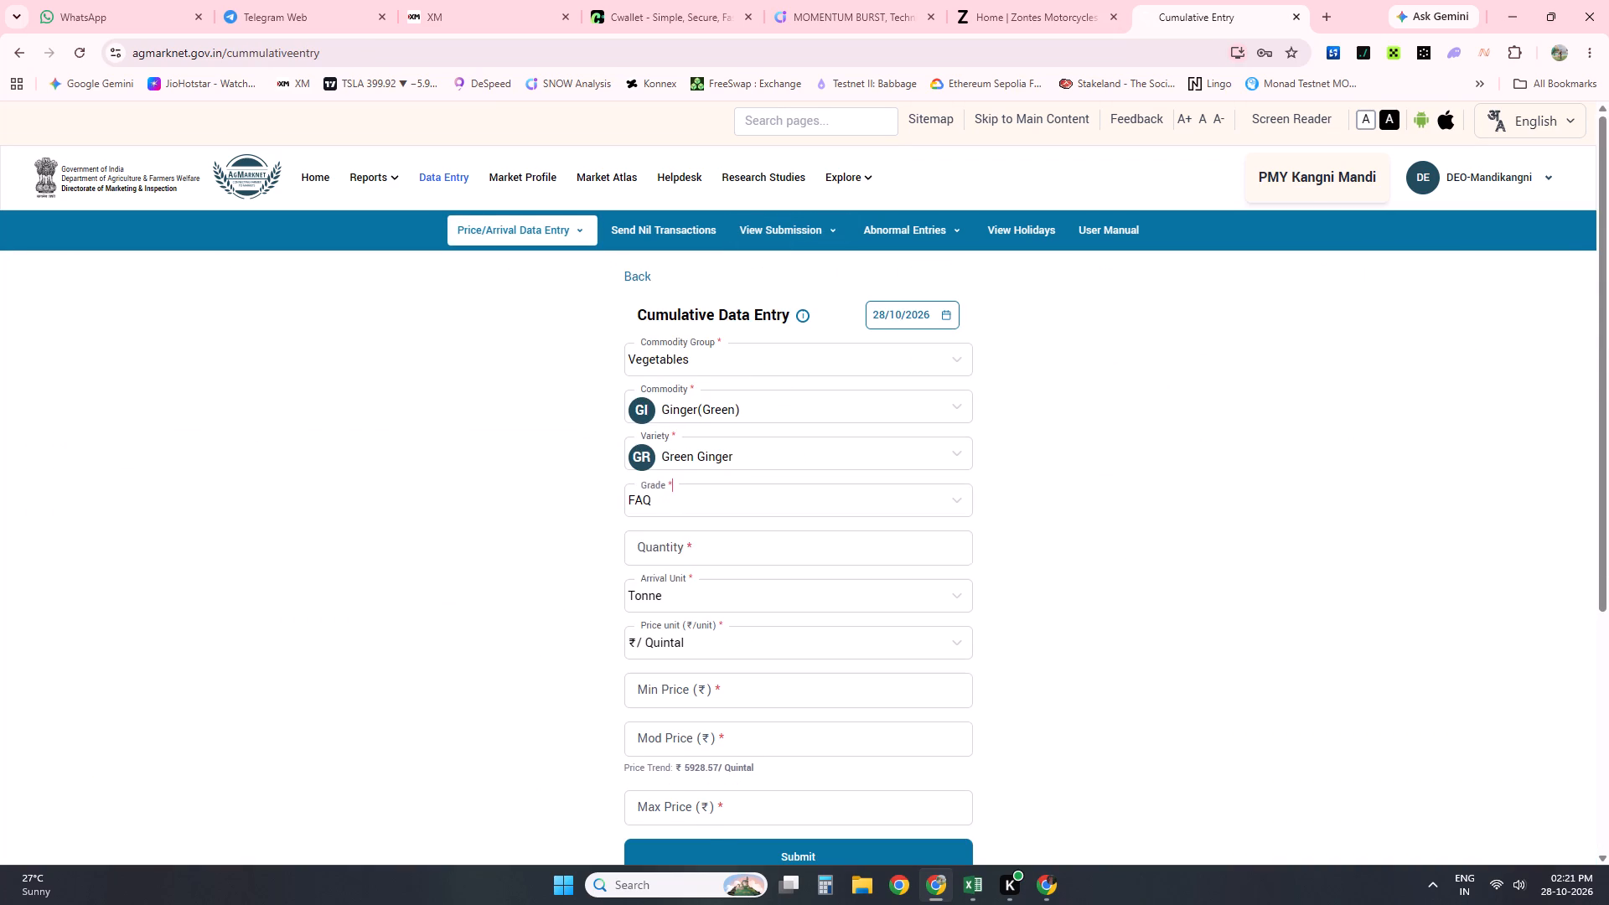
Enter quantity 0.2, minimum price 5000, modal price 6000 and maximum price 7000 for Ginger(Green) and submit the entry.
click(734, 546)
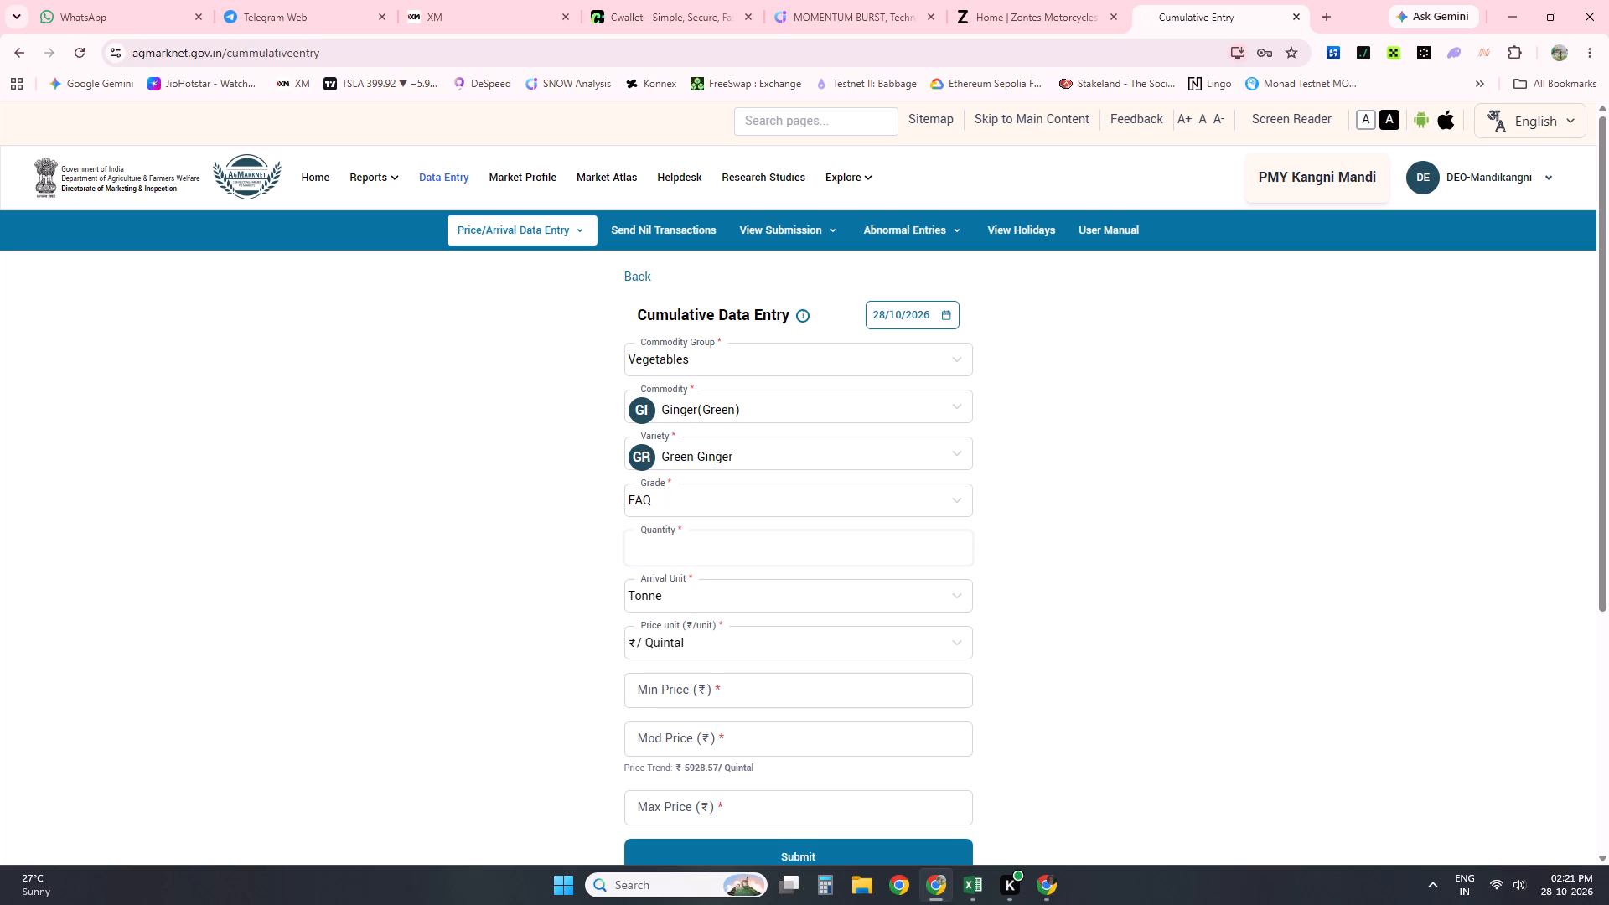
text(0.2)
key(Tab)
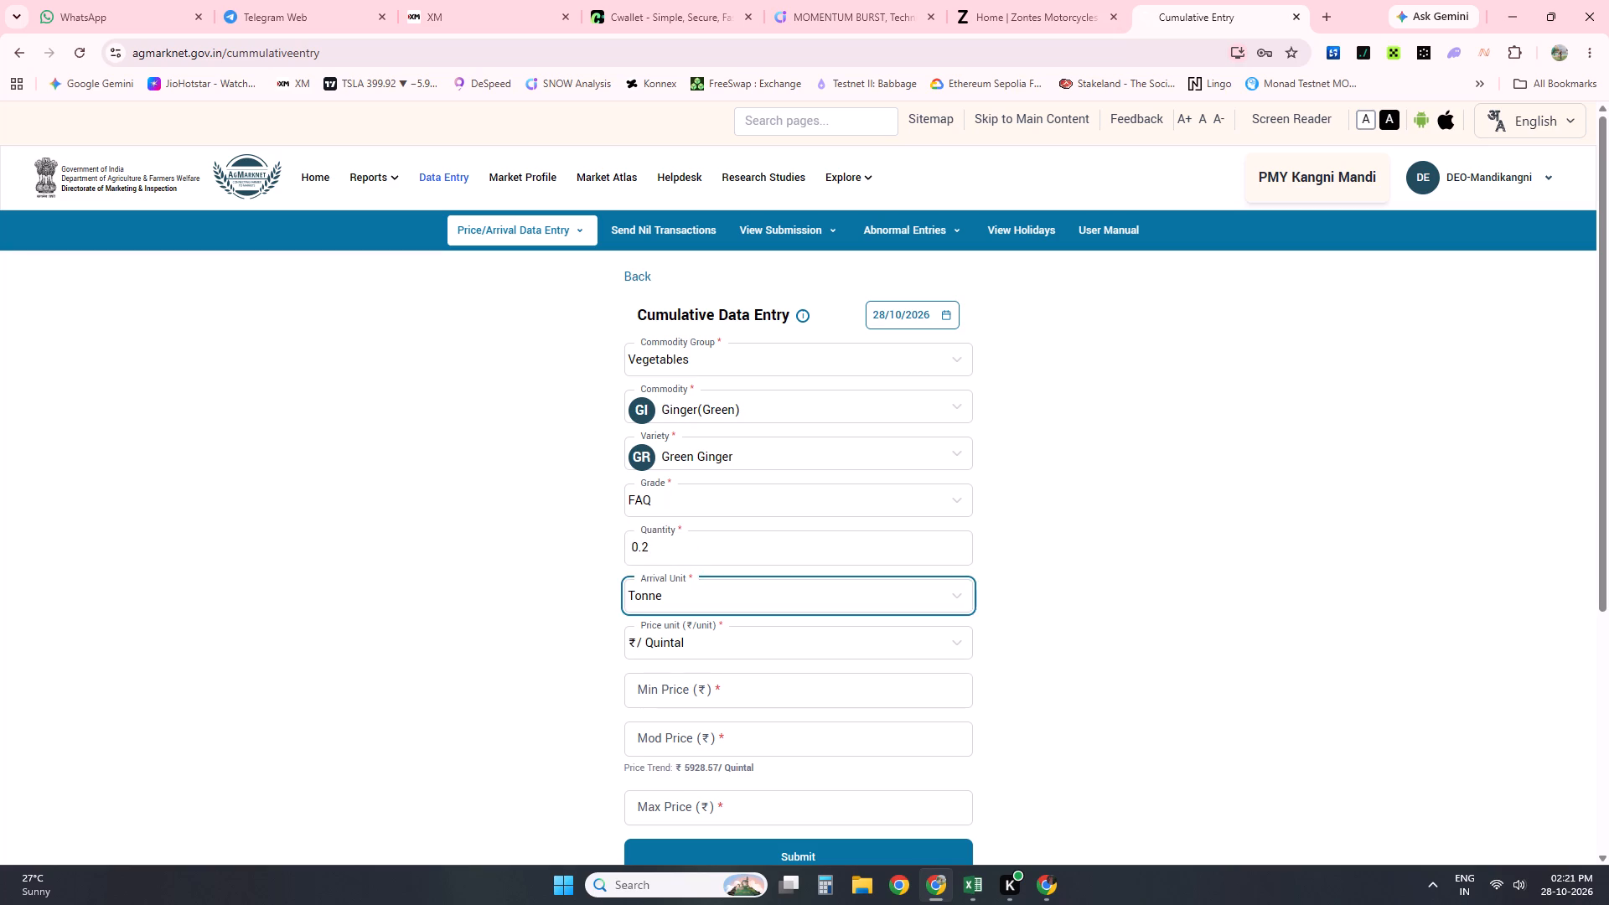
key(Tab)
key(Tab)
text(5000)
key(Tab)
text(6000)
key(Tab)
text(7000)
key(Tab)
key(Return)
key(Tab)
key(Return)
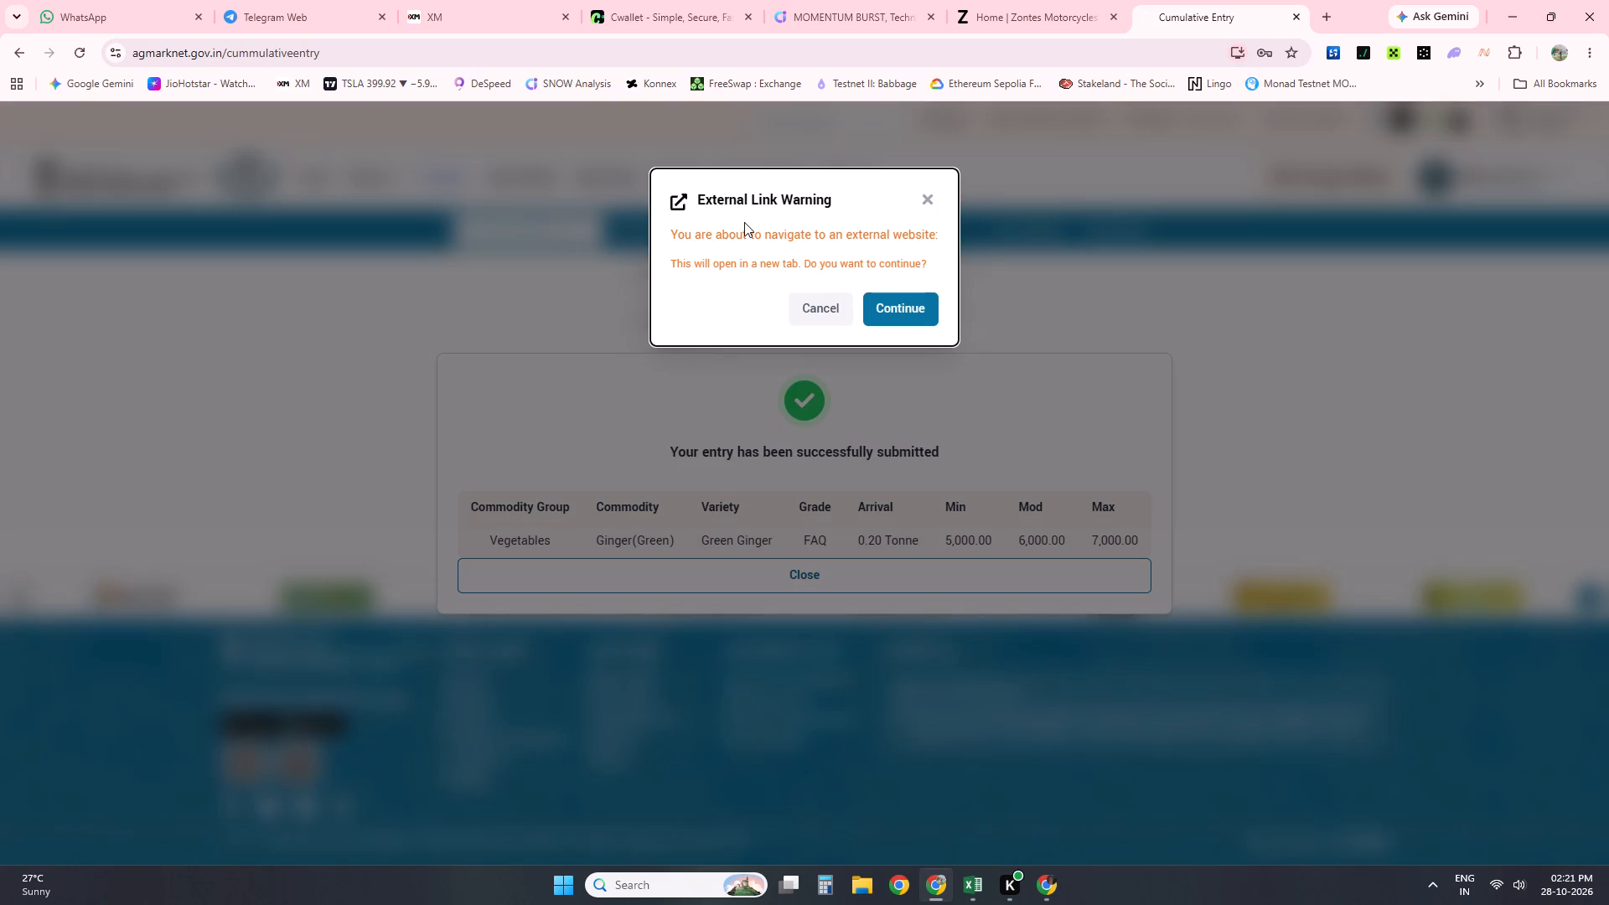
click(835, 312)
click(810, 584)
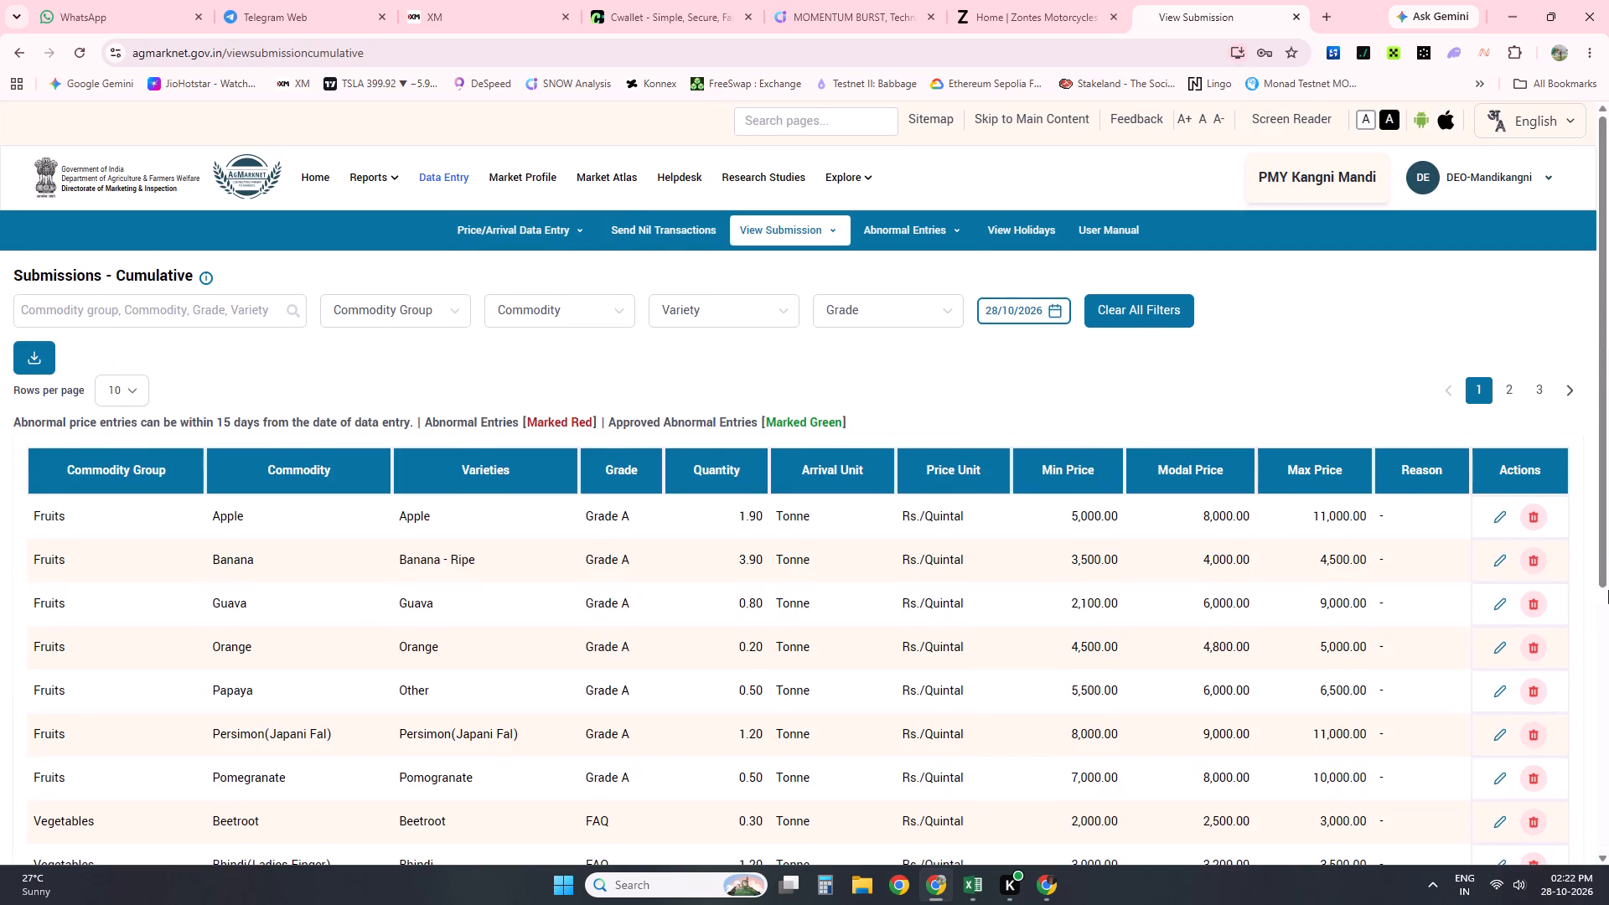
Start a new cumulative entry under Vegetables with commodity Green Chilli, variety Green Chilly and grade FAQ.
scroll(1590, 584, down, 5)
click(1516, 543)
click(696, 403)
scroll(706, 511, down, 3)
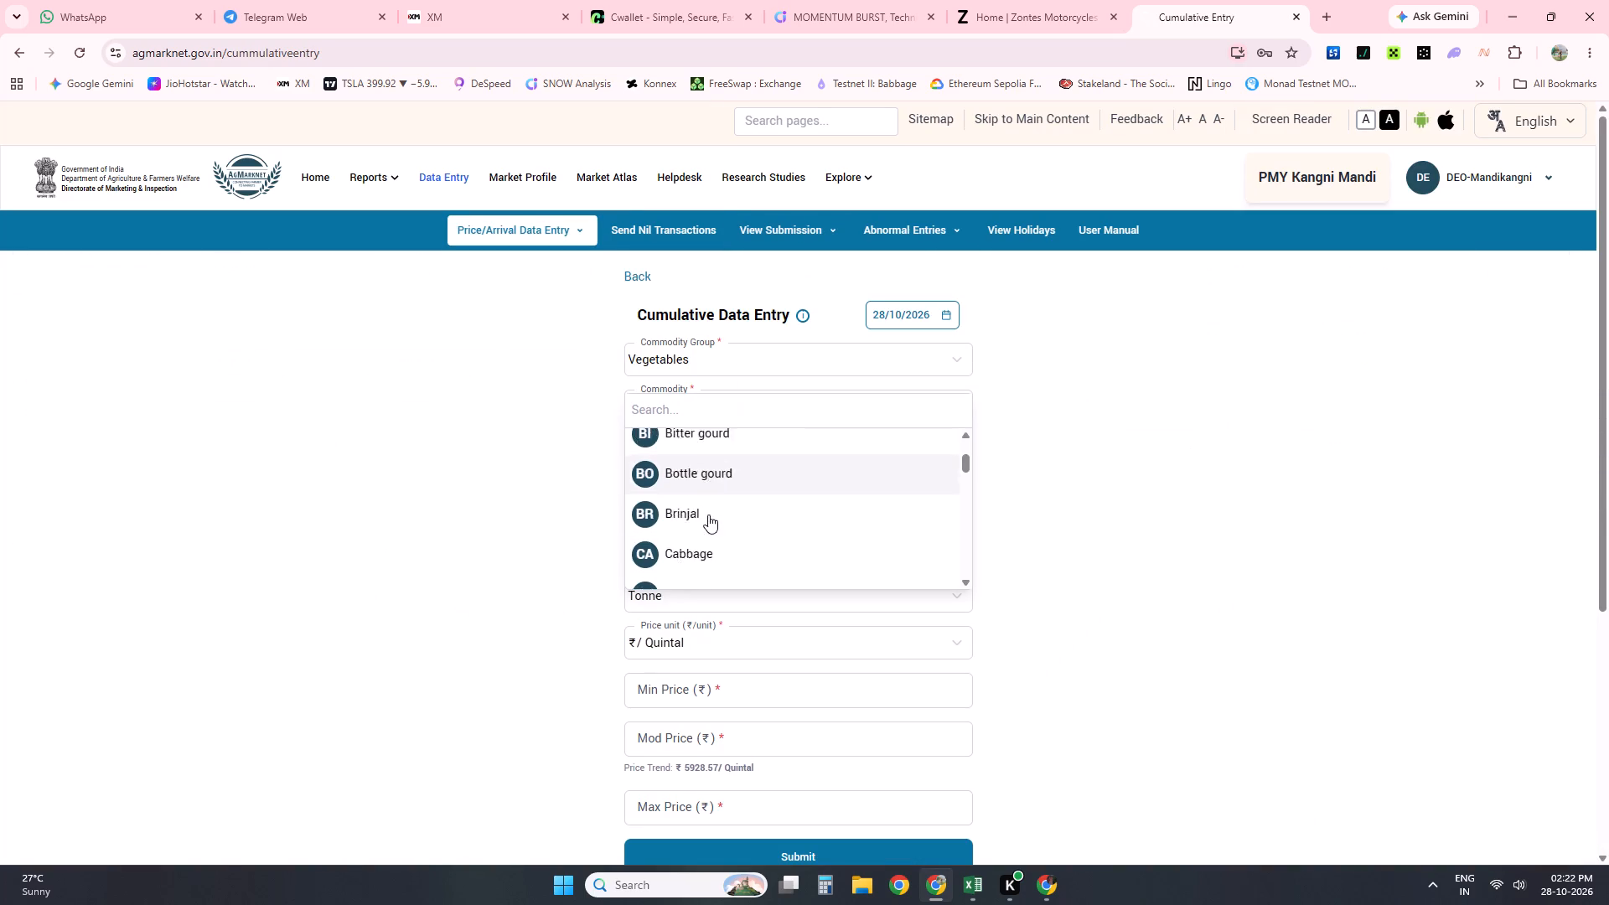
scroll(708, 515, down, 3)
click(708, 540)
click(719, 447)
double_click(703, 504)
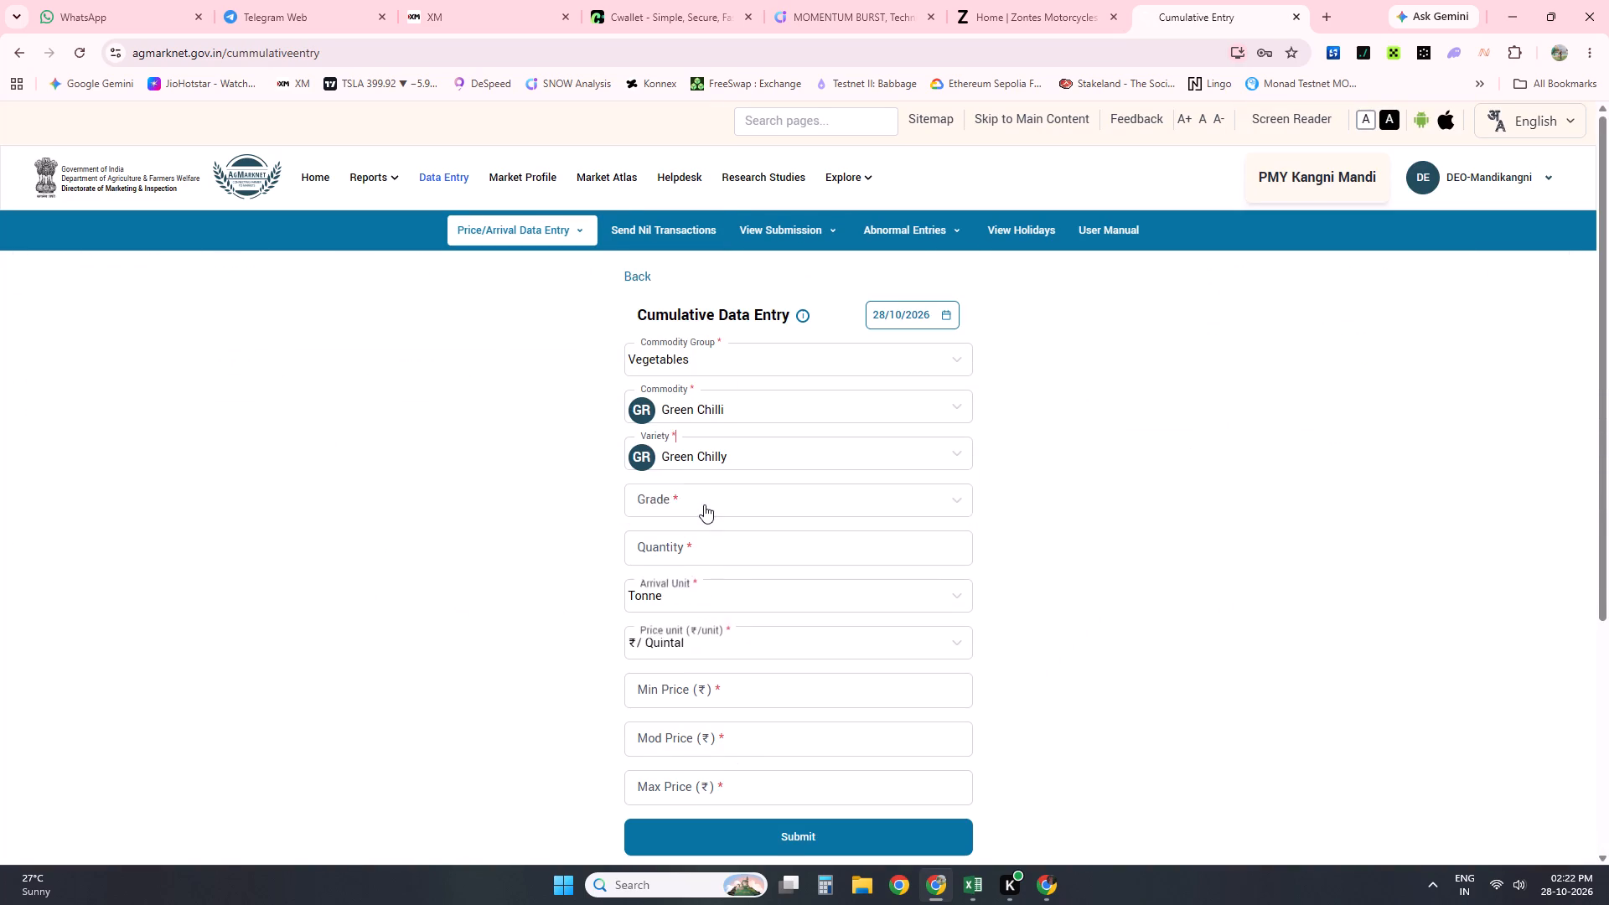
click(700, 540)
Enter quantity 0.8, minimum price 4000, modal price 5000 and maximum price 6000 for Green Chilli and submit the entry.
click(703, 549)
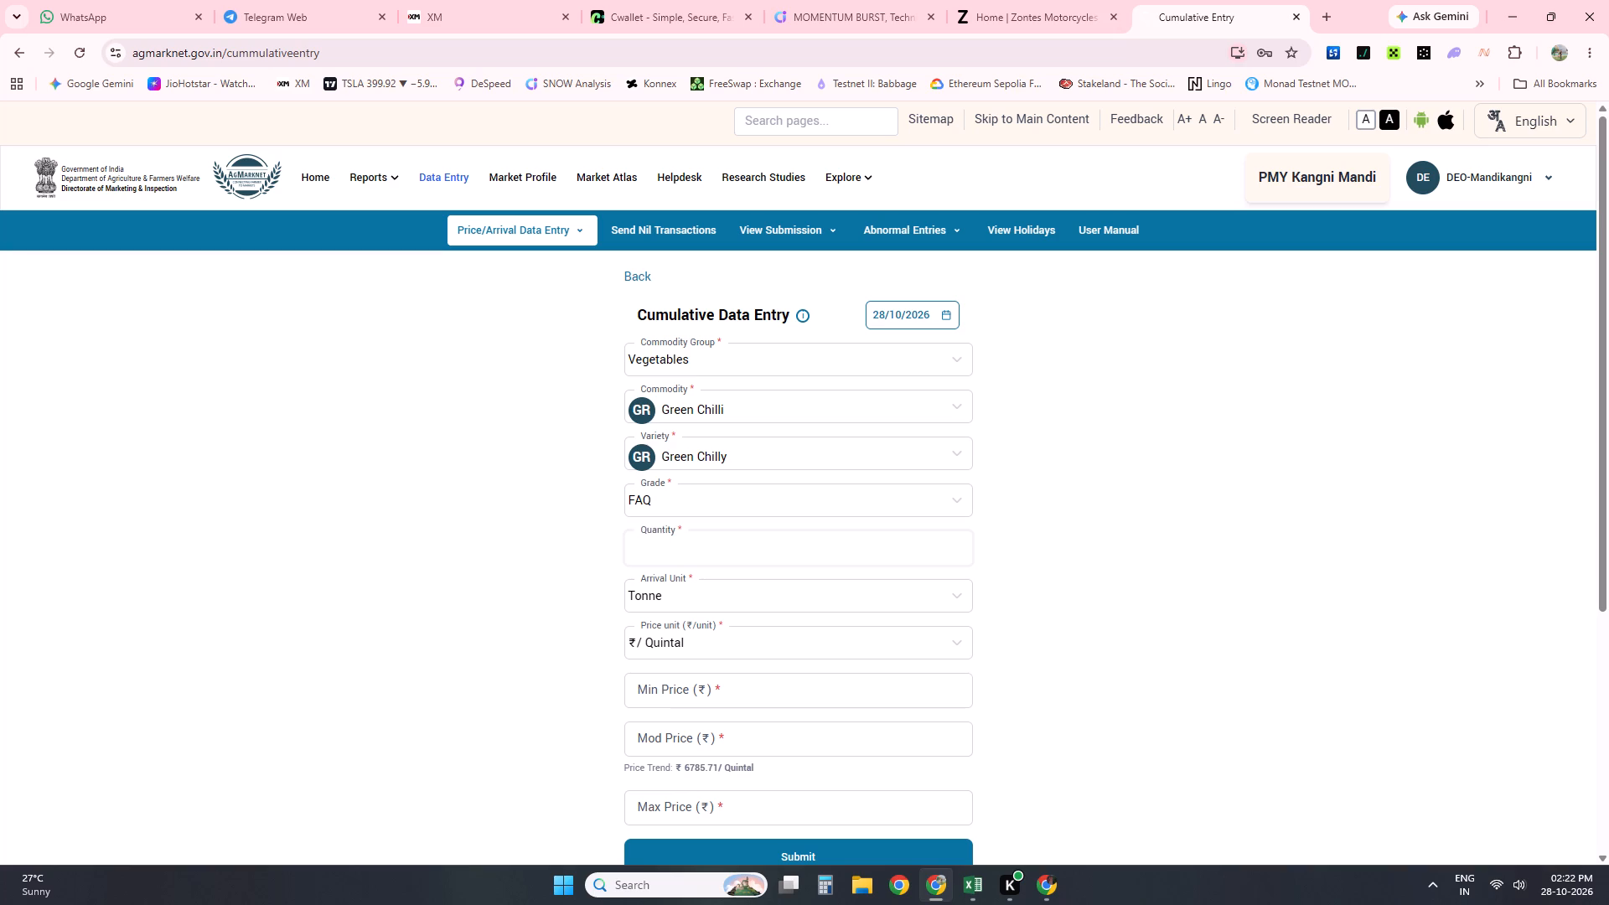
text(0.8)
key(Tab)
key(Tab)
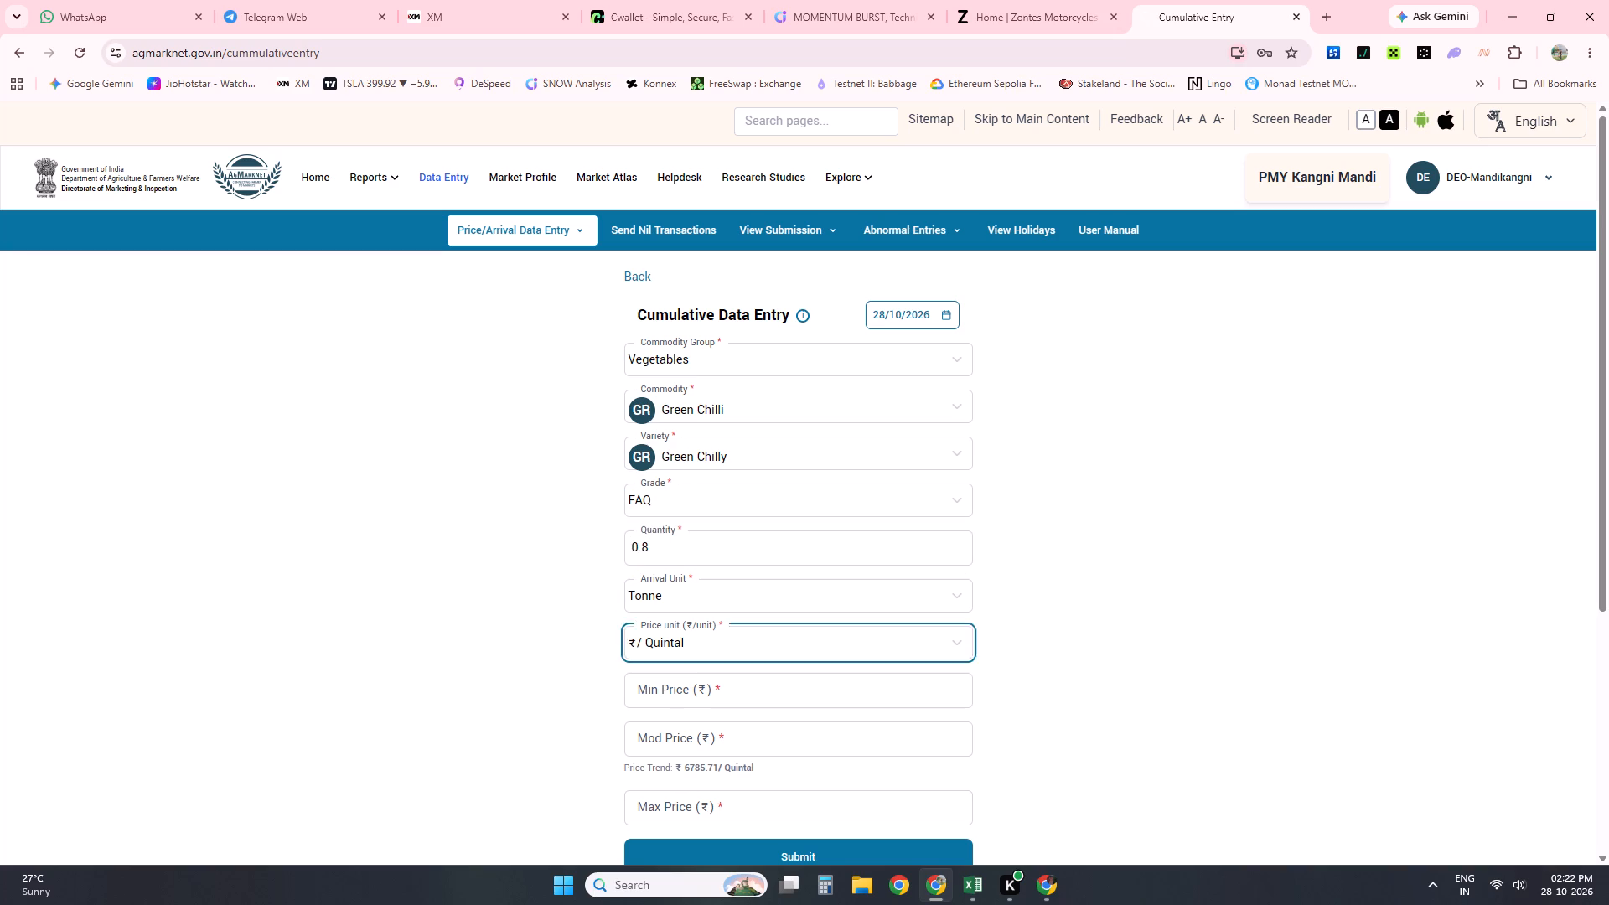
key(Tab)
text(4000)
key(Tab)
text(5000)
key(Tab)
text(6000)
key(Tab)
key(Return)
key(Tab)
key(Return)
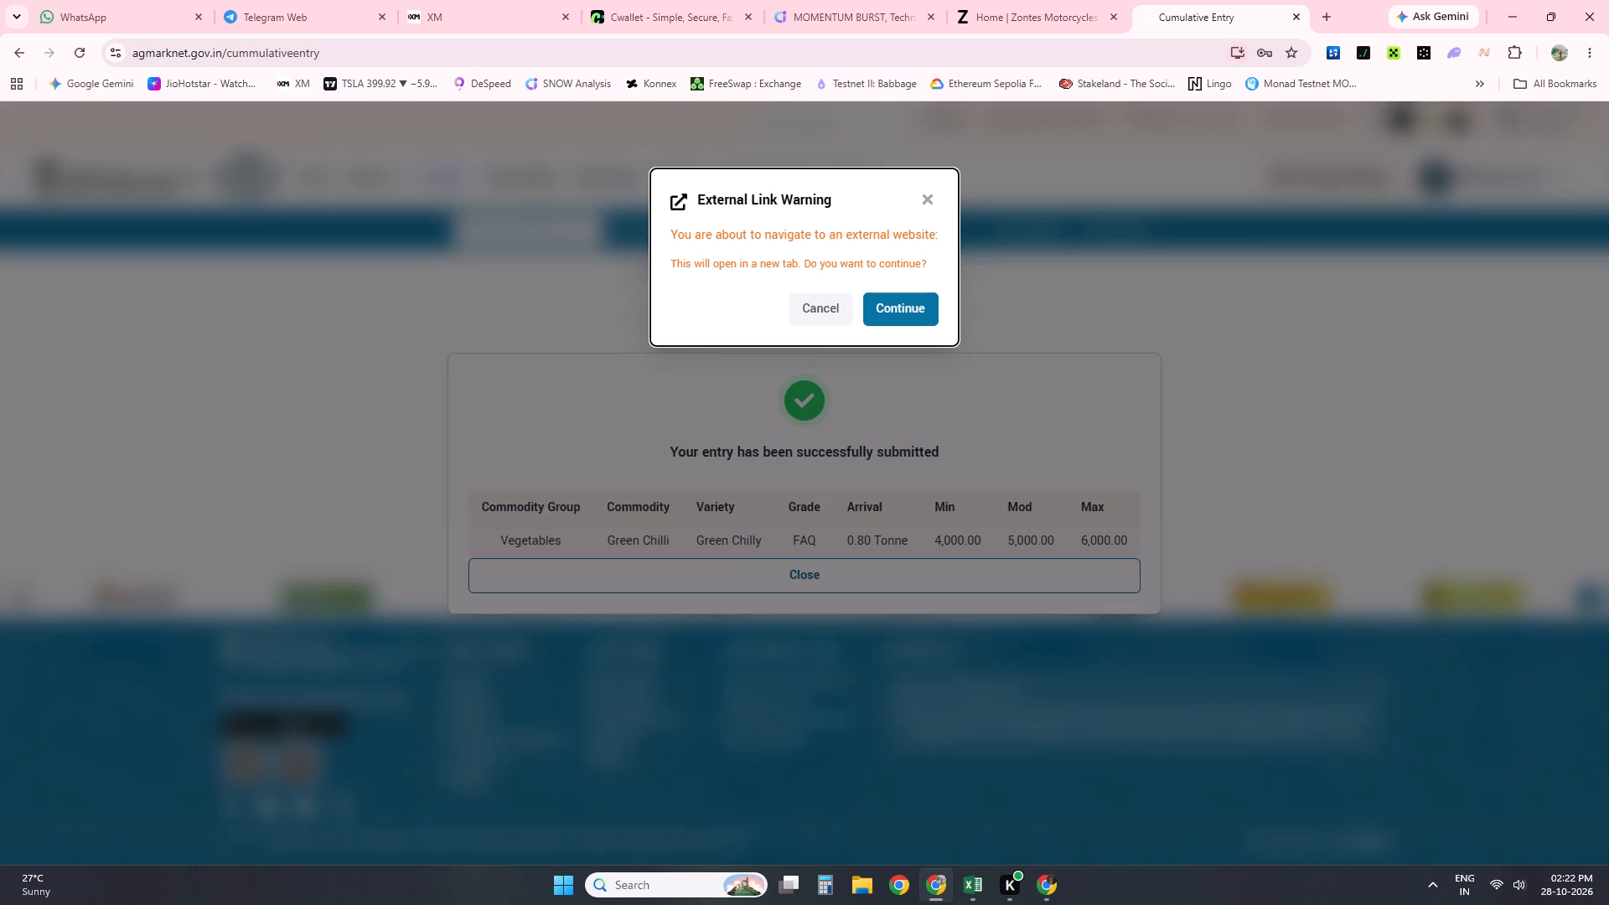
click(818, 311)
click(798, 572)
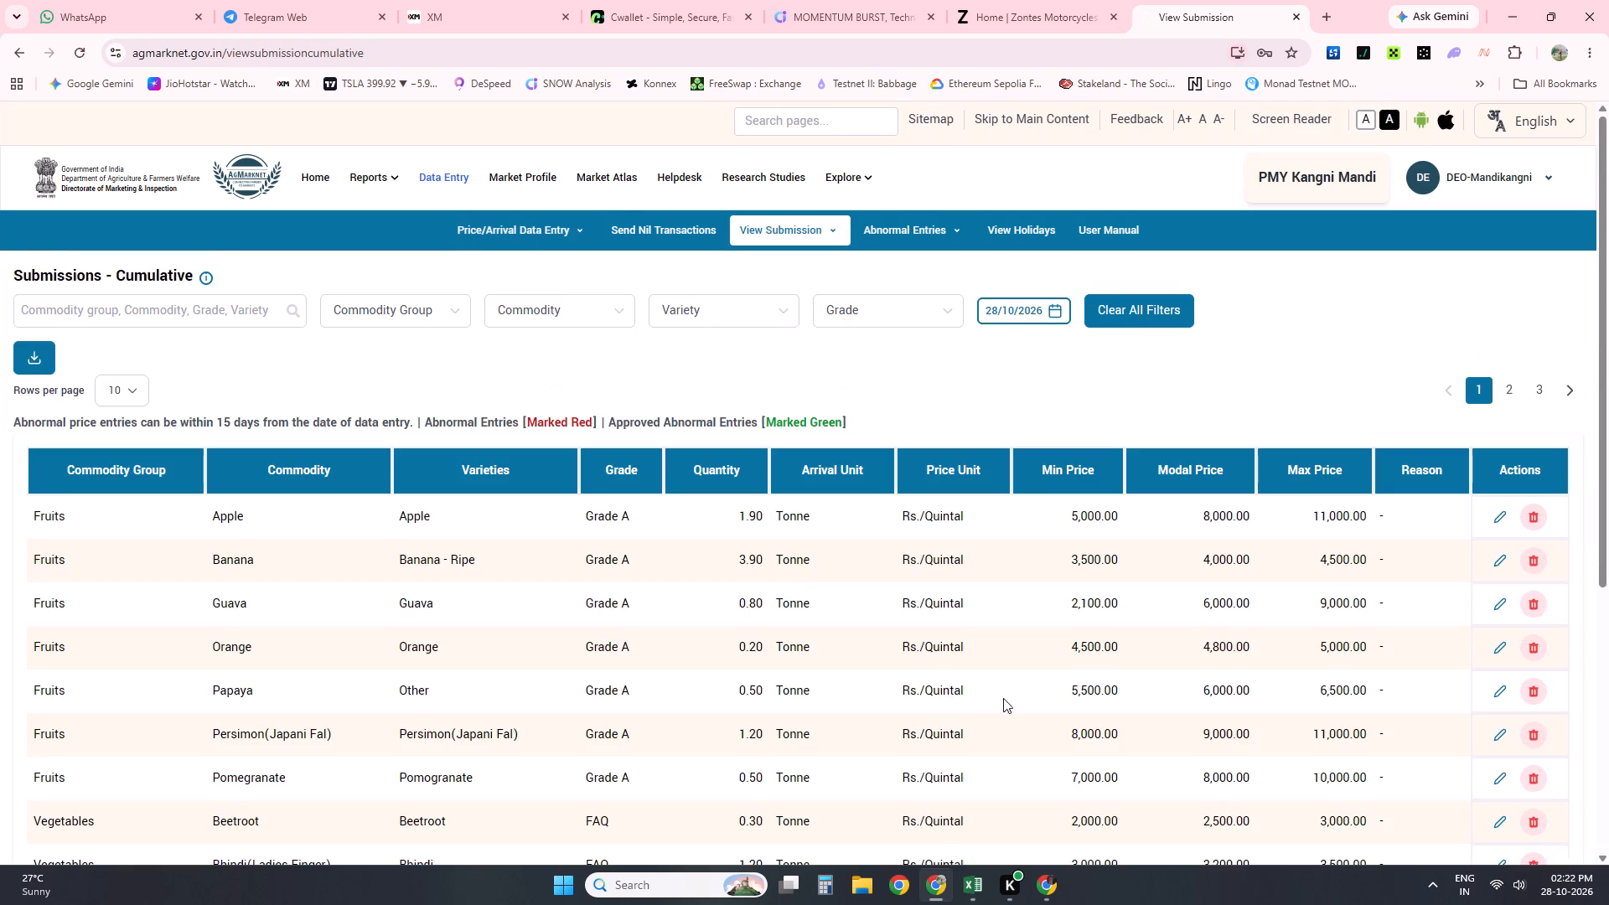
Start a new cumulative entry under Vegetables with commodity Onion, variety Onion and grade FAQ.
scroll(1006, 691, down, 5)
click(1498, 546)
click(758, 400)
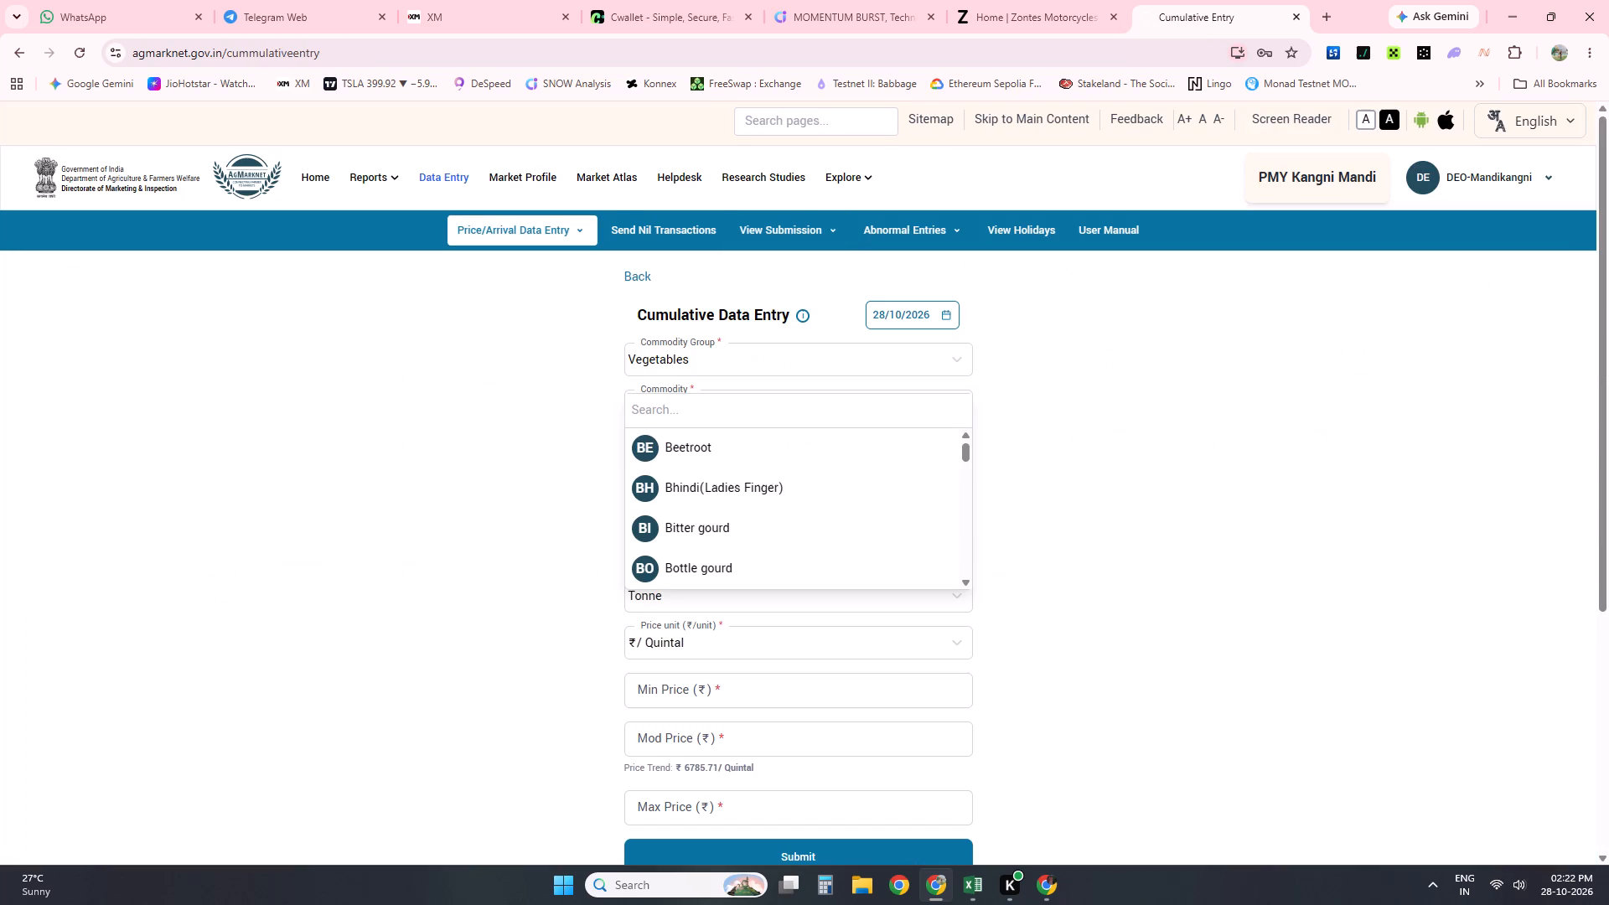
scroll(758, 546, down, 7)
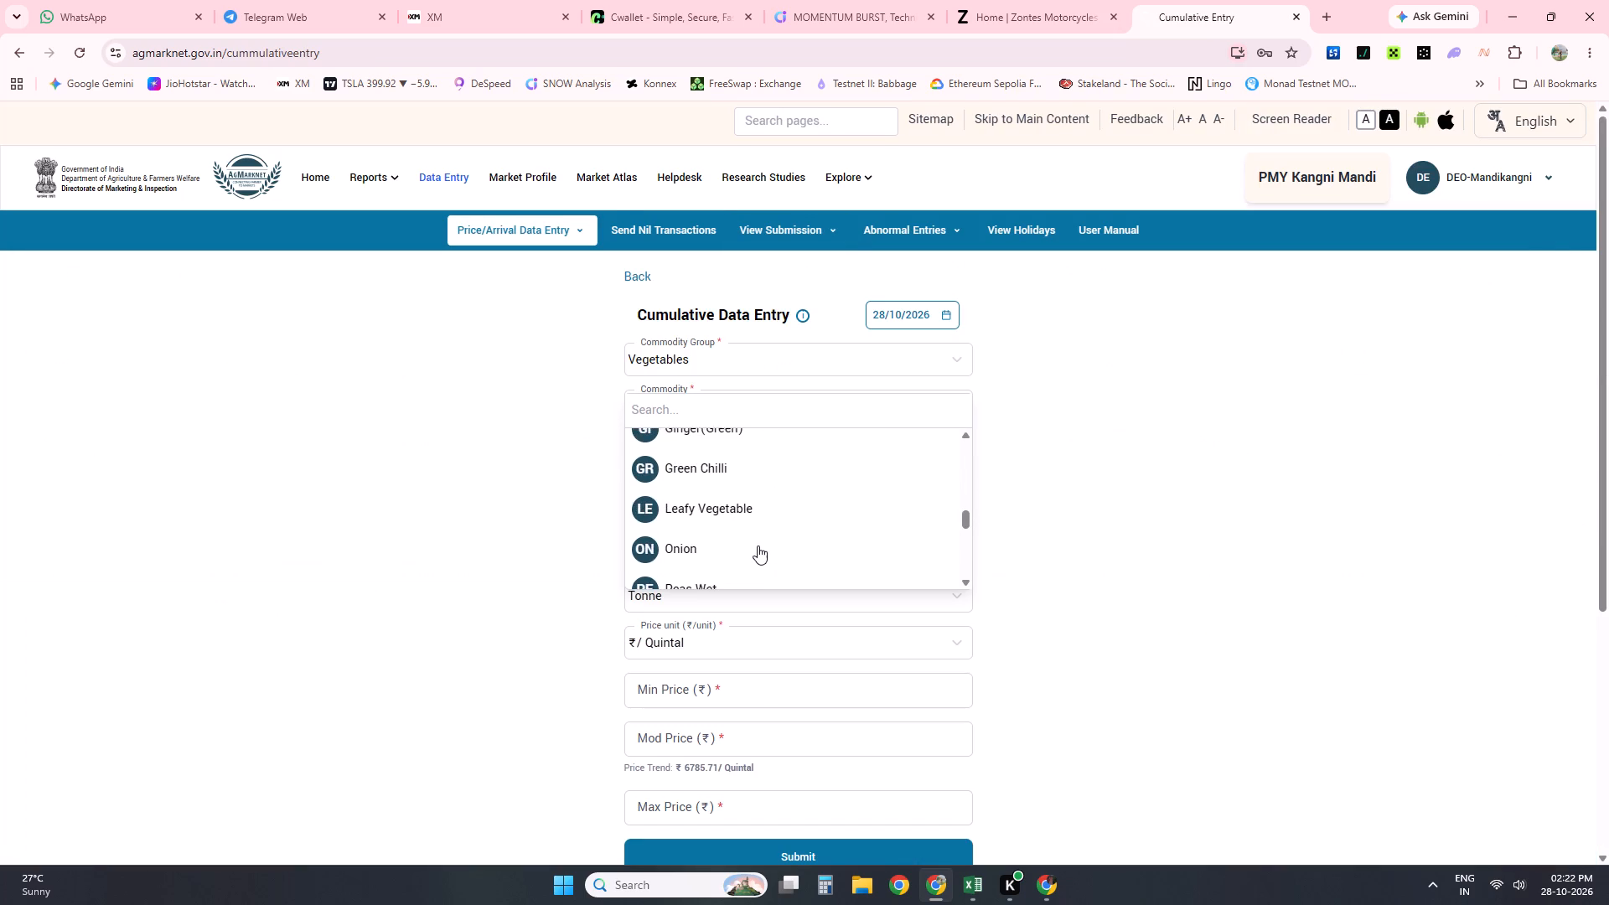
click(723, 543)
click(727, 447)
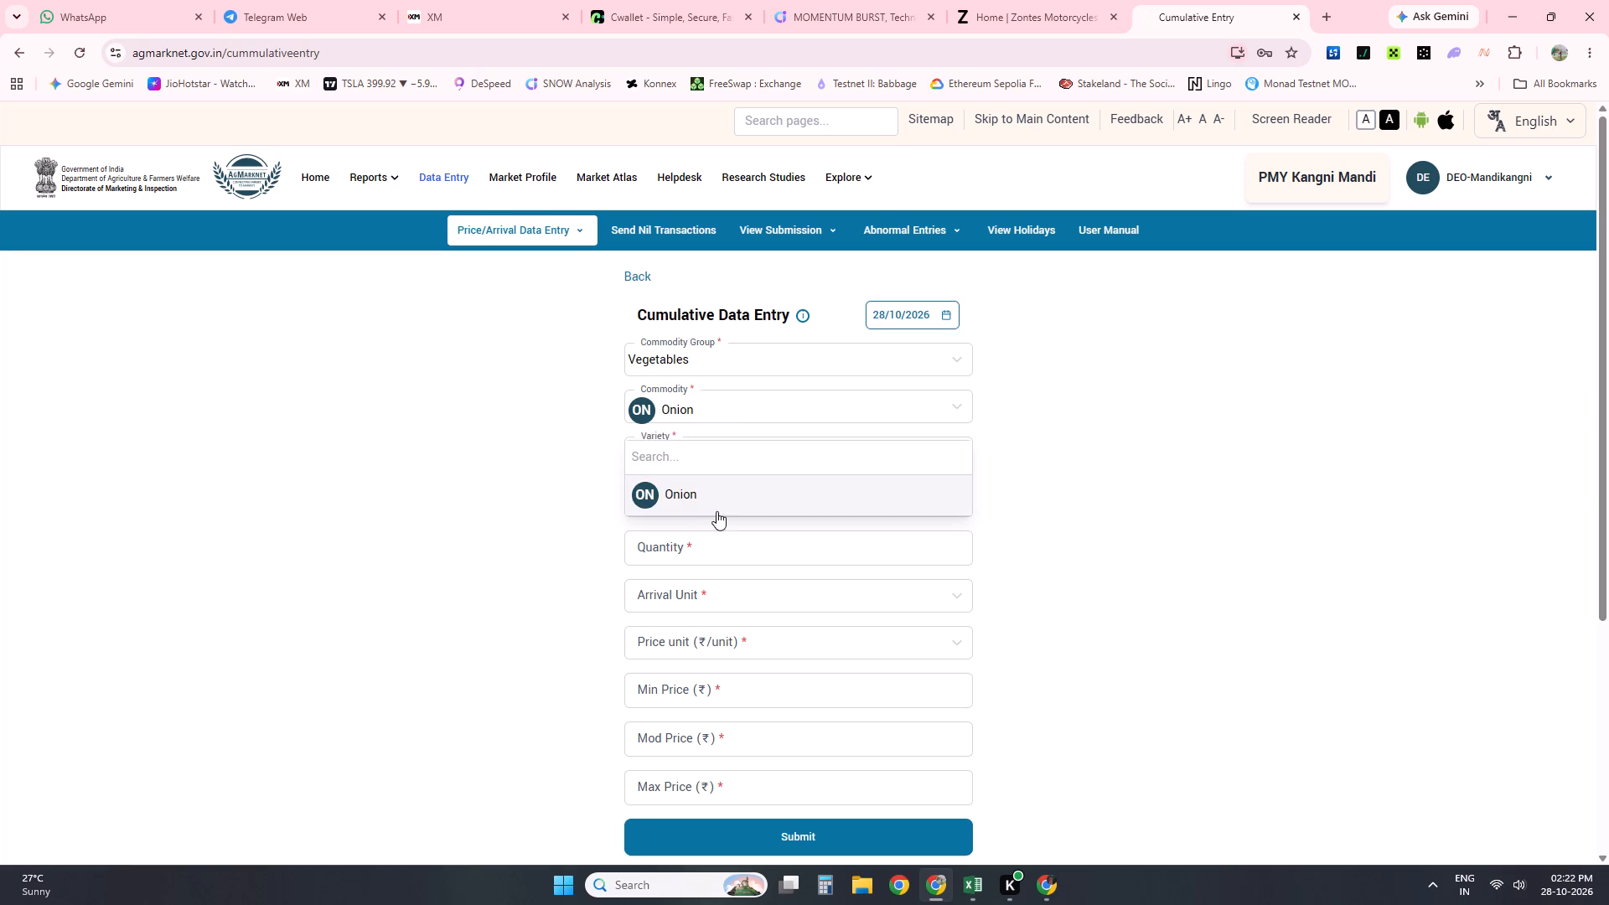
click(711, 504)
click(711, 515)
click(712, 523)
click(717, 537)
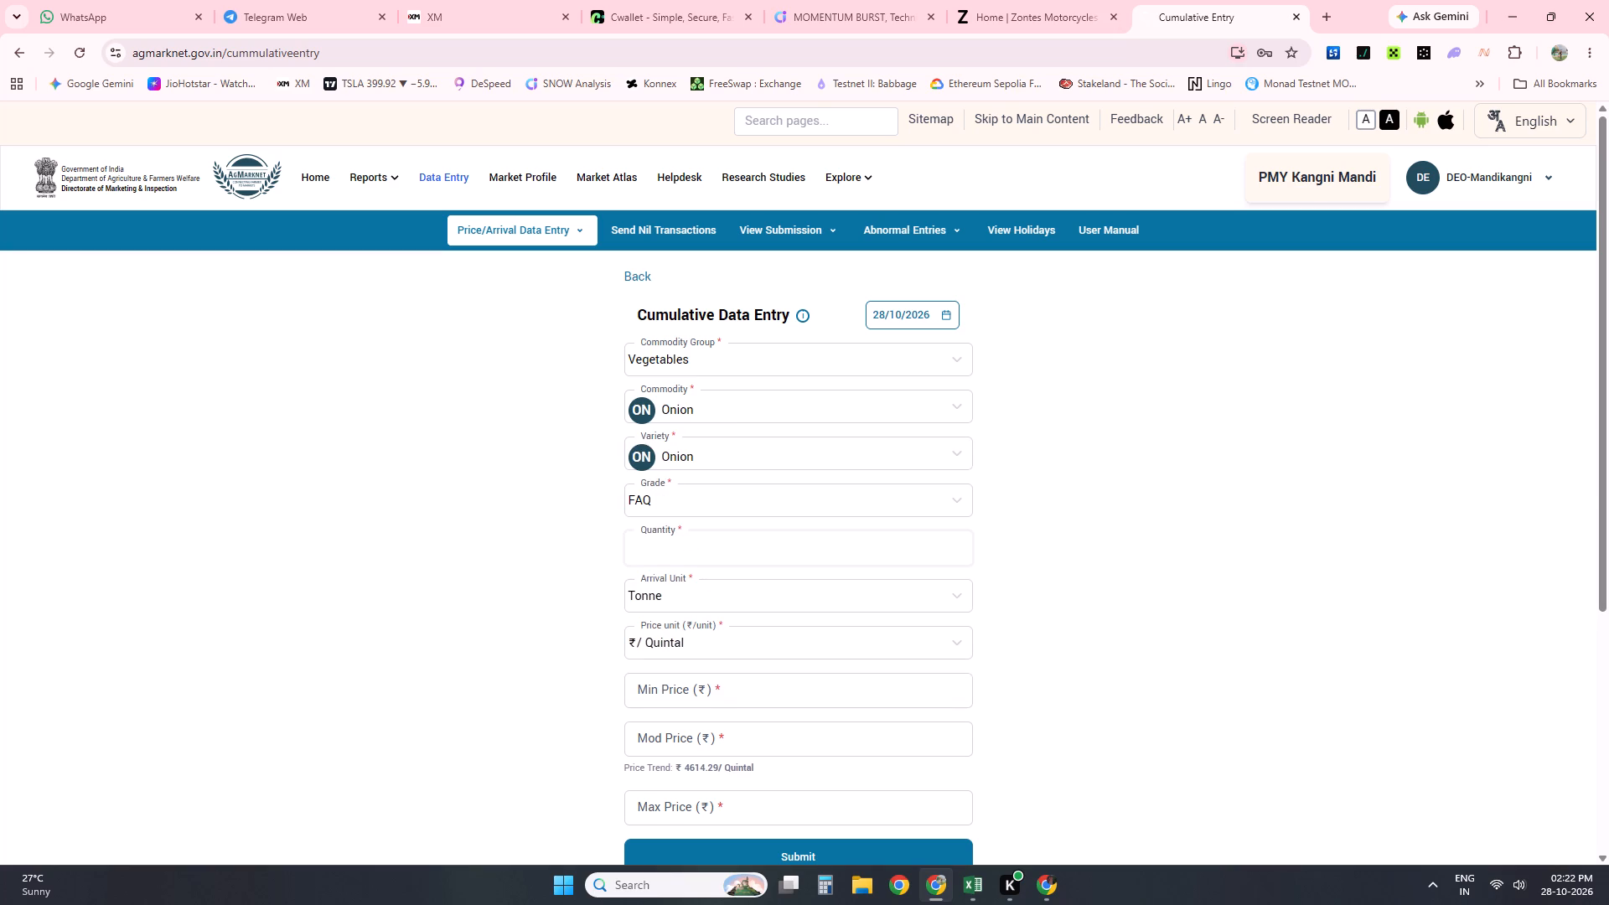
Enter quantity 6.2, minimum price 4000, modal price 5000 and maximum price 5300 for Onion and submit the entry.
text(6.2)
key(Tab)
key(Tab)
key(Tab)
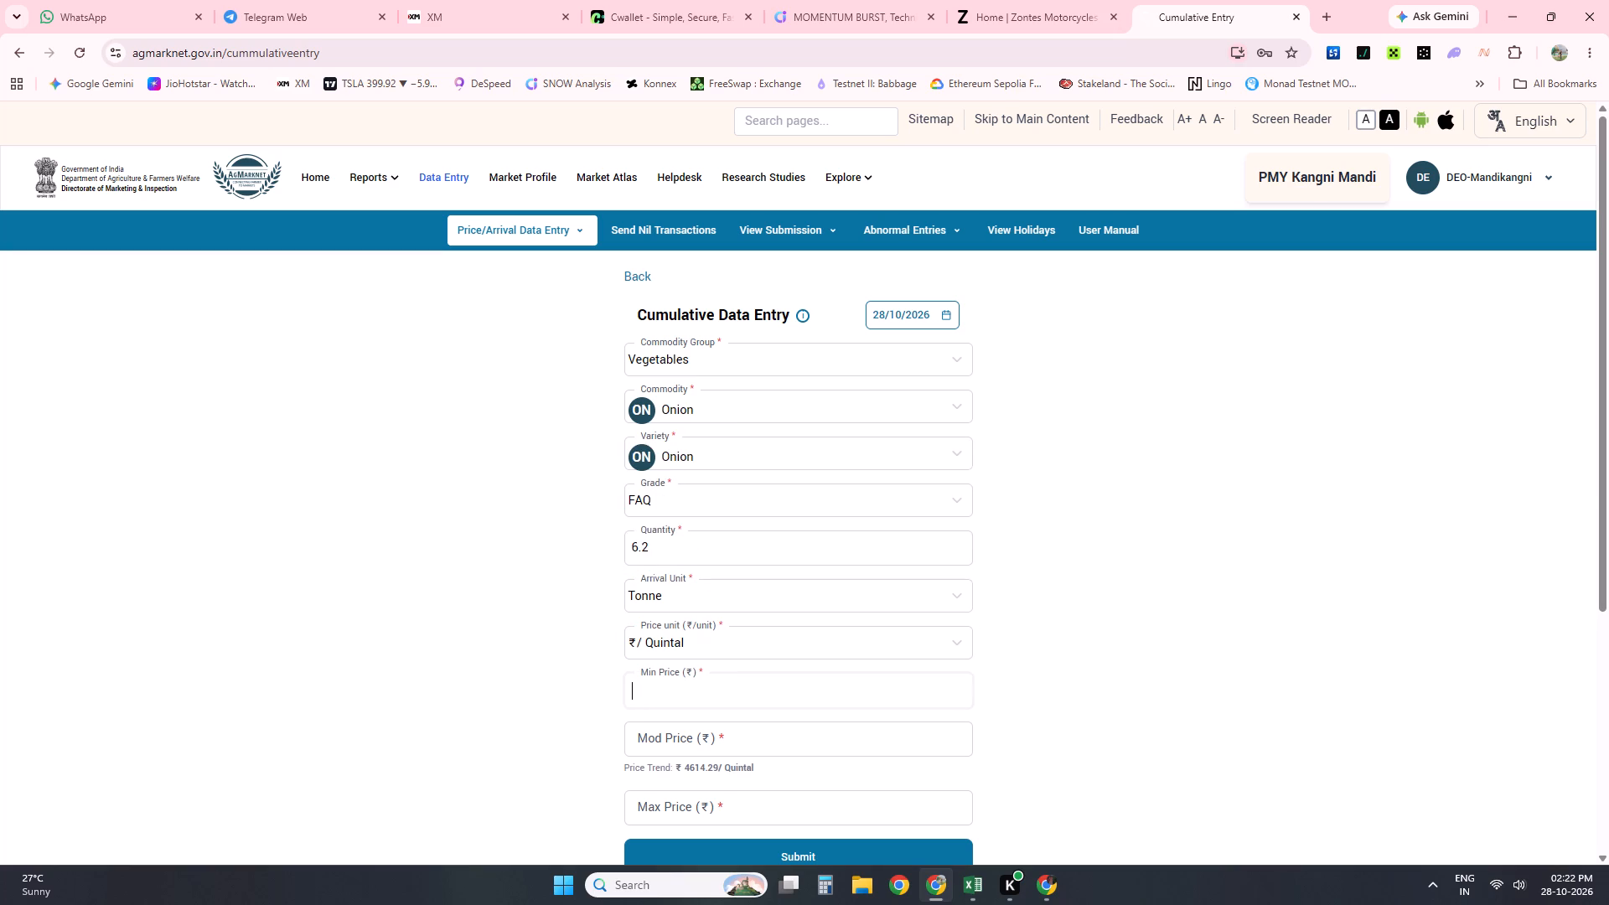
text(4000)
key(Tab)
text(5000)
key(Tab)
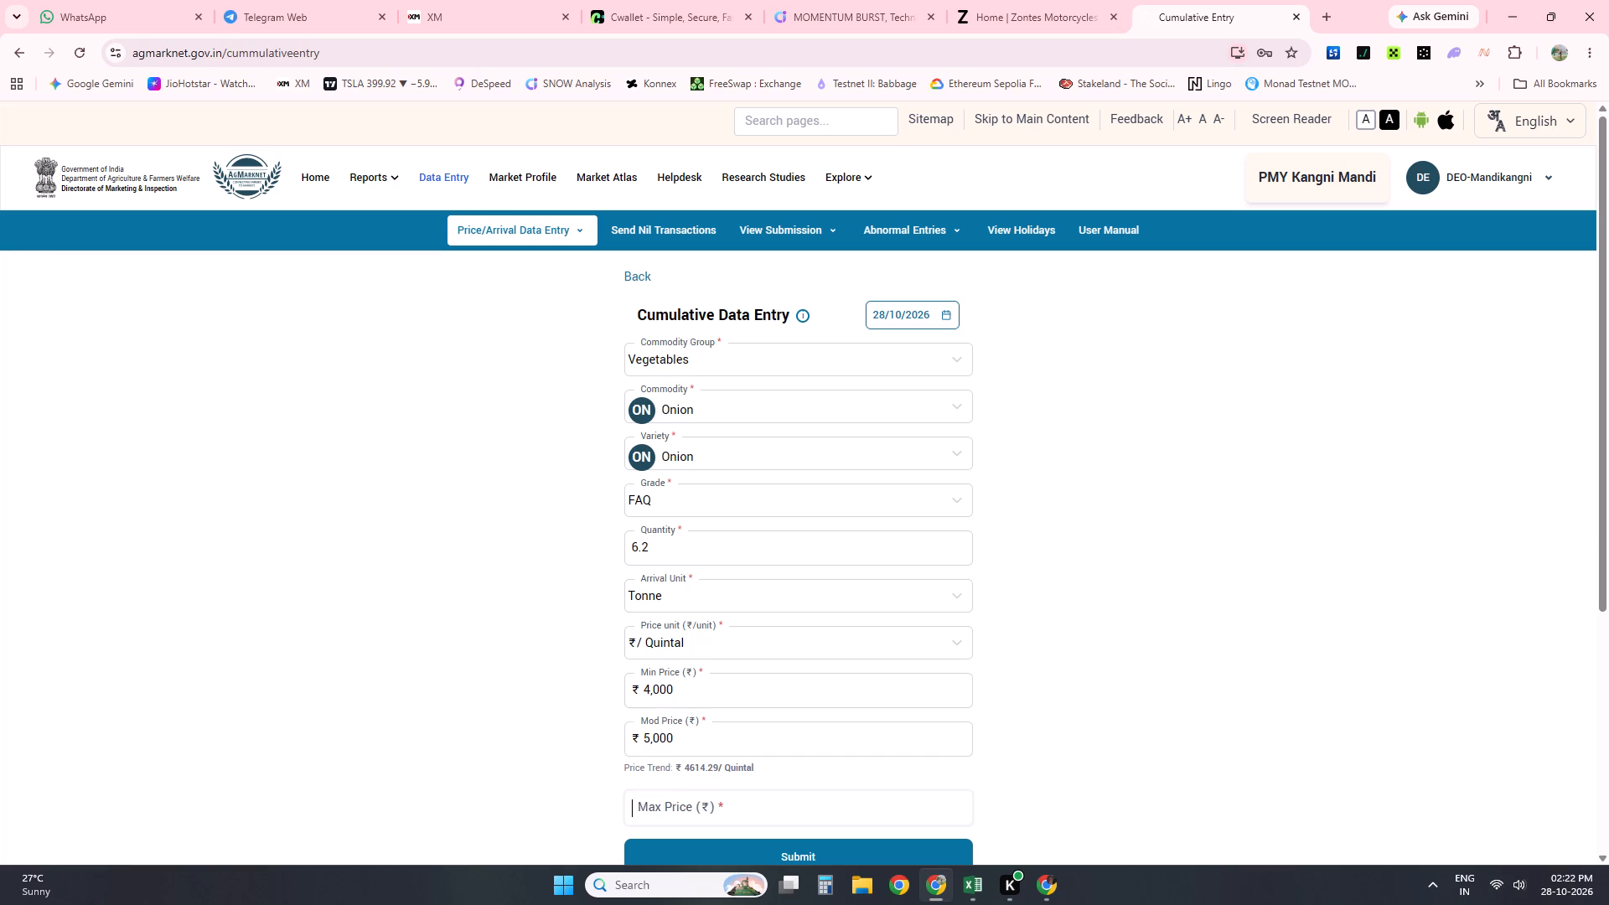
key(5)
key(3)
text(00)
key(Tab)
key(Return)
key(Tab)
key(Return)
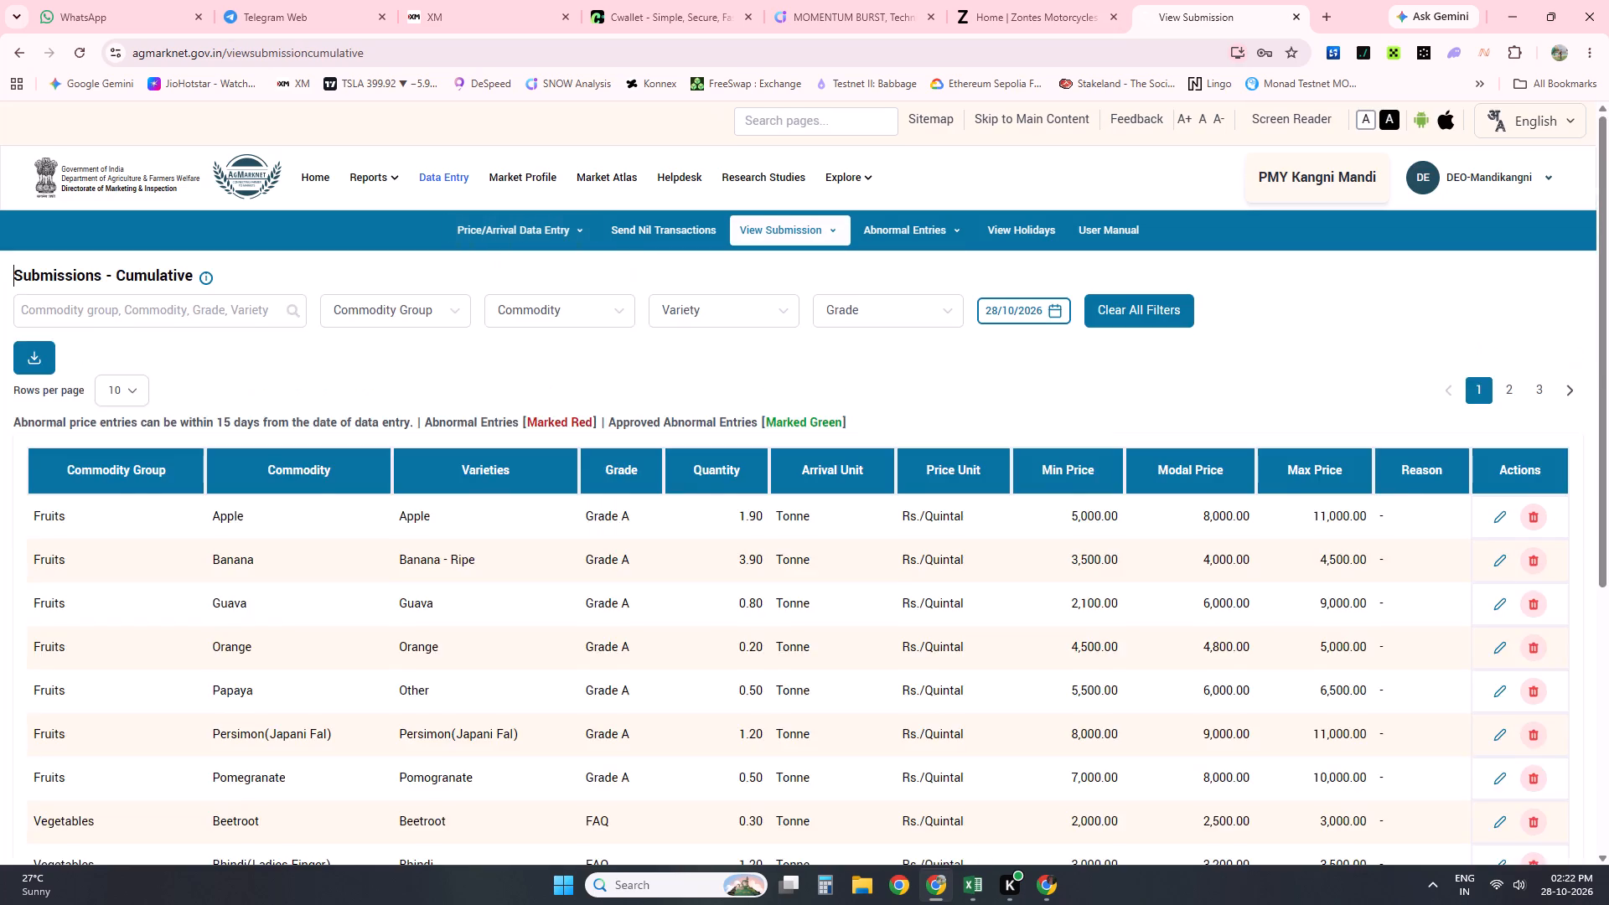
Start a new cumulative entry under Vegetables with commodity Peas Wet, variety Peas Wet and grade FAQ.
scroll(846, 547, down, 6)
click(1490, 554)
click(745, 400)
scroll(700, 490, down, 8)
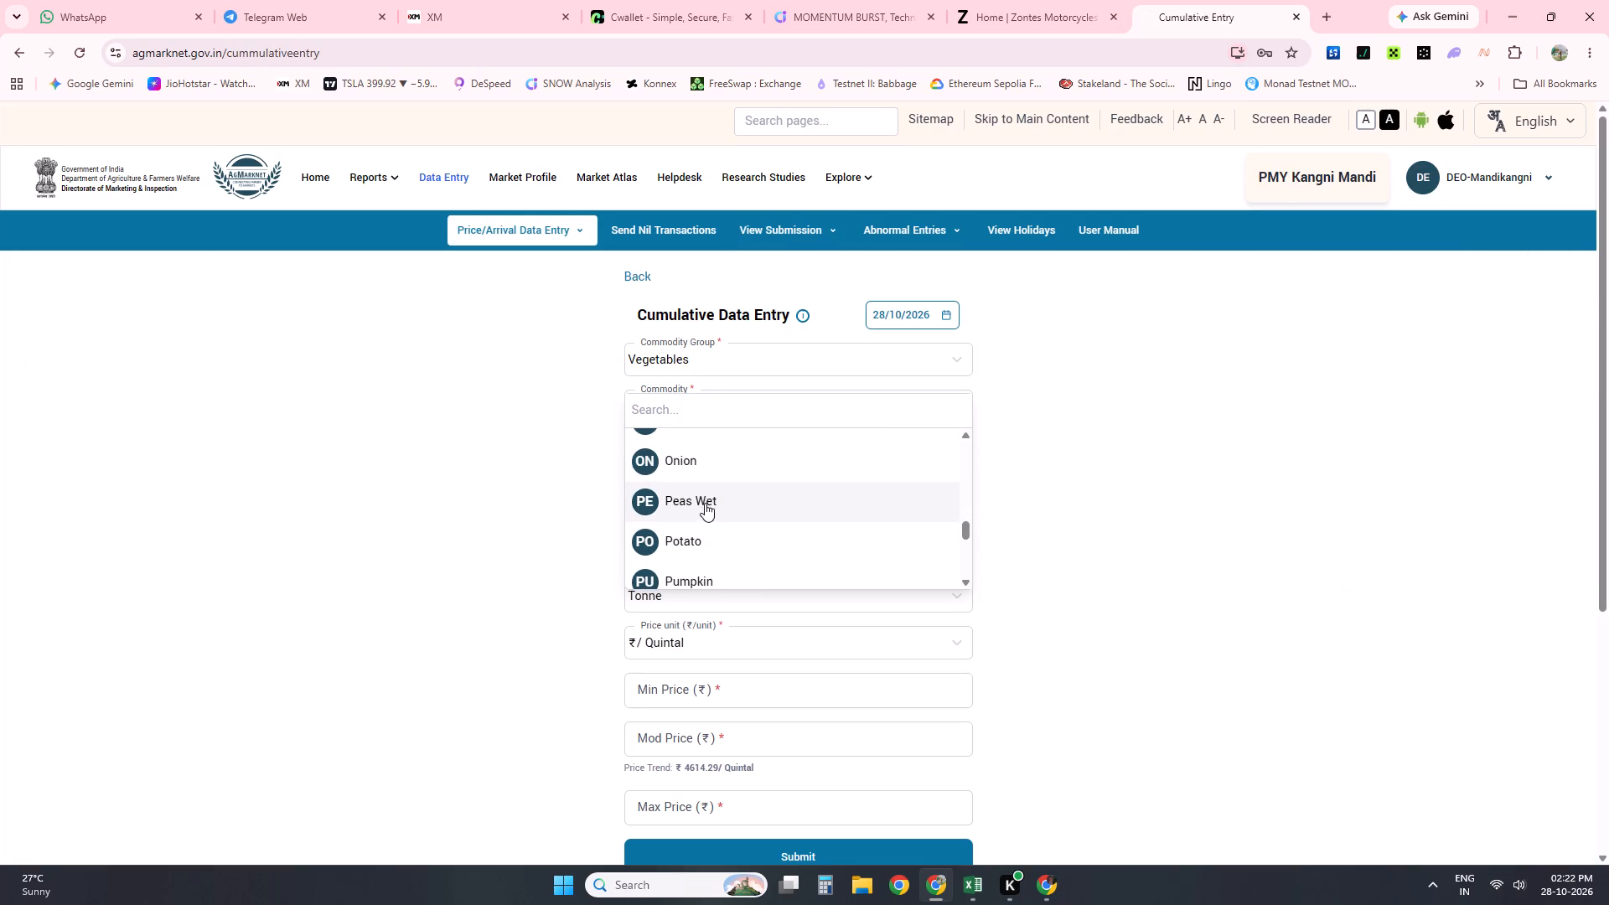
click(705, 503)
click(722, 454)
double_click(698, 494)
double_click(685, 540)
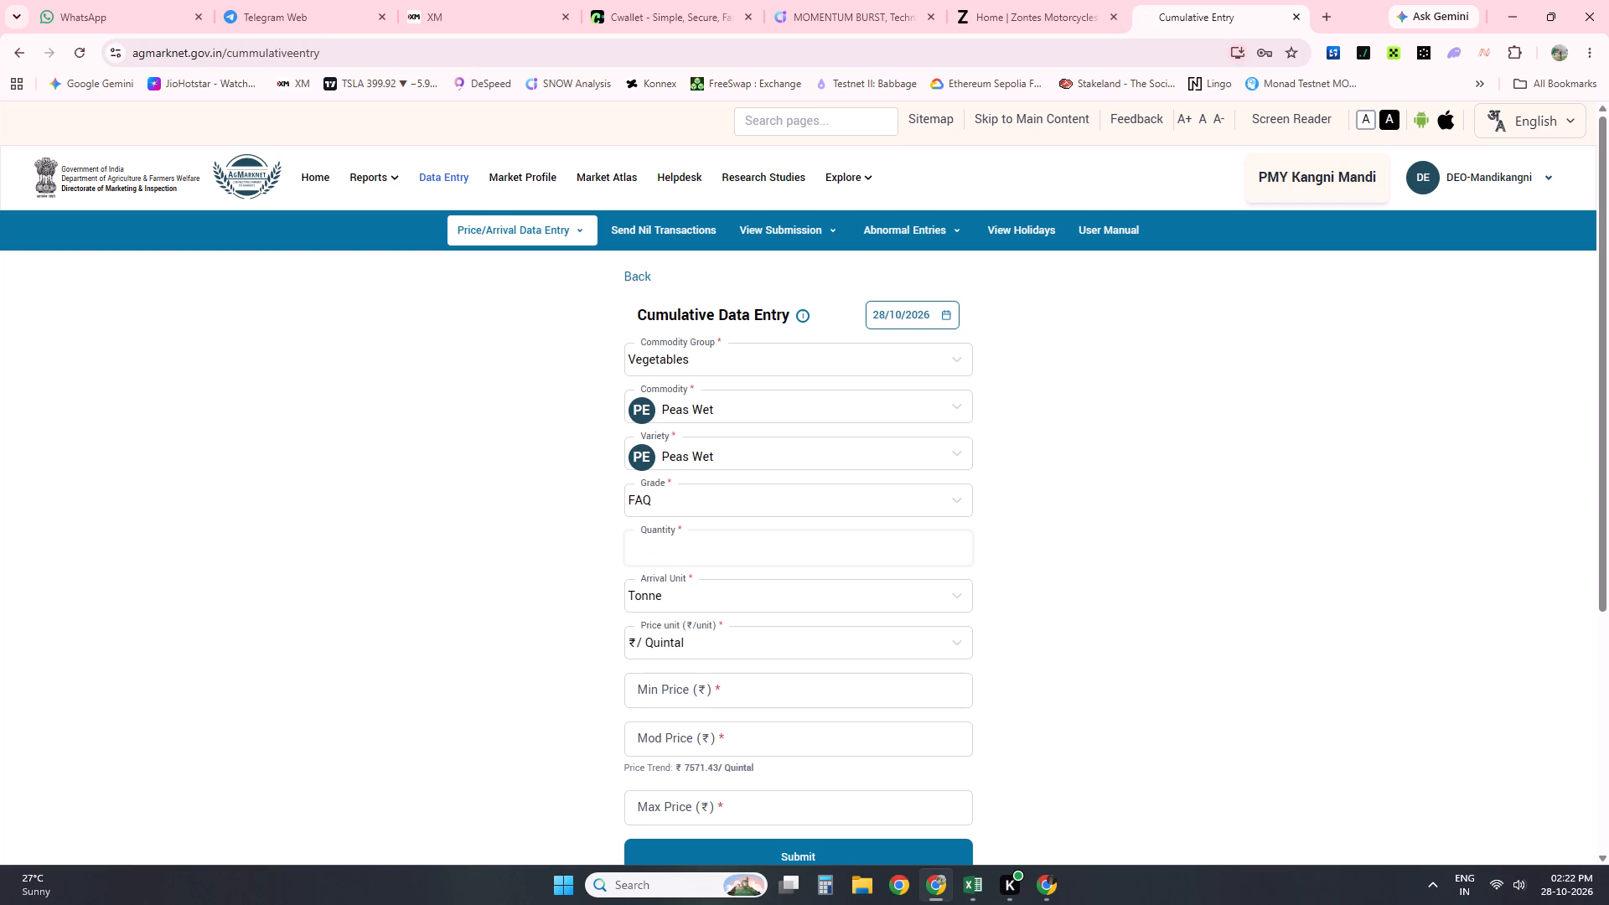
Enter quantity 0.6 and minimum, modal and maximum prices of 10000 each for Peas Wet and submit the entry.
text(0.6)
key(Tab)
key(Tab)
key(Tab)
text(10000)
key(Tab)
text(10000)
key(Tab)
text(10000)
key(Tab)
key(Return)
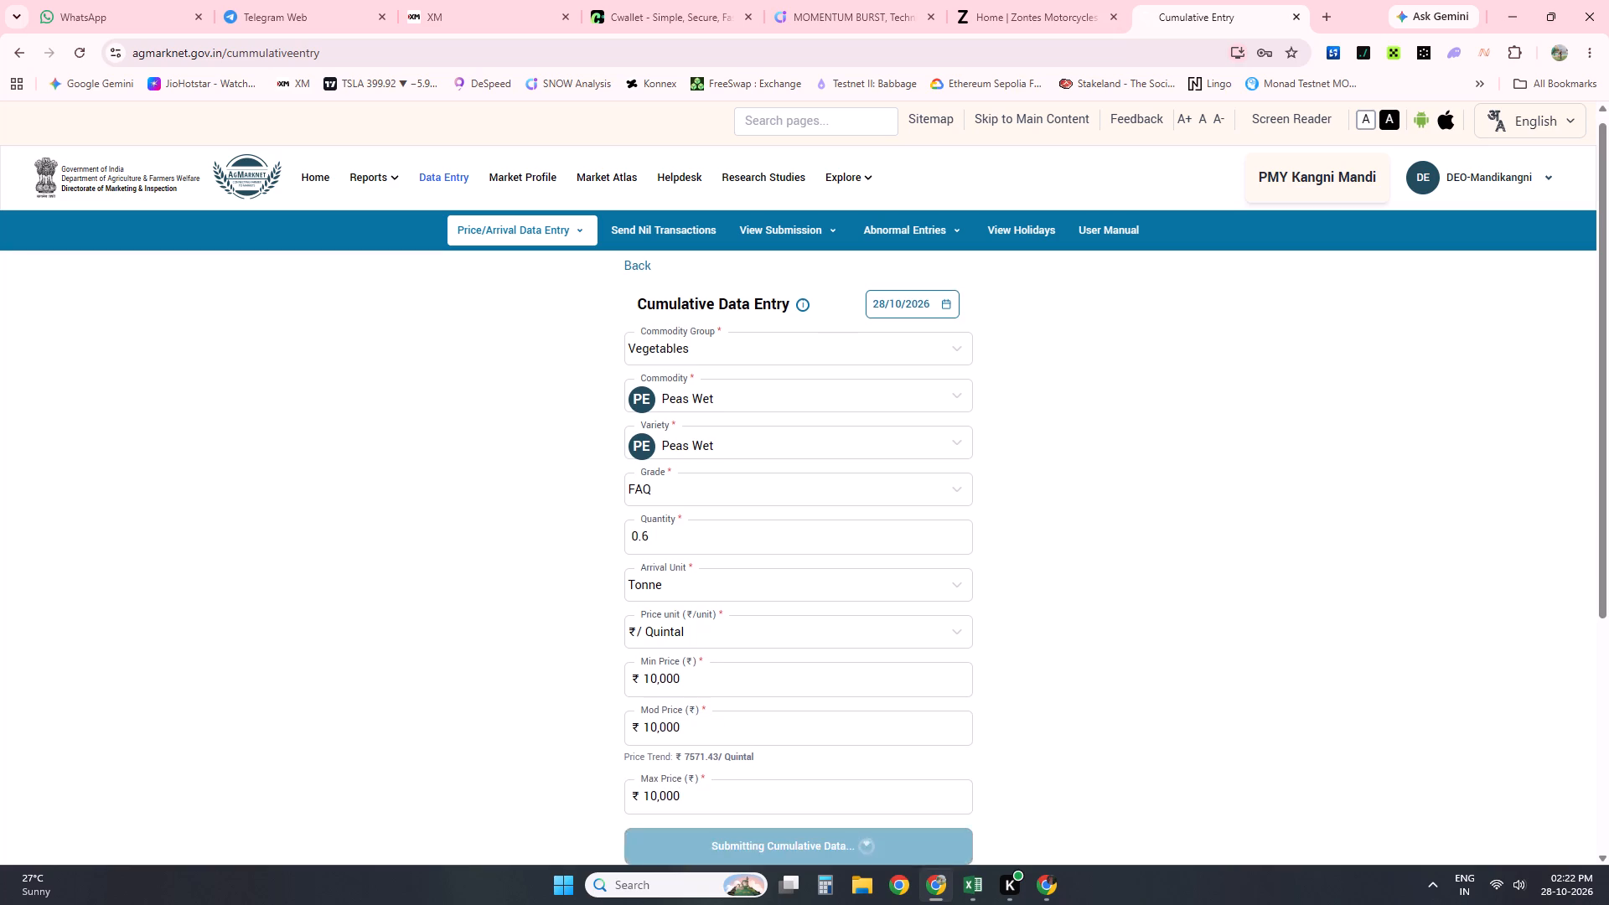
key(Tab)
key(Return)
Start a new cumulative entry under Vegetables with commodity Potato, variety Potato and grade FAQ.
scroll(688, 543, down, 5)
click(1511, 564)
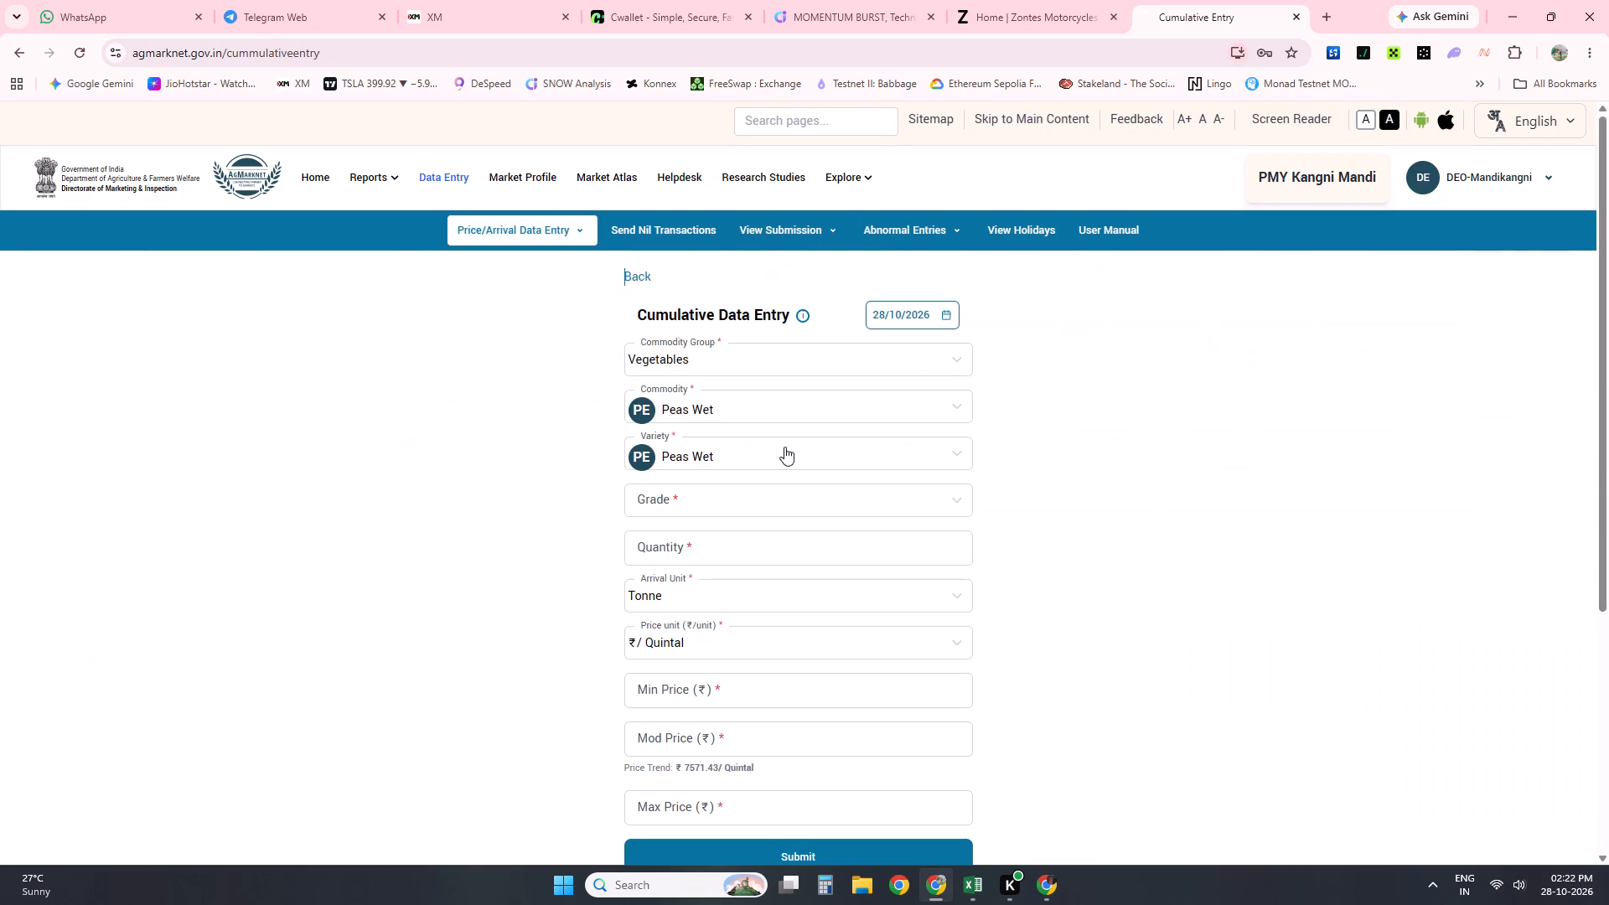
click(748, 399)
scroll(741, 461, down, 6)
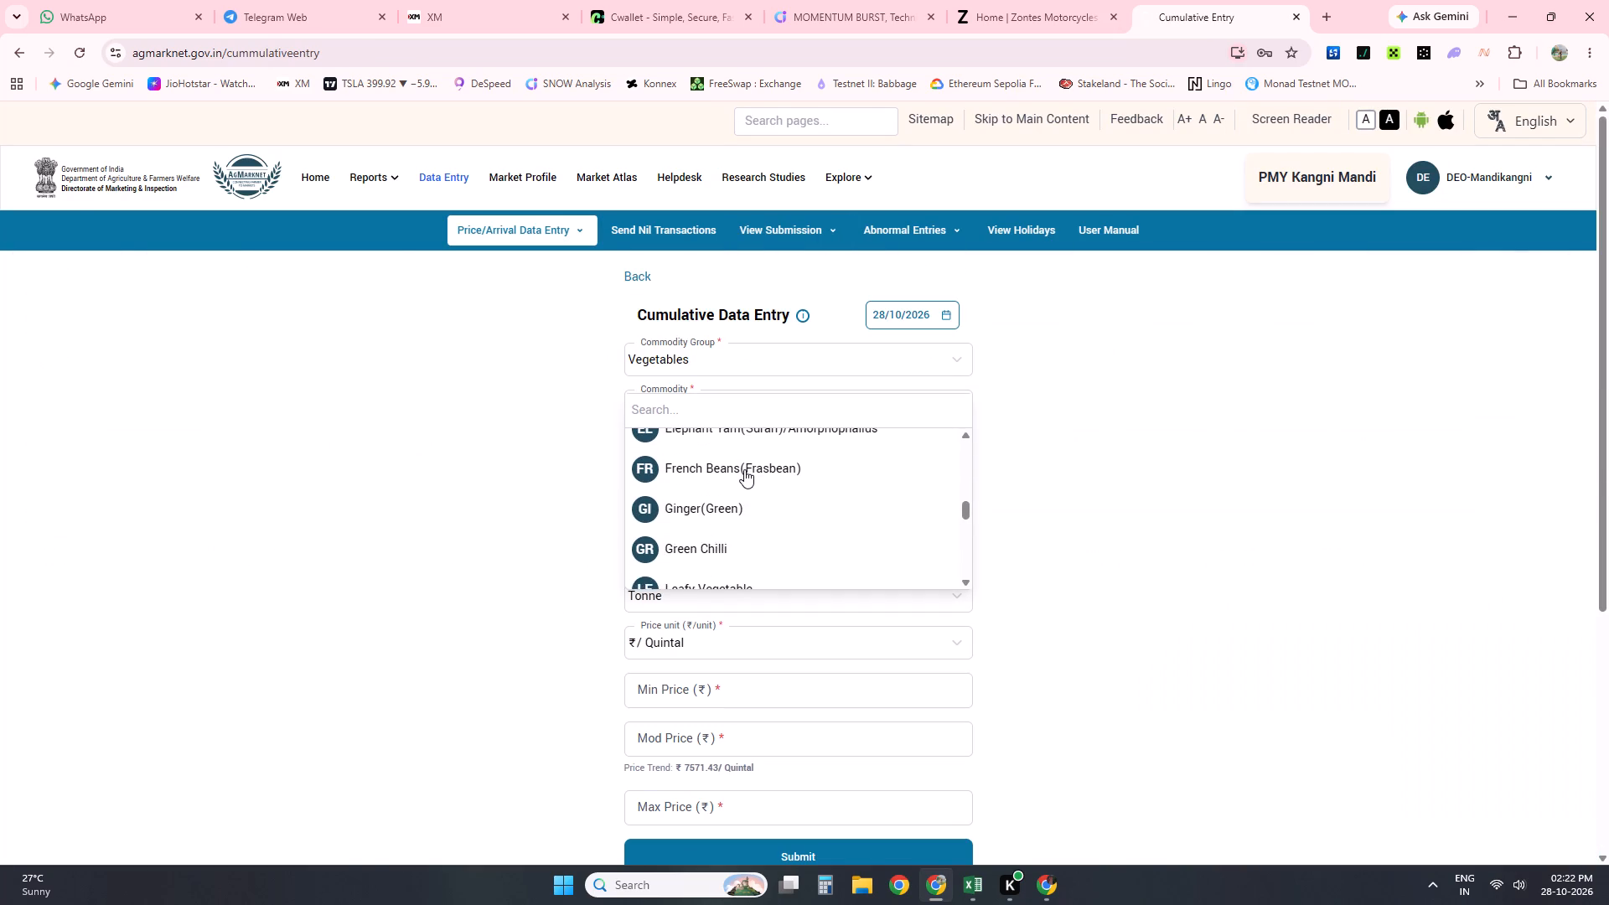
scroll(744, 470, down, 3)
click(732, 453)
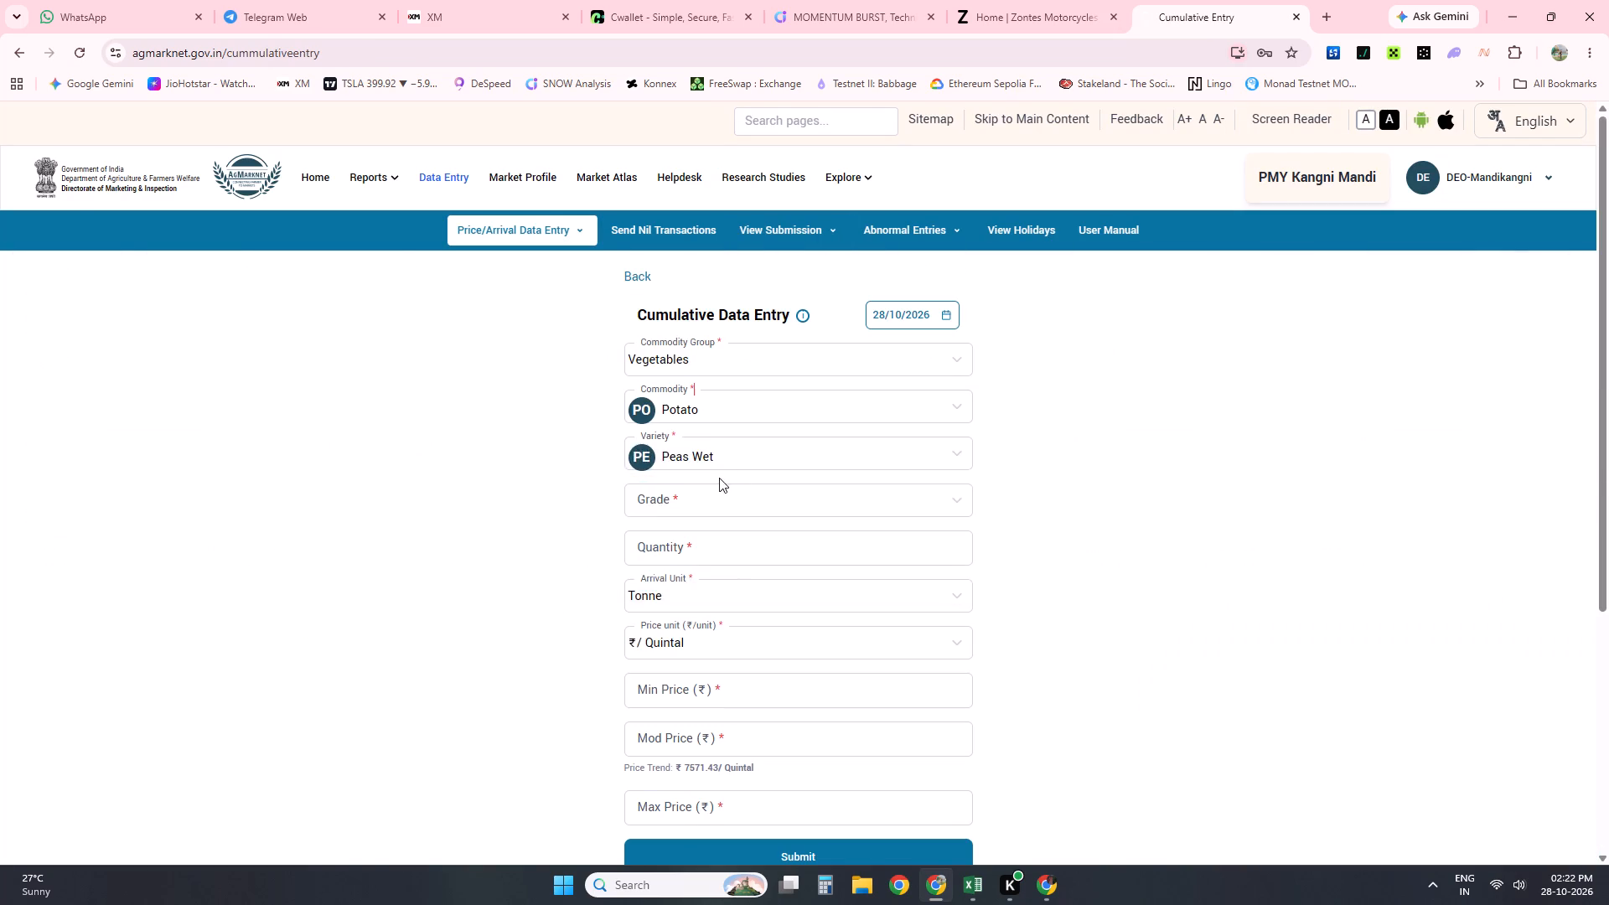
click(722, 454)
click(714, 480)
click(711, 496)
double_click(706, 540)
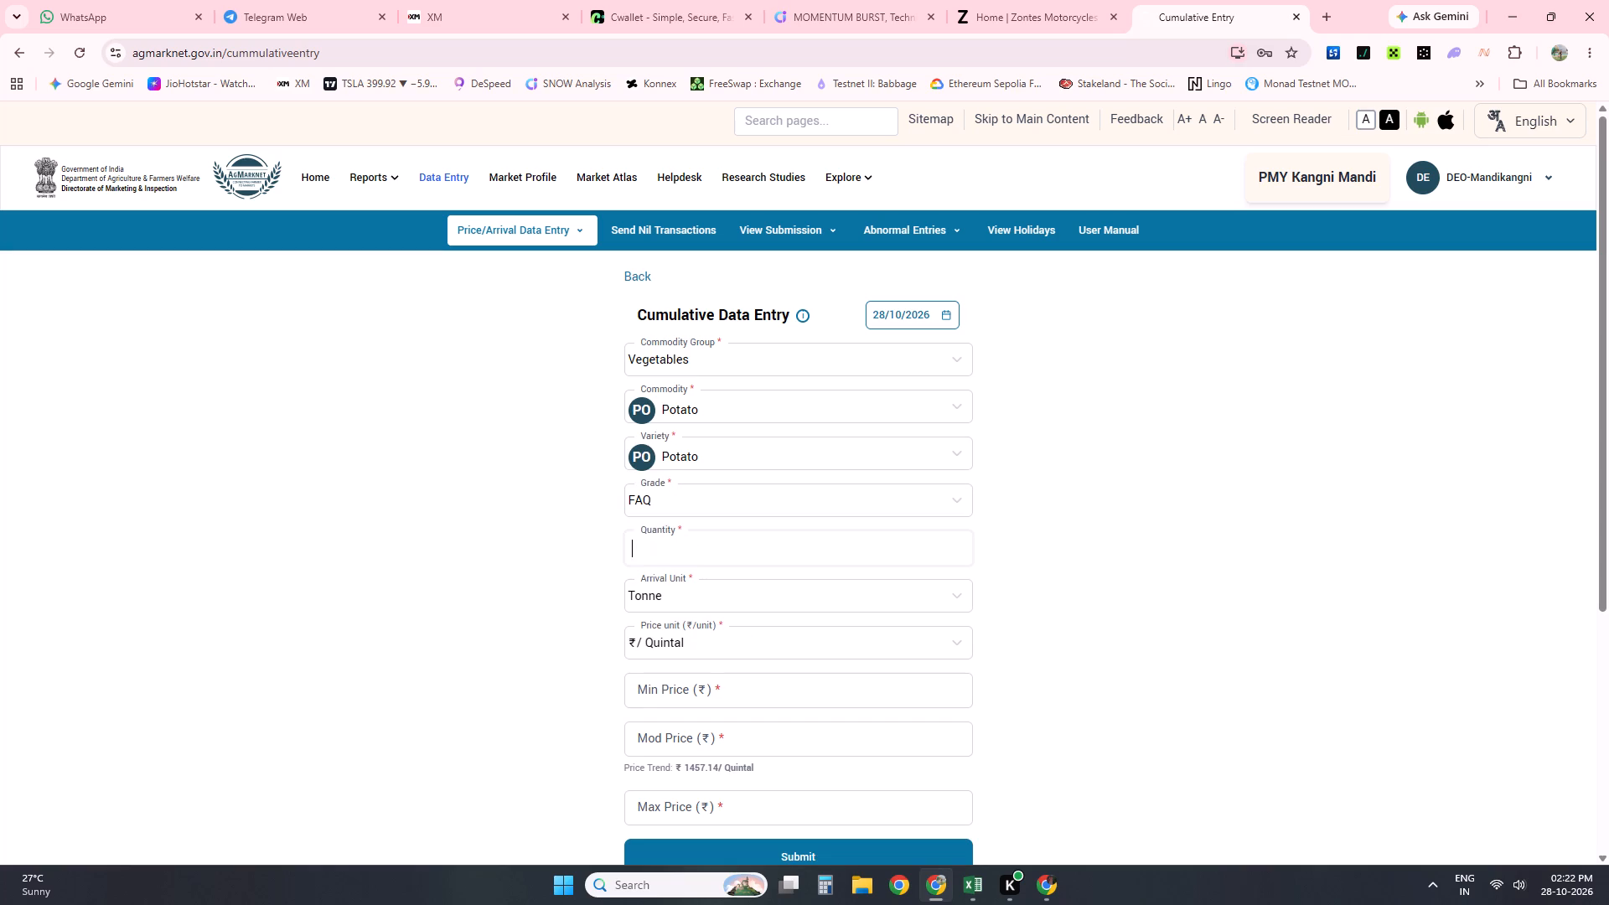
Enter quantity 7.7 and minimum price 500 for Potato, and begin entering the modal price.
text(7.7)
key(Tab)
key(Tab)
key(Tab)
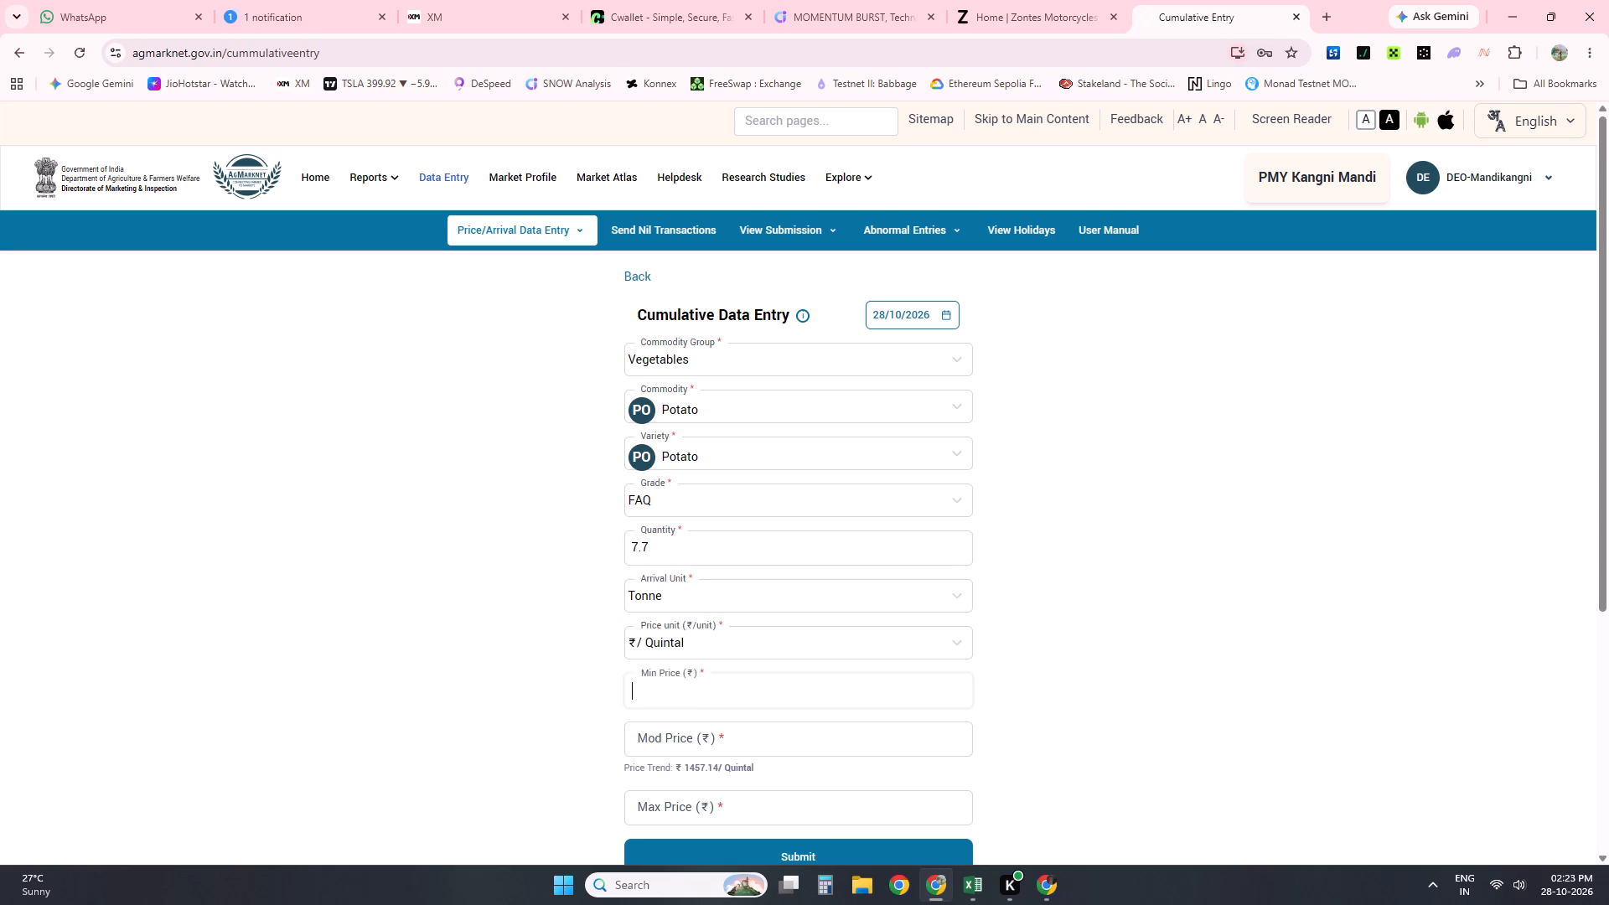
text(500)
key(Tab)
text(1)
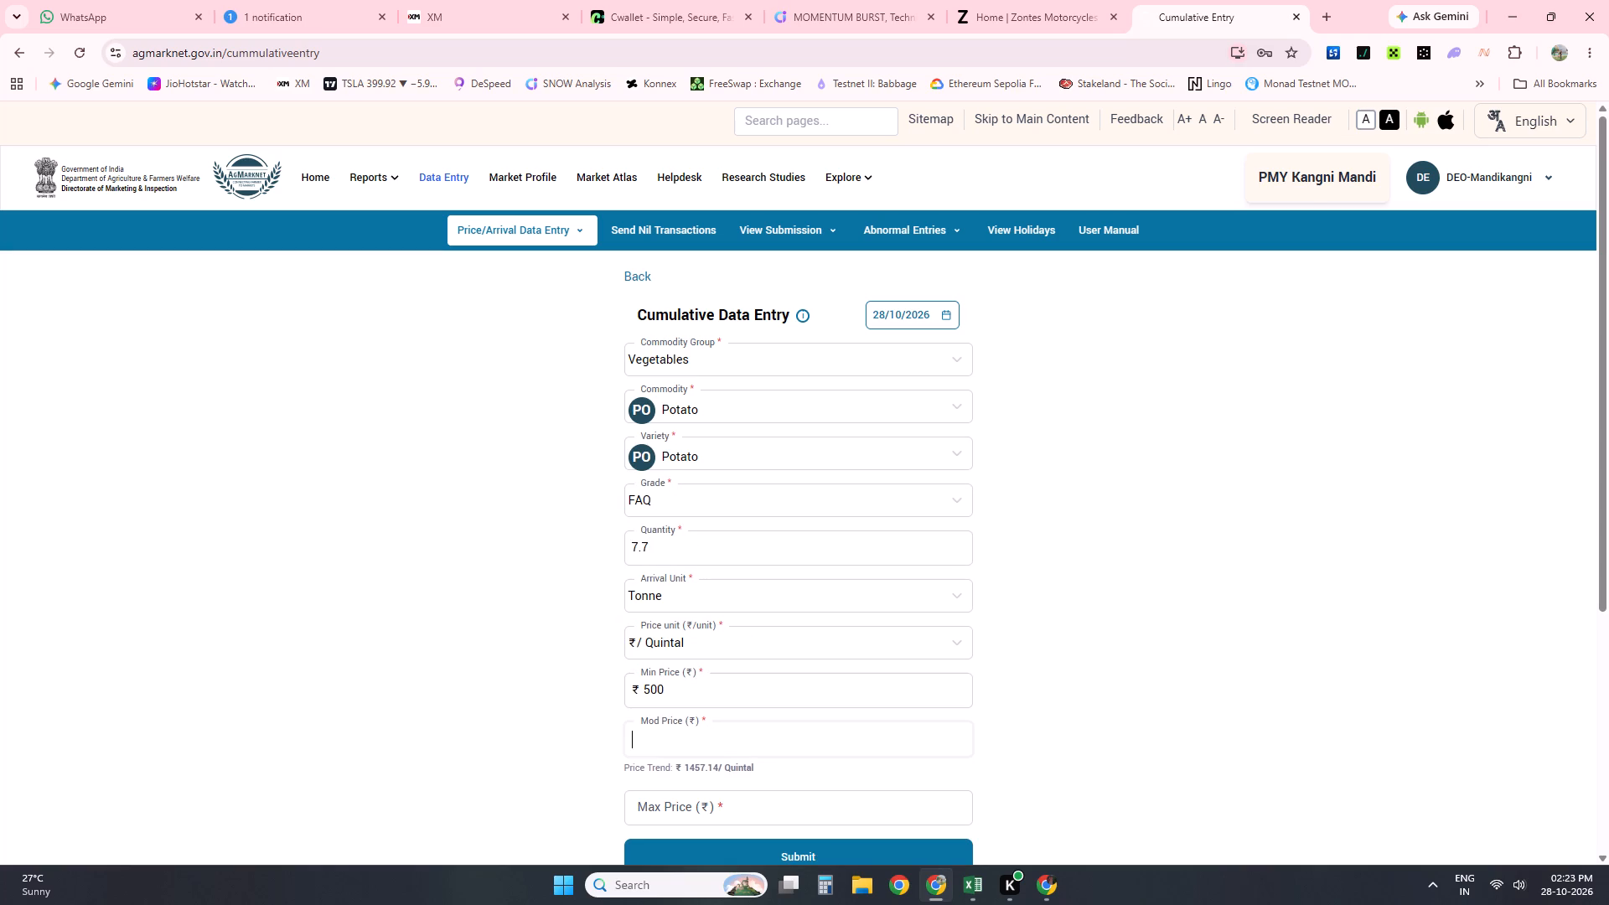
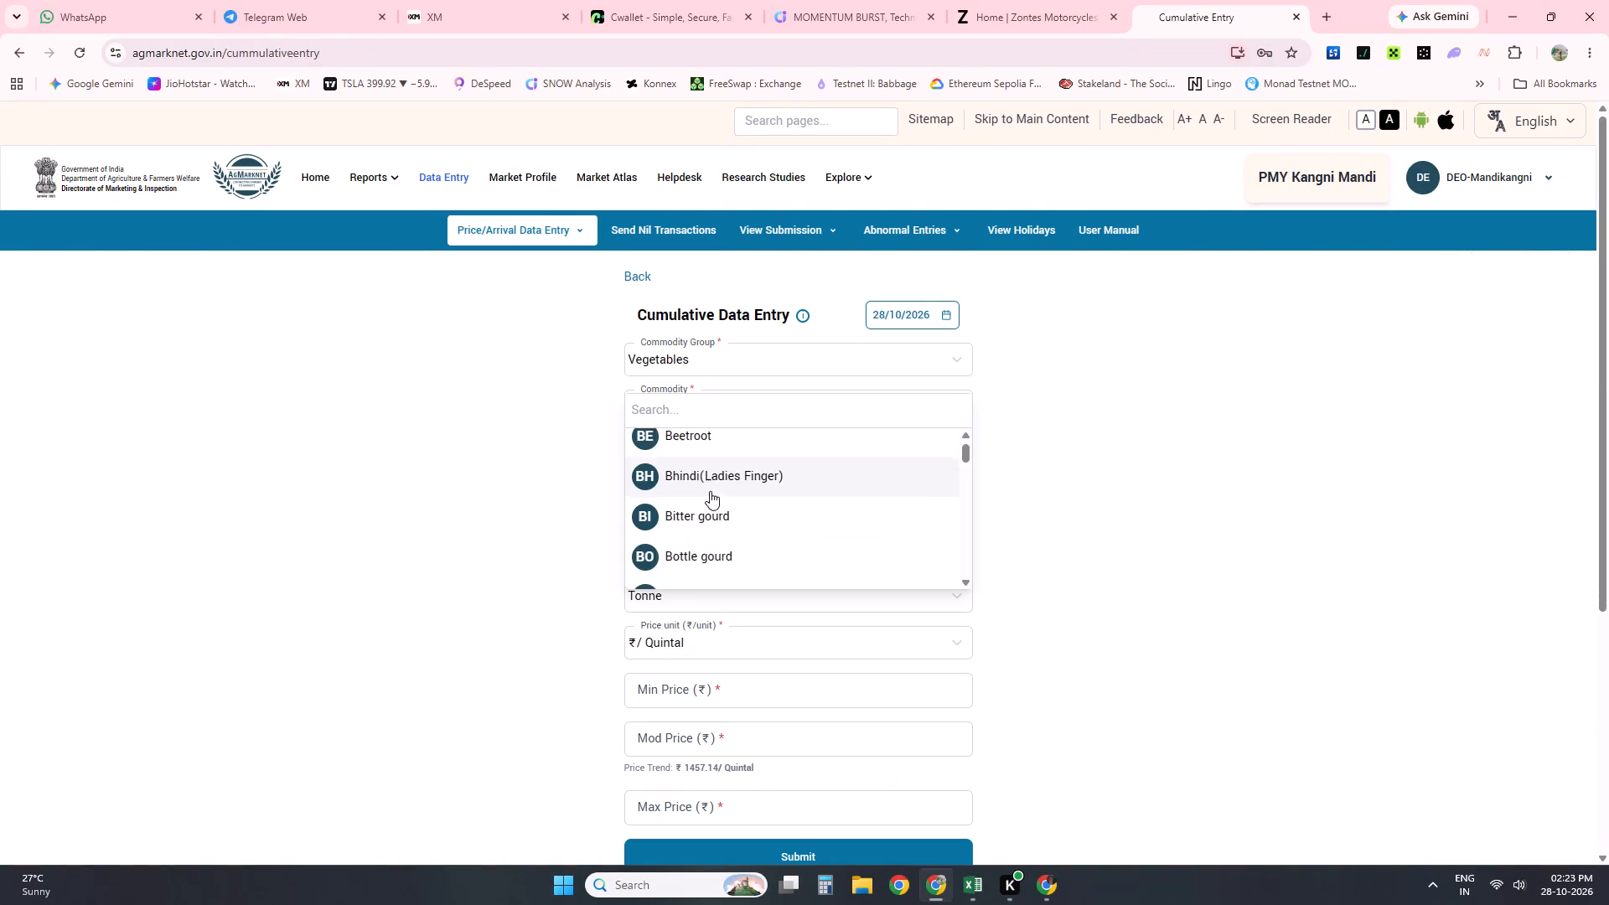
Set the new Vegetables entry to commodity Pumpkin, variety Pumpkin and grade FAQ.
scroll(710, 491, down, 5)
click(709, 494)
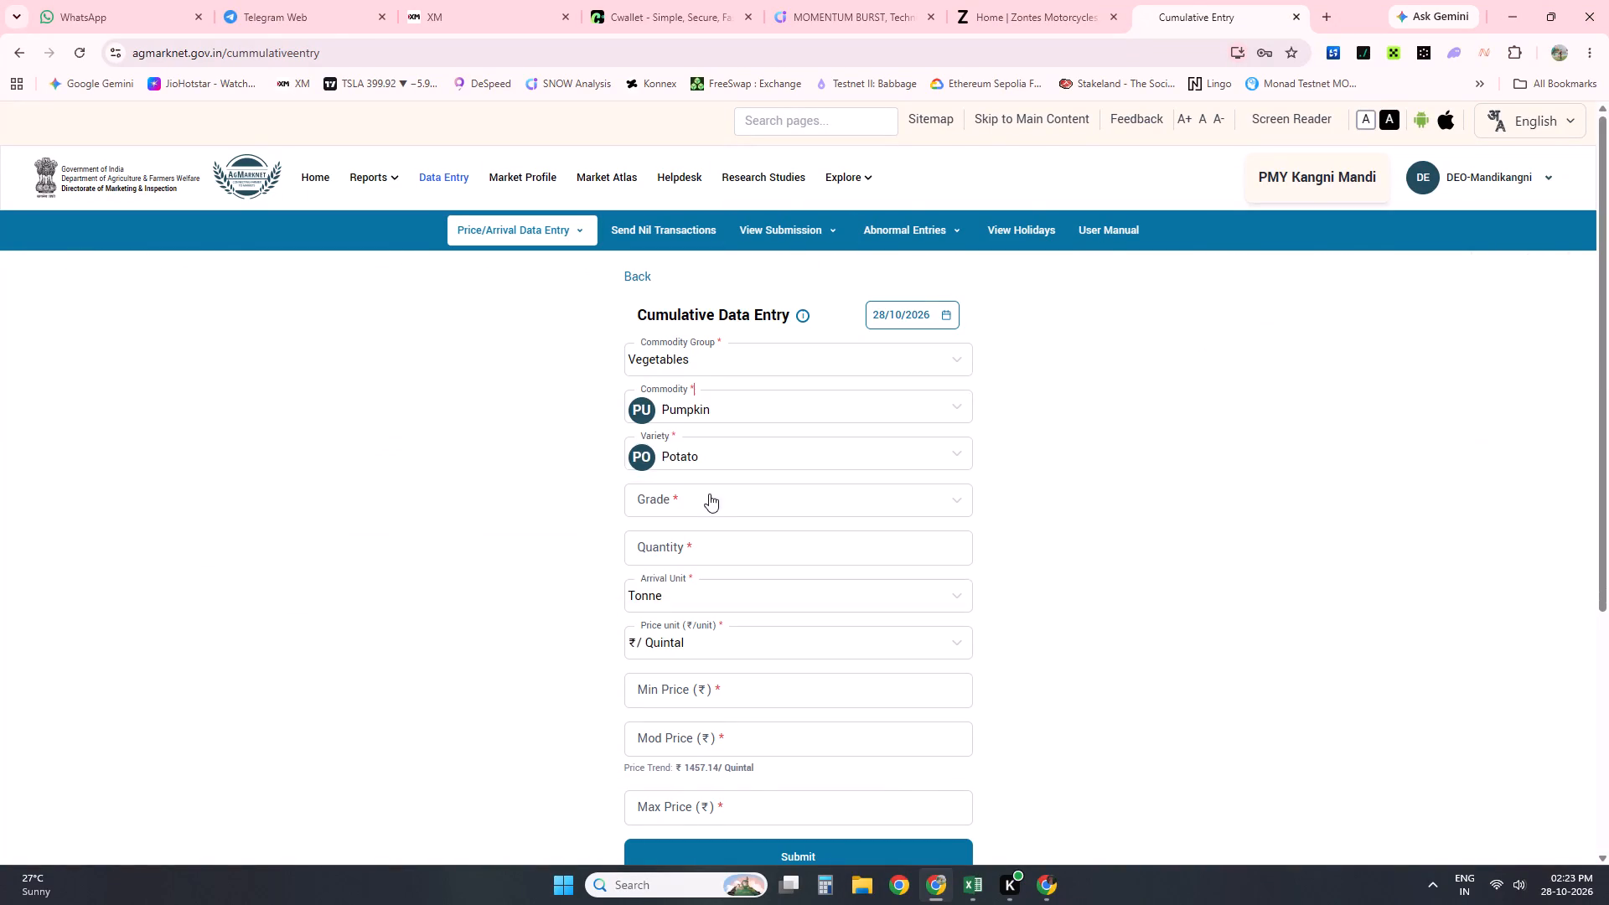
click(721, 435)
click(717, 458)
click(713, 493)
click(713, 499)
click(708, 532)
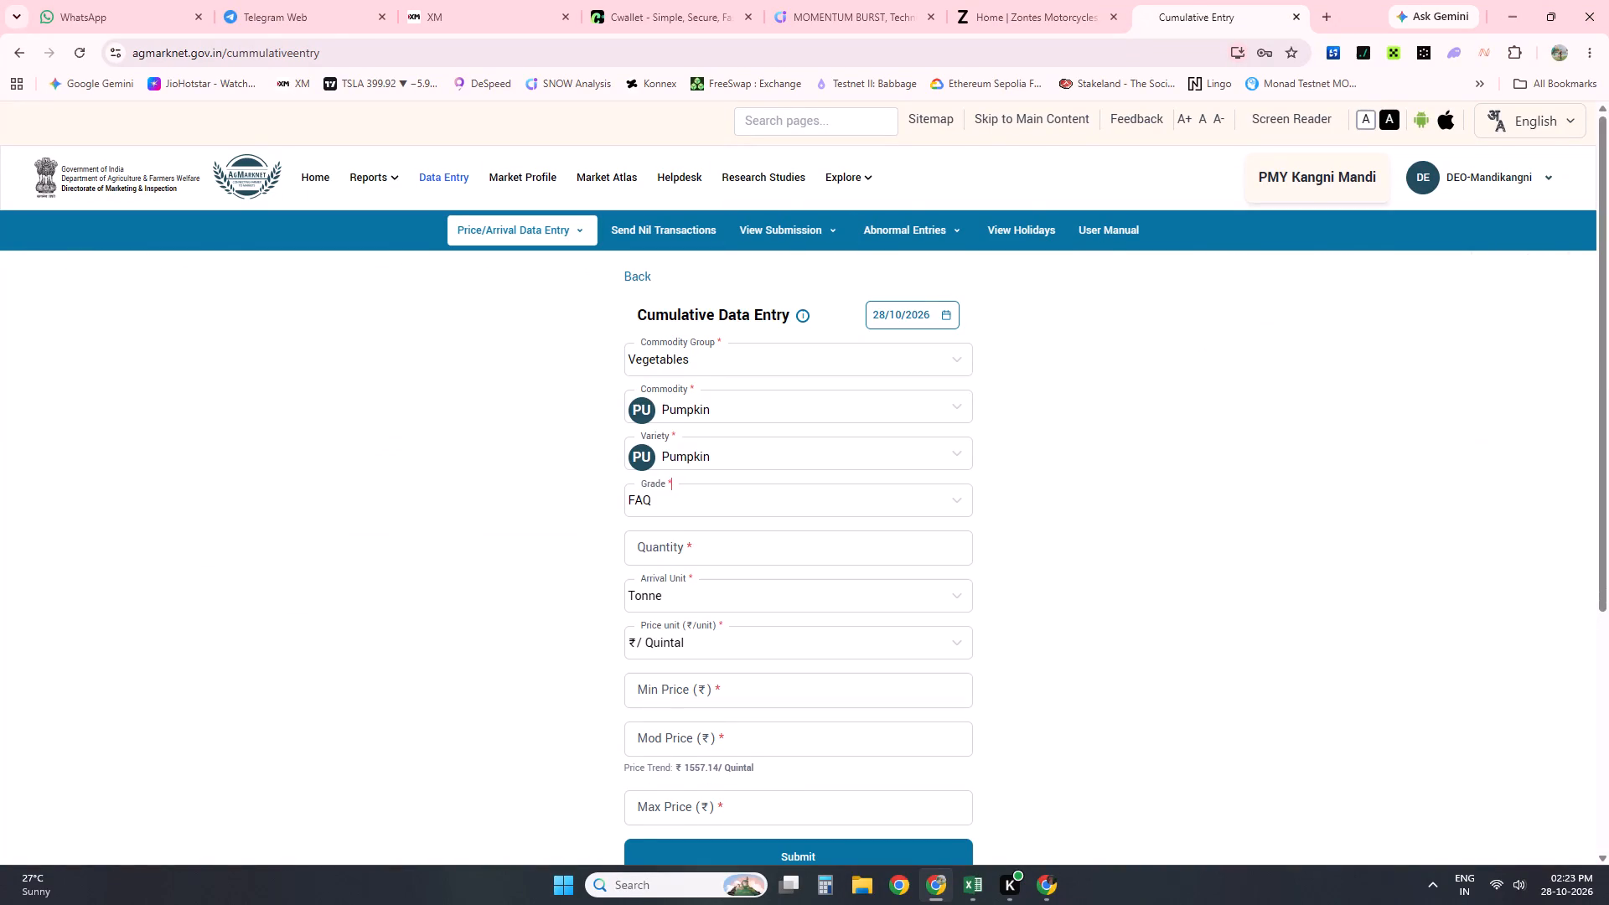
Enter quantity 1.1, minimum price 1600, modal price 1800 and maximum price 2000 for Pumpkin and submit the entry.
click(711, 547)
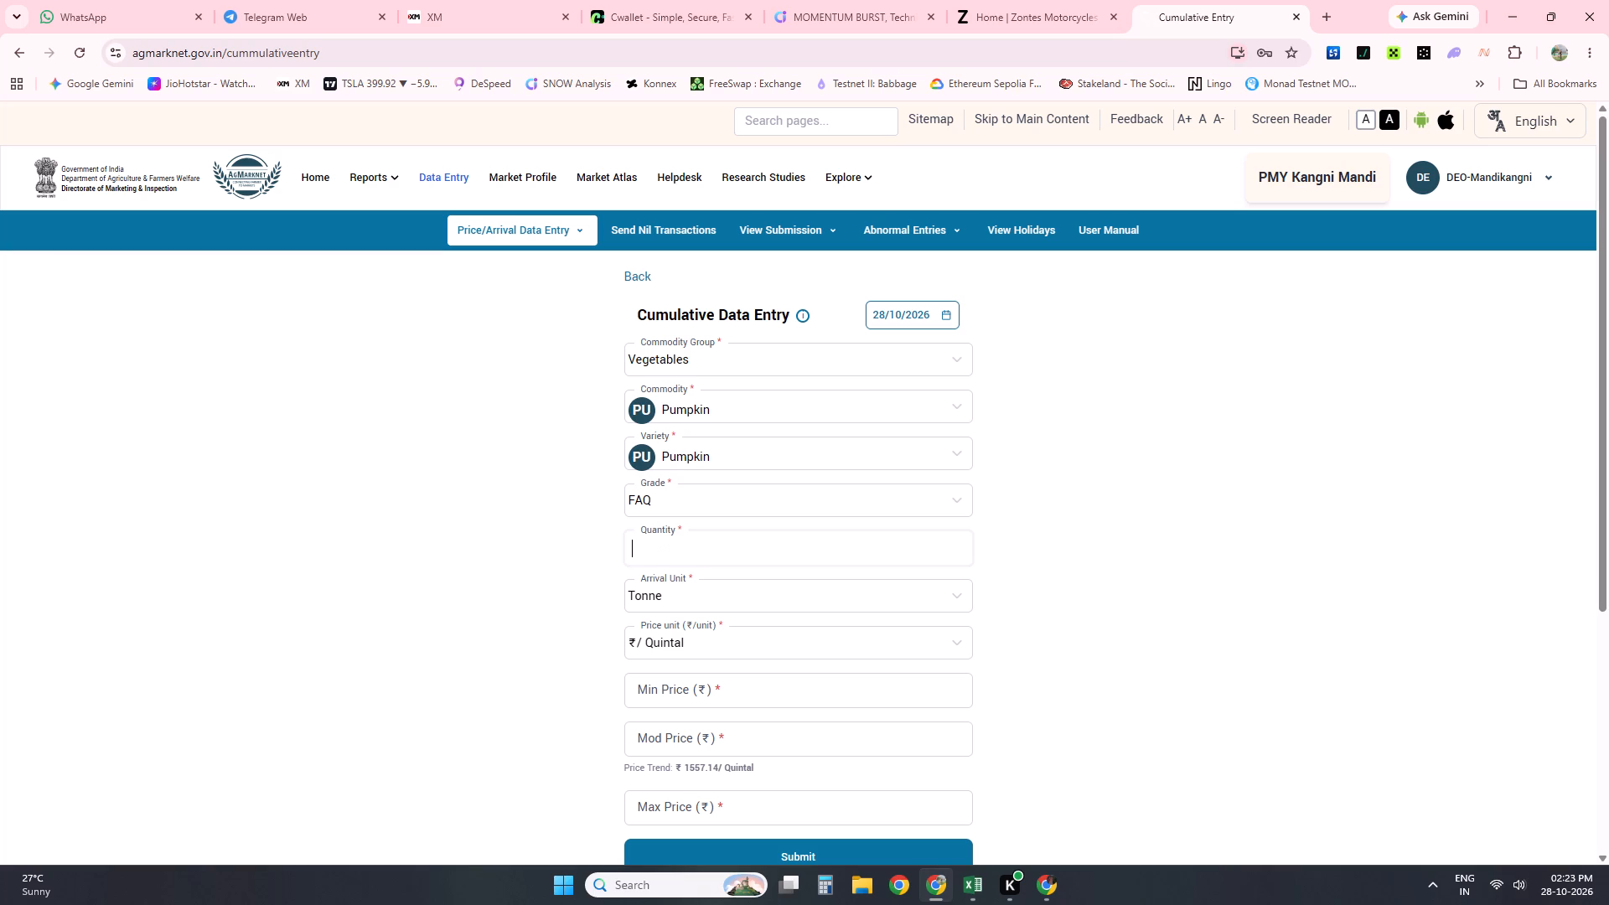
text(1.1)
key(Tab)
key(Tab)
key(Tab)
text(1600)
key(Tab)
text(1800)
key(Tab)
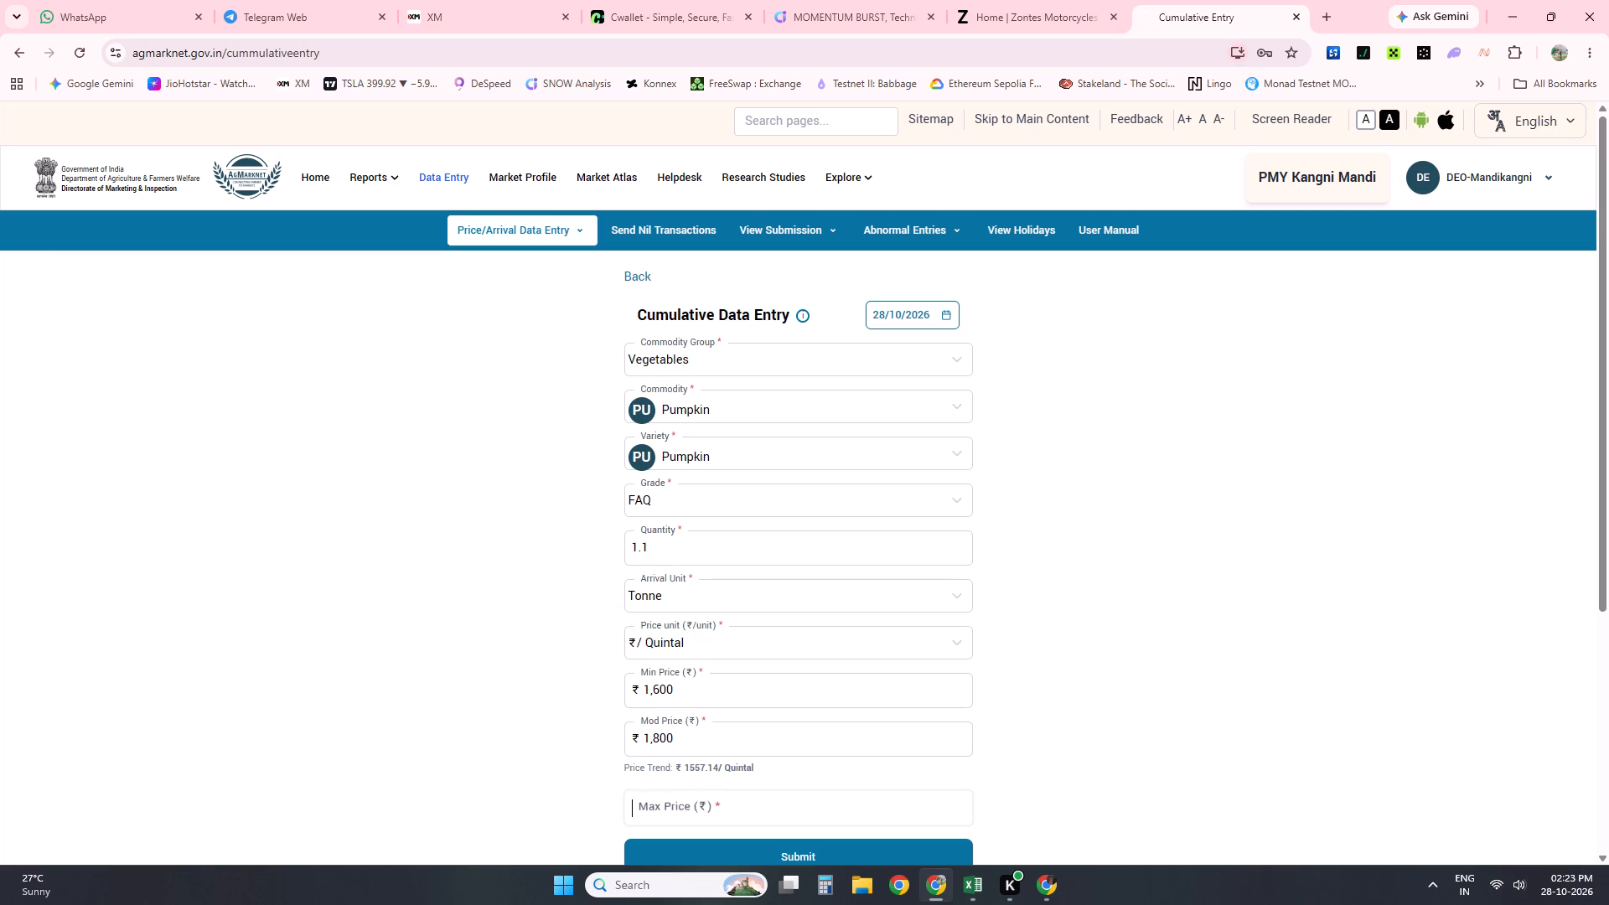
text(2000)
key(Tab)
key(Return)
key(Tab)
key(Return)
Start a new cumulative entry under Vegetables with commodity Raddish, variety Raddish and grade FAQ.
scroll(711, 547, down, 6)
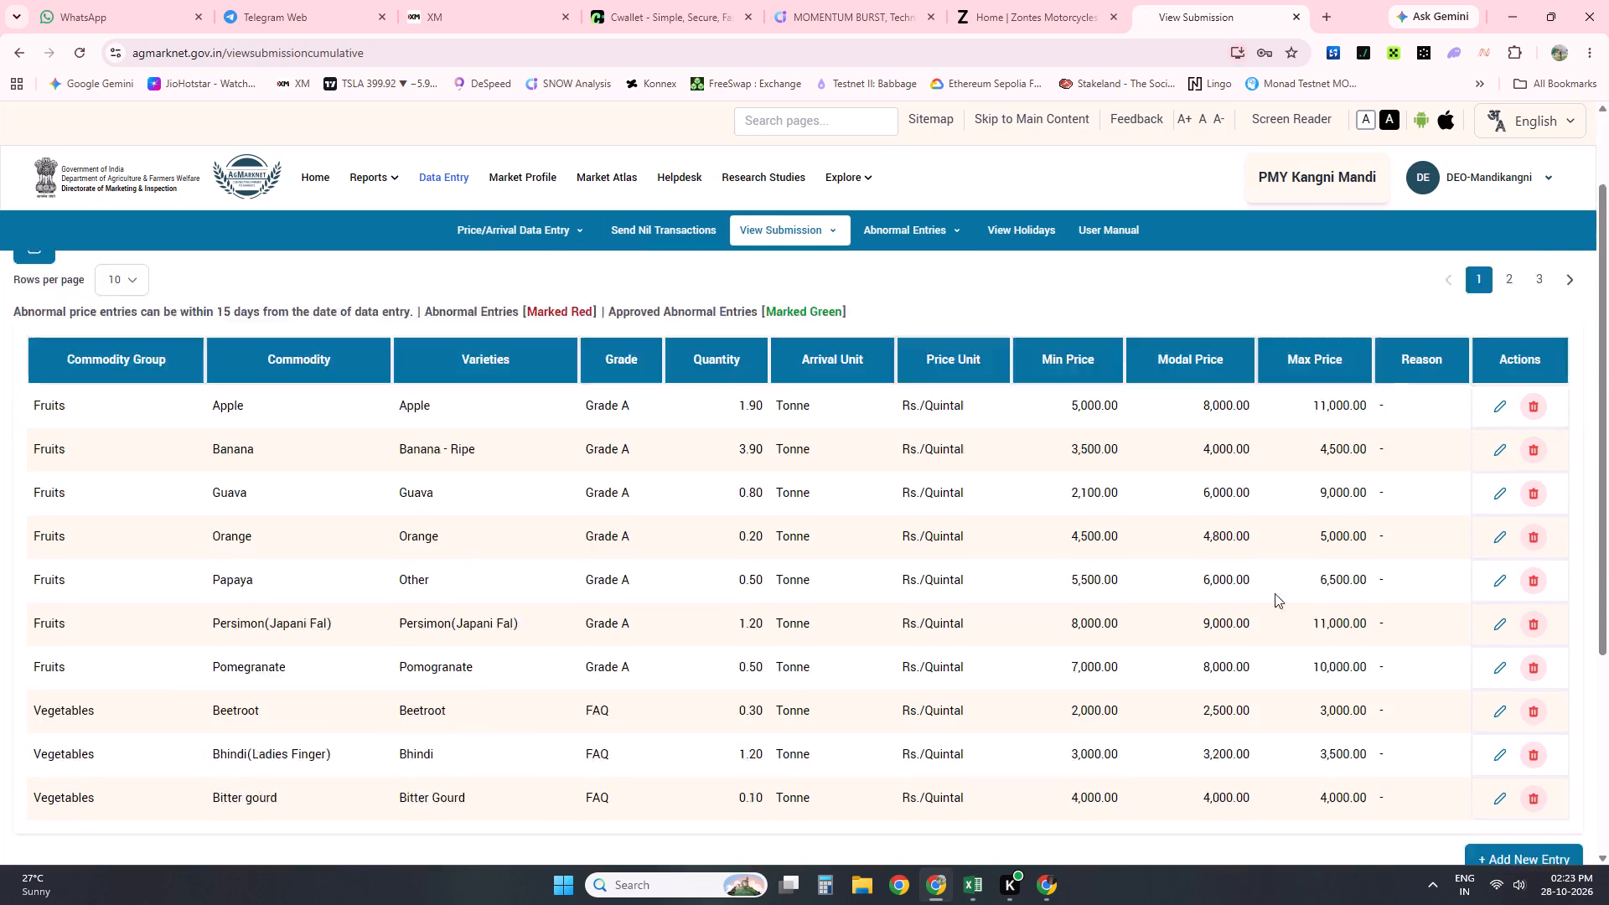
click(1500, 548)
click(723, 406)
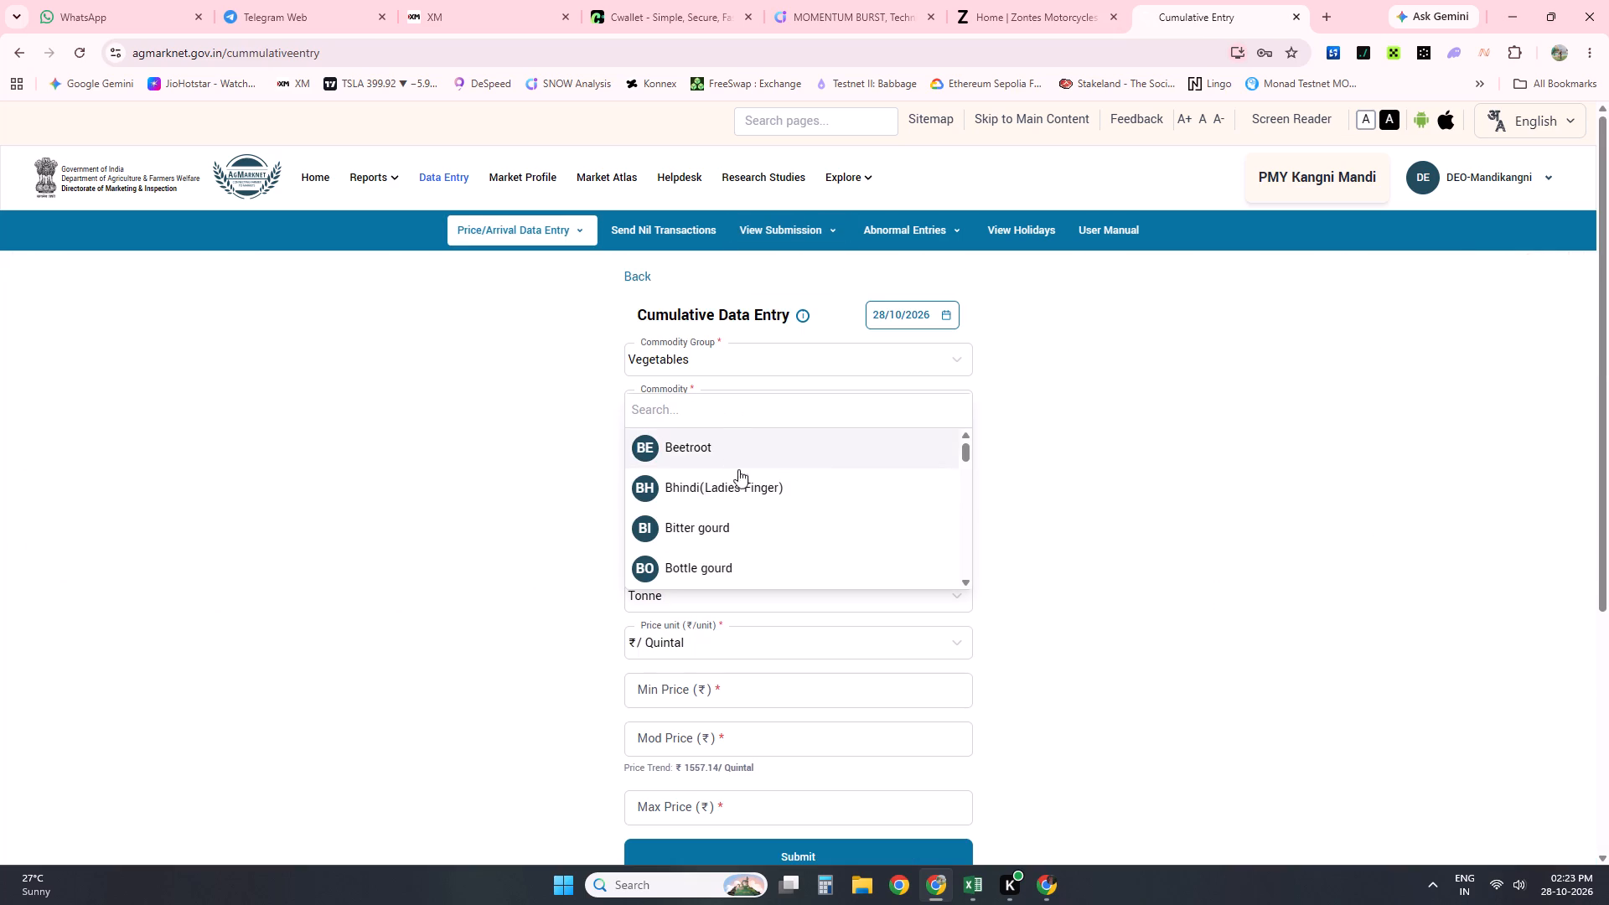
scroll(766, 501, down, 7)
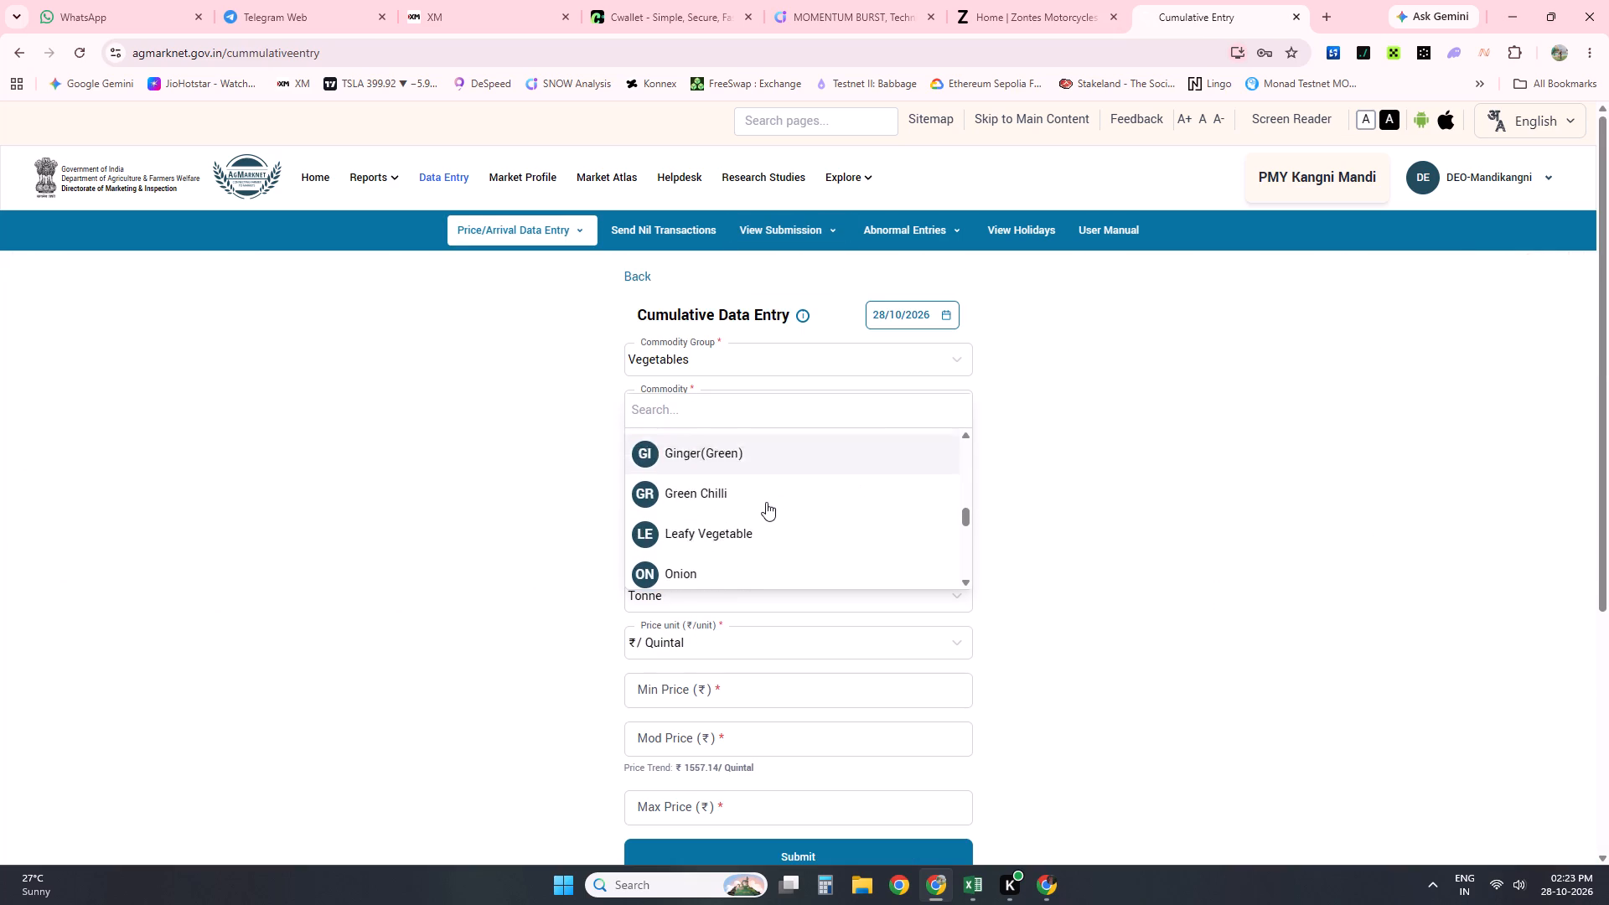
scroll(766, 502, down, 2)
click(734, 530)
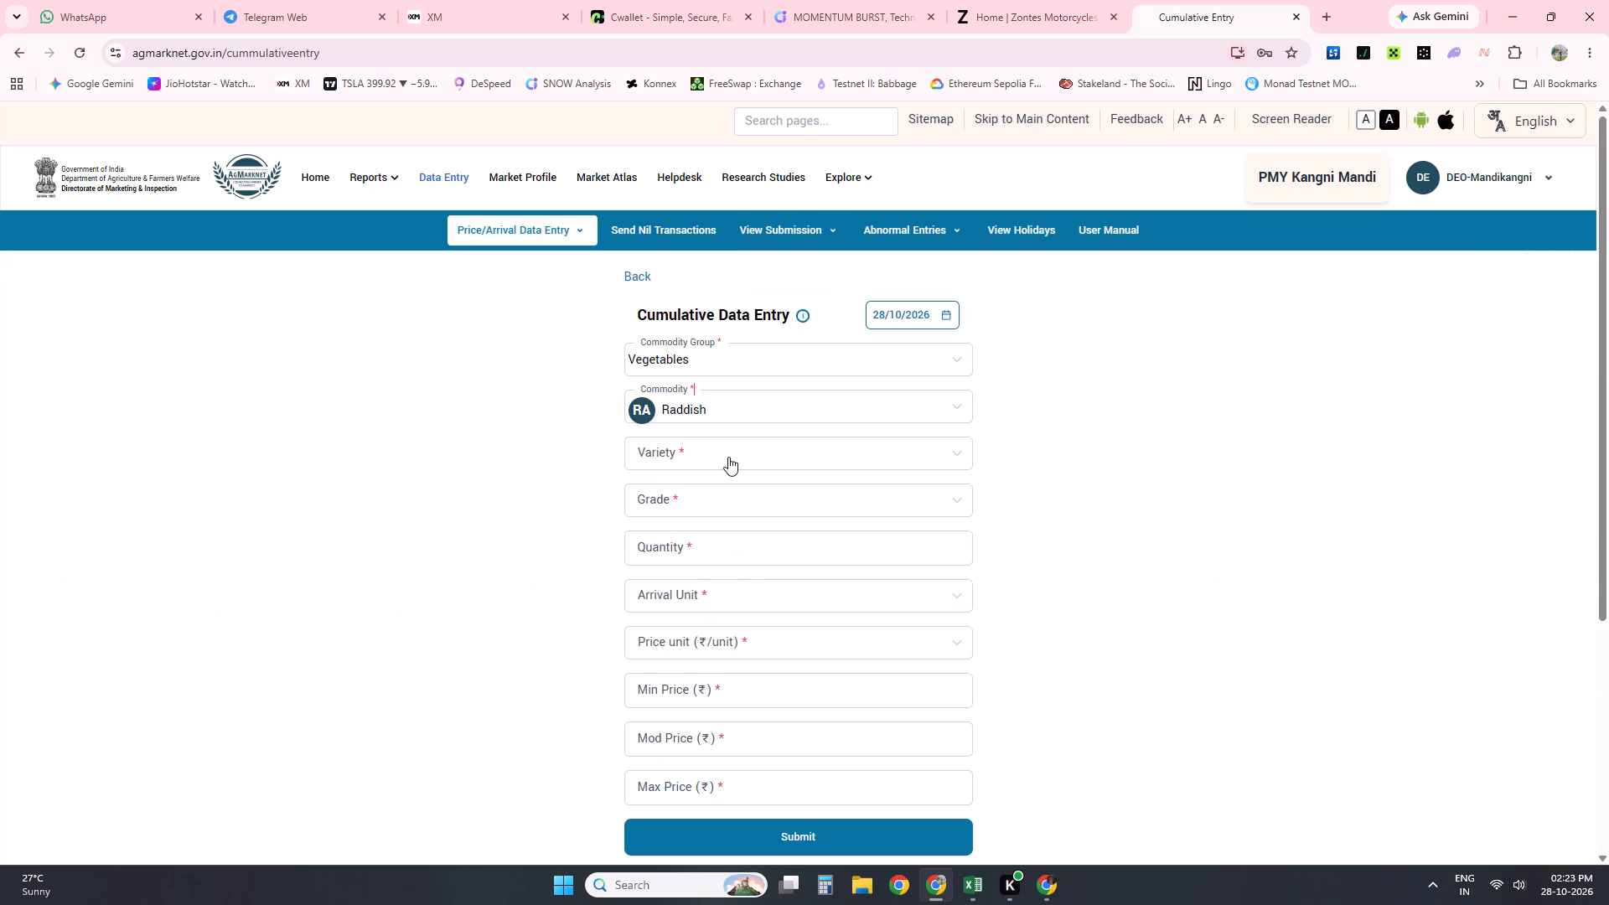
click(728, 457)
click(705, 489)
click(691, 504)
double_click(677, 538)
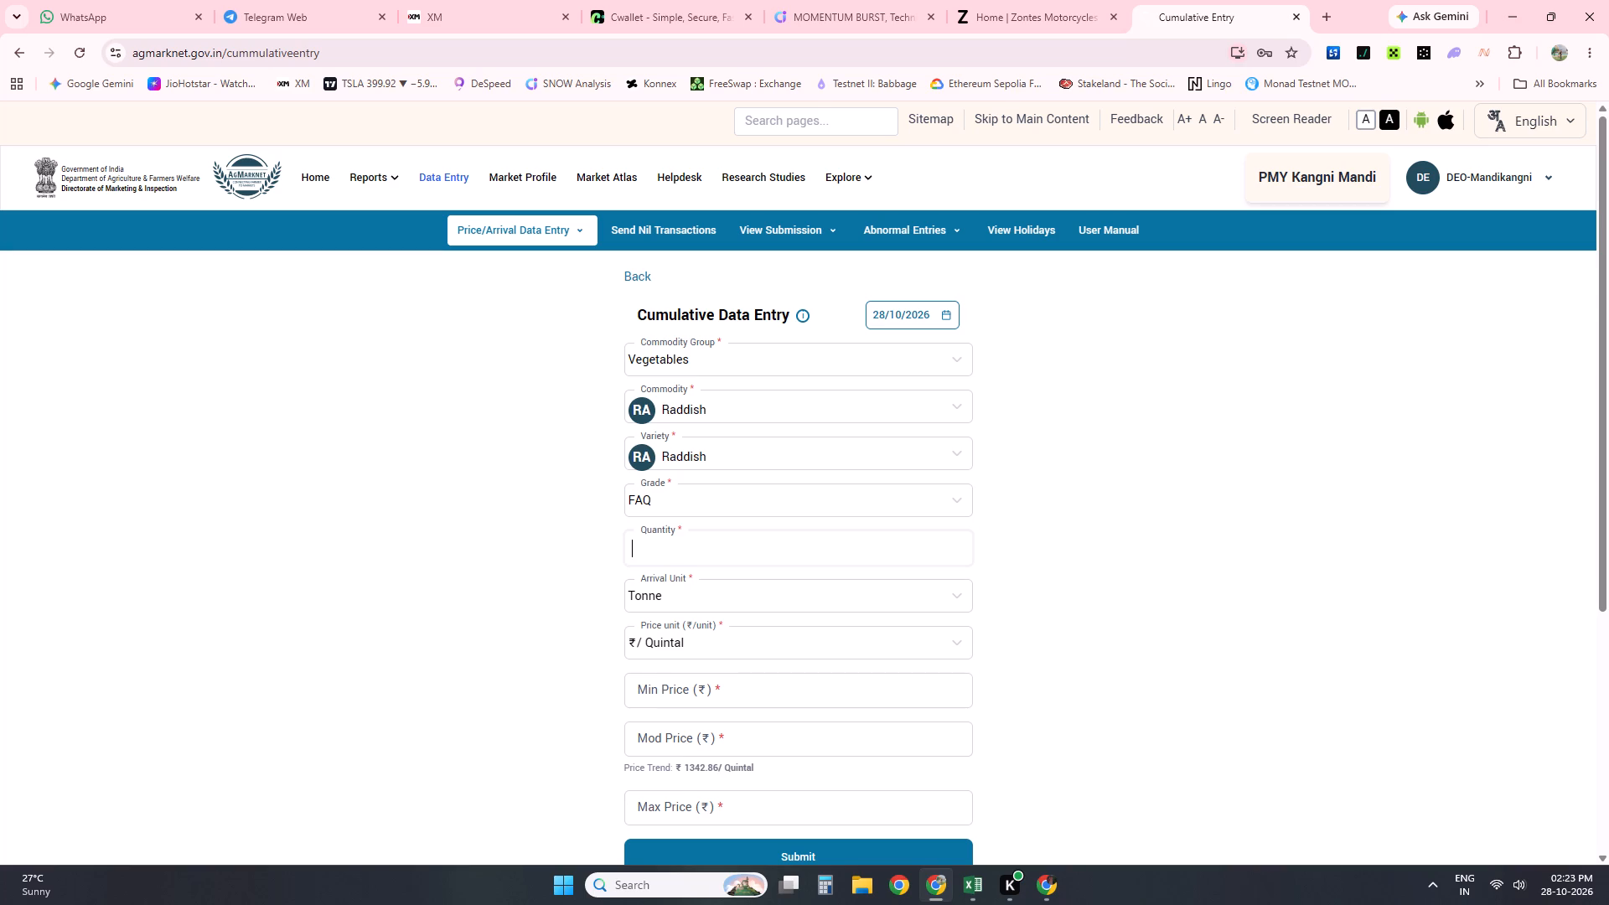
Enter quantity 1.9, minimum price 500, modal price 800 and maximum price 1000 for Raddish and submit the entry.
text(1.9)
key(Tab)
key(Tab)
key(Tab)
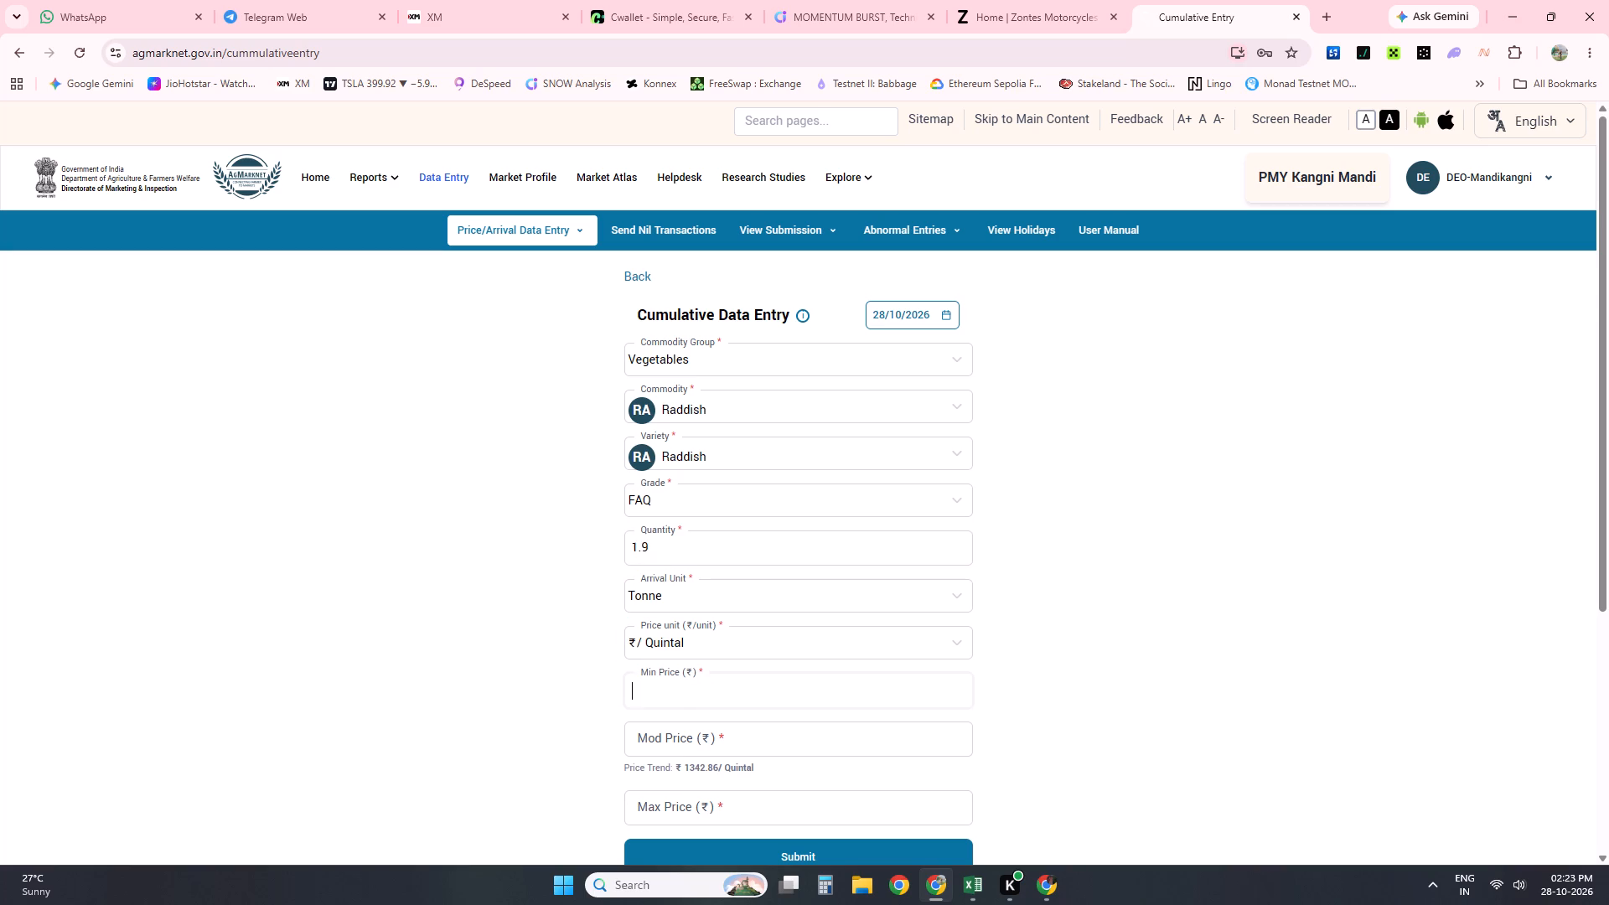
text(500)
key(Tab)
text(800)
key(Tab)
text(1000)
key(Tab)
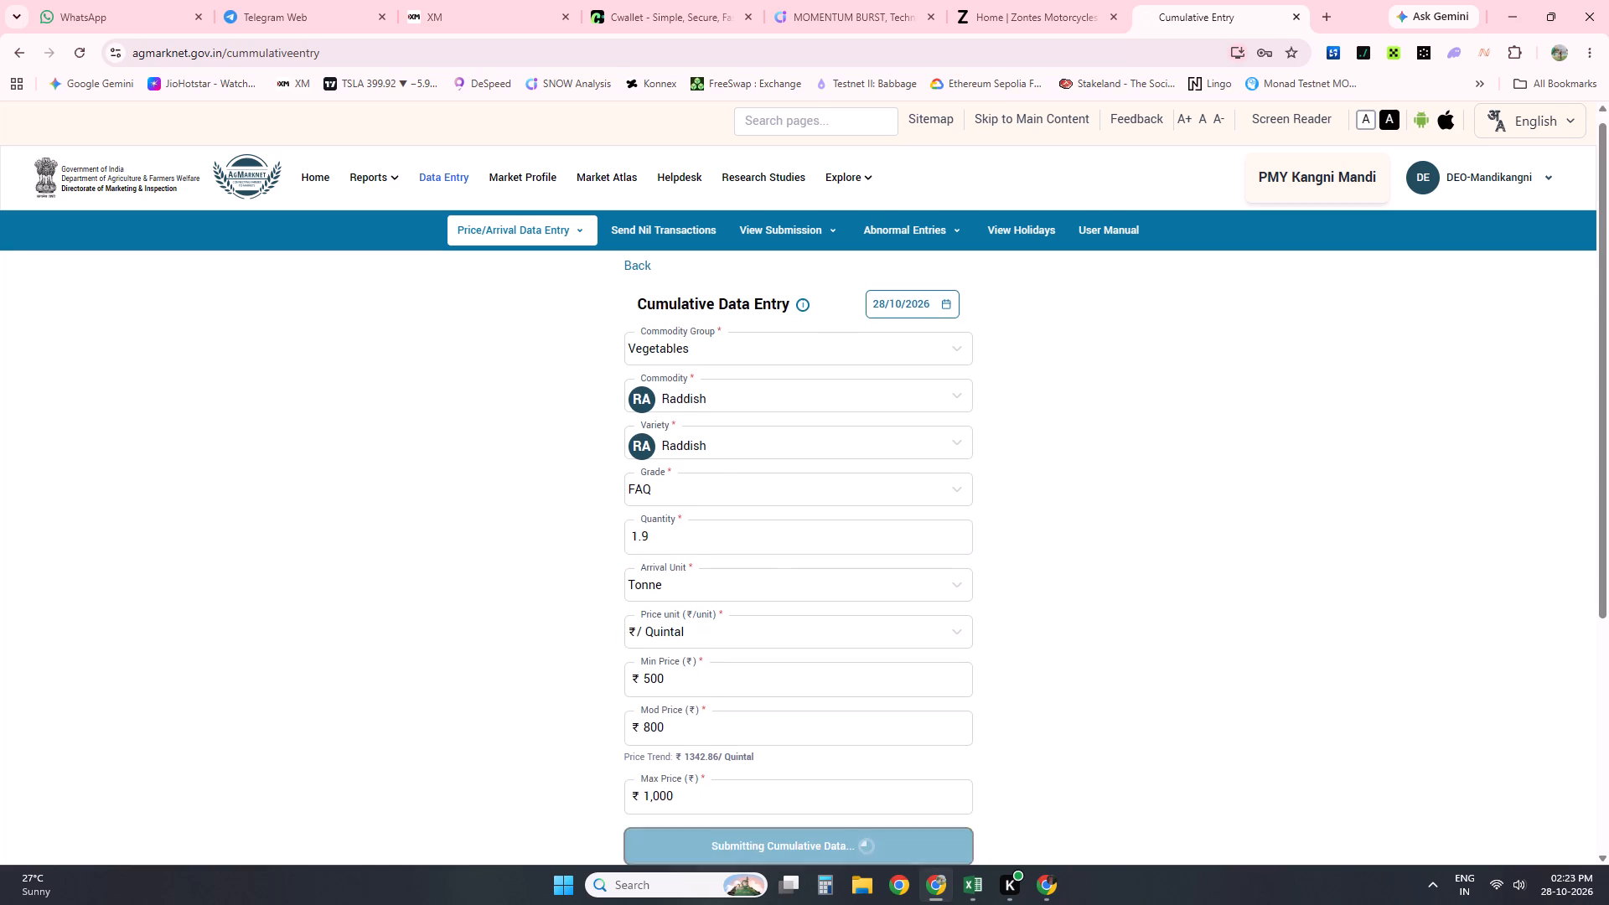
key(Return)
key(Tab)
key(Return)
Start a new cumulative entry under Vegetables with commodity Spinach, variety Spinach and grade FAQ.
scroll(677, 538, down, 7)
click(1506, 551)
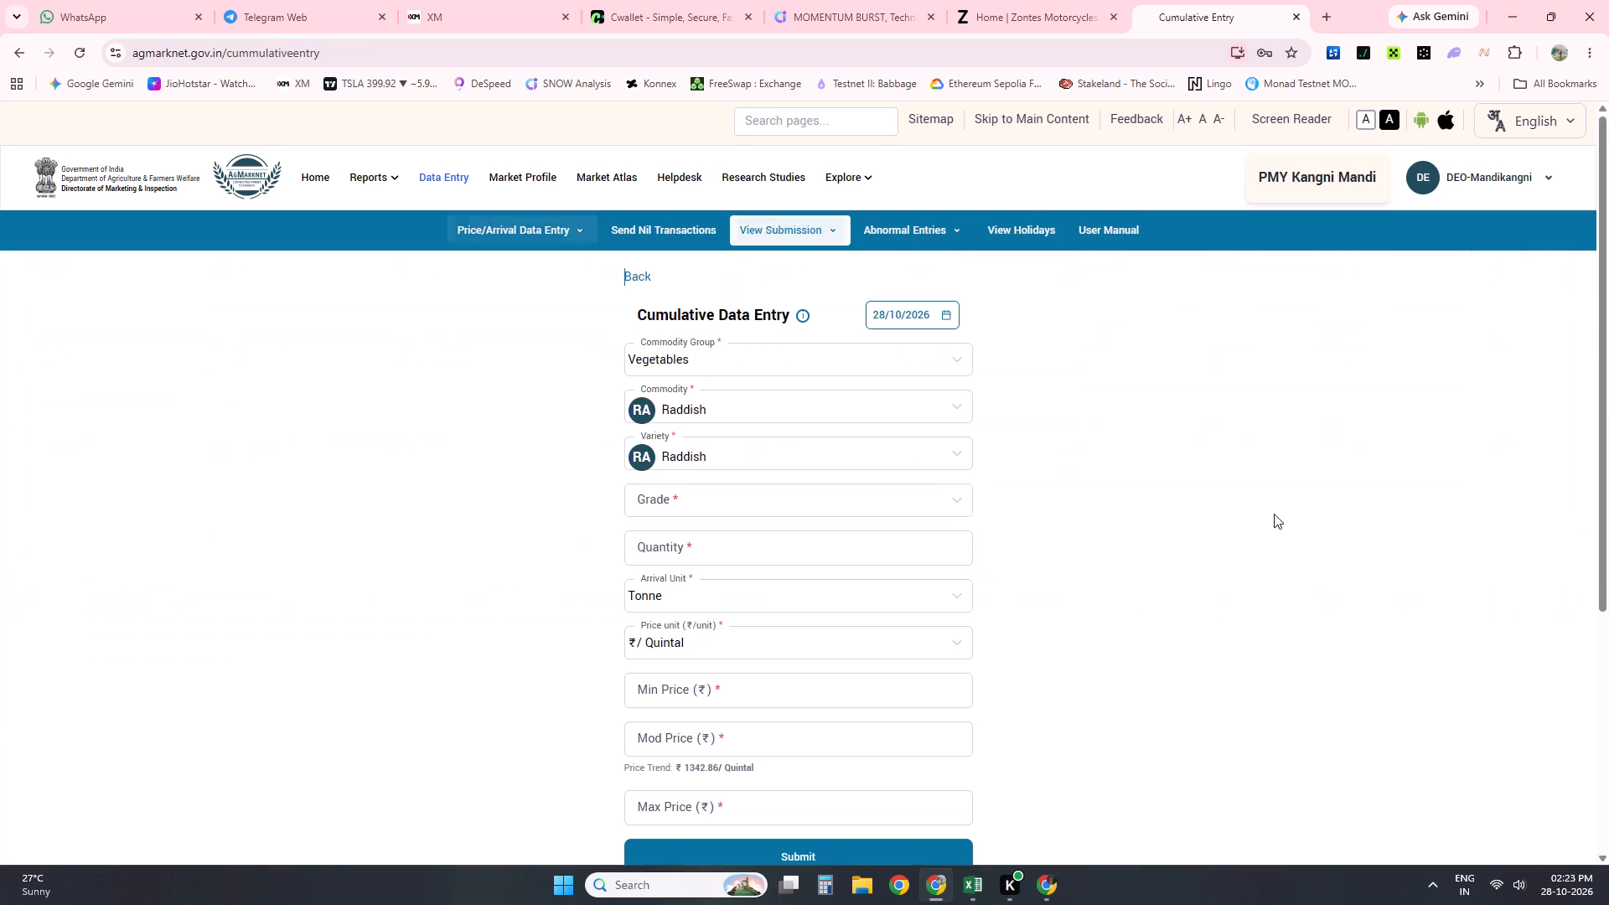
click(747, 406)
scroll(750, 530, down, 5)
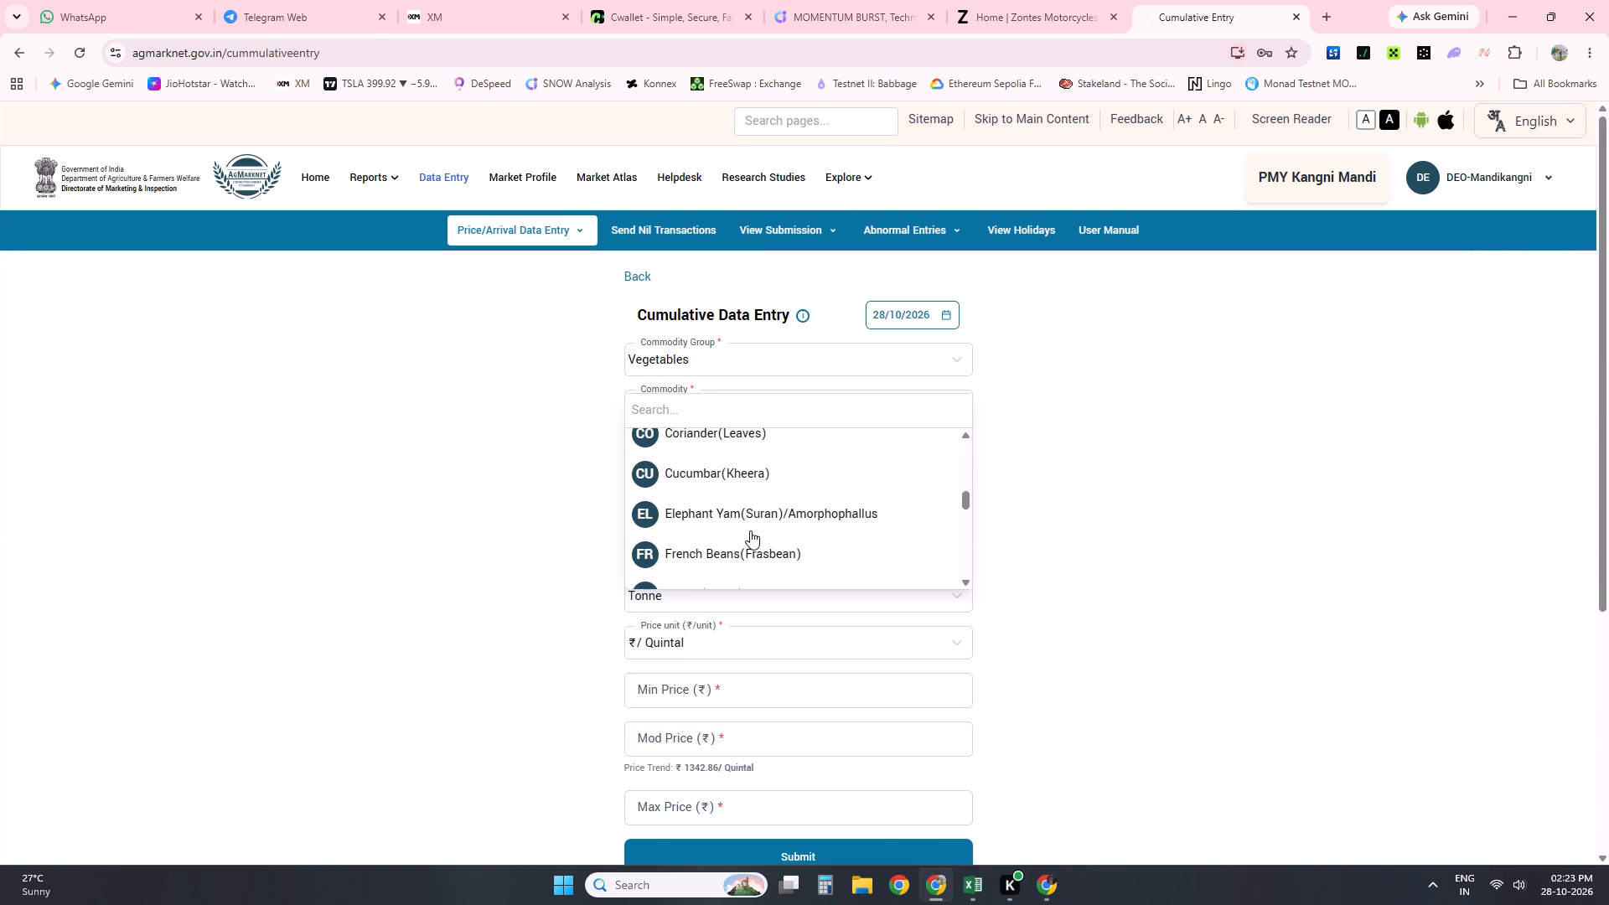
scroll(750, 530, down, 4)
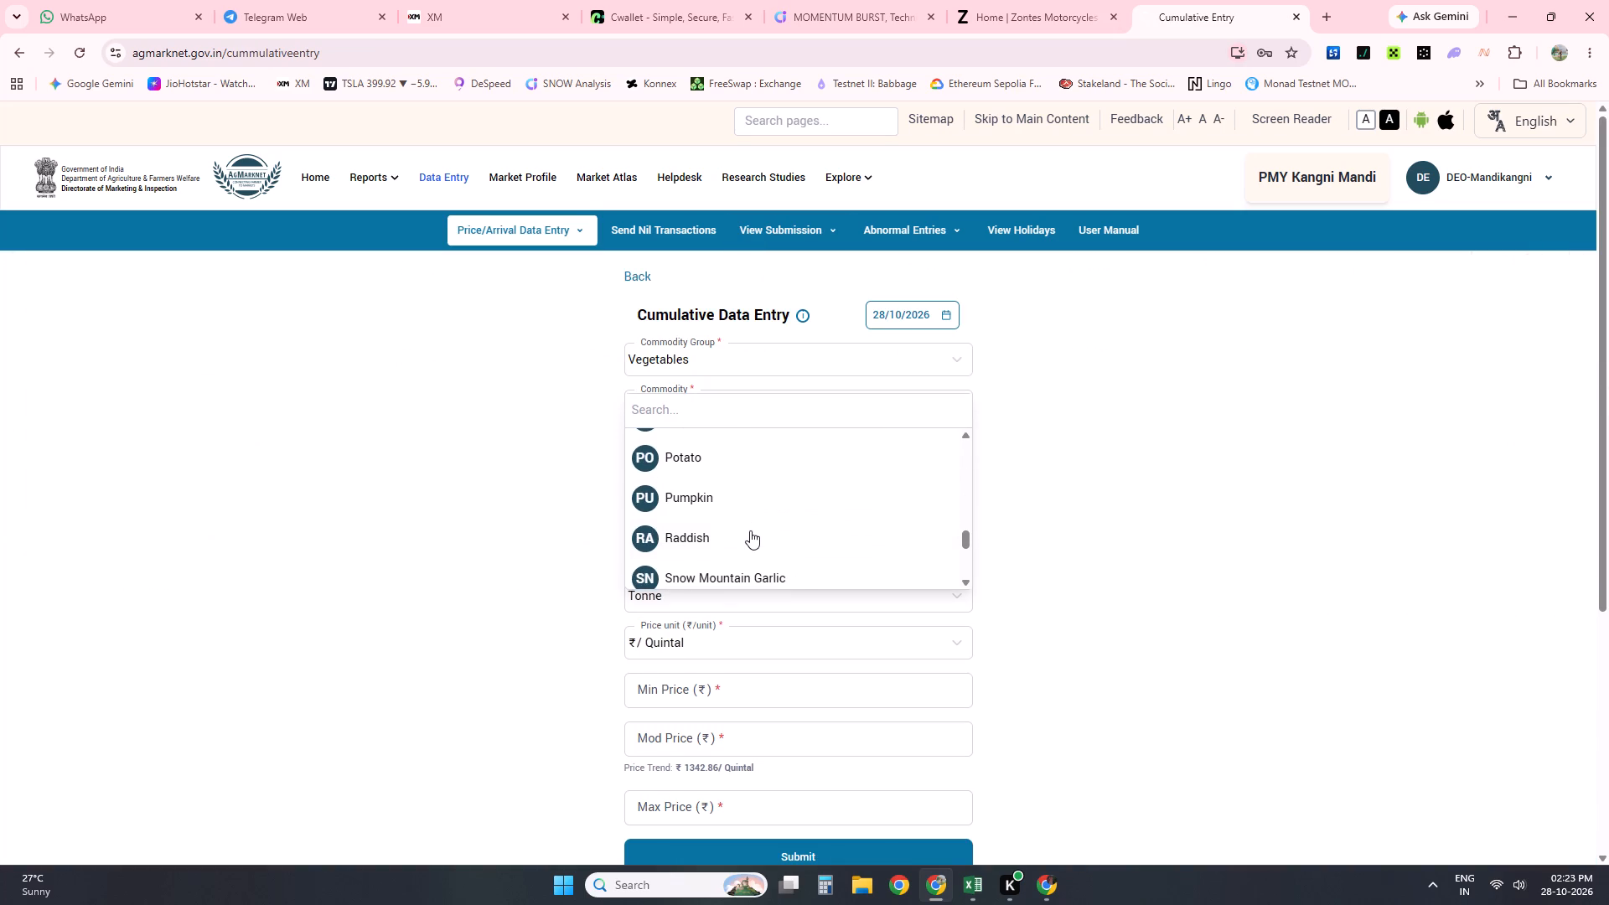
scroll(750, 530, down, 1)
click(750, 530)
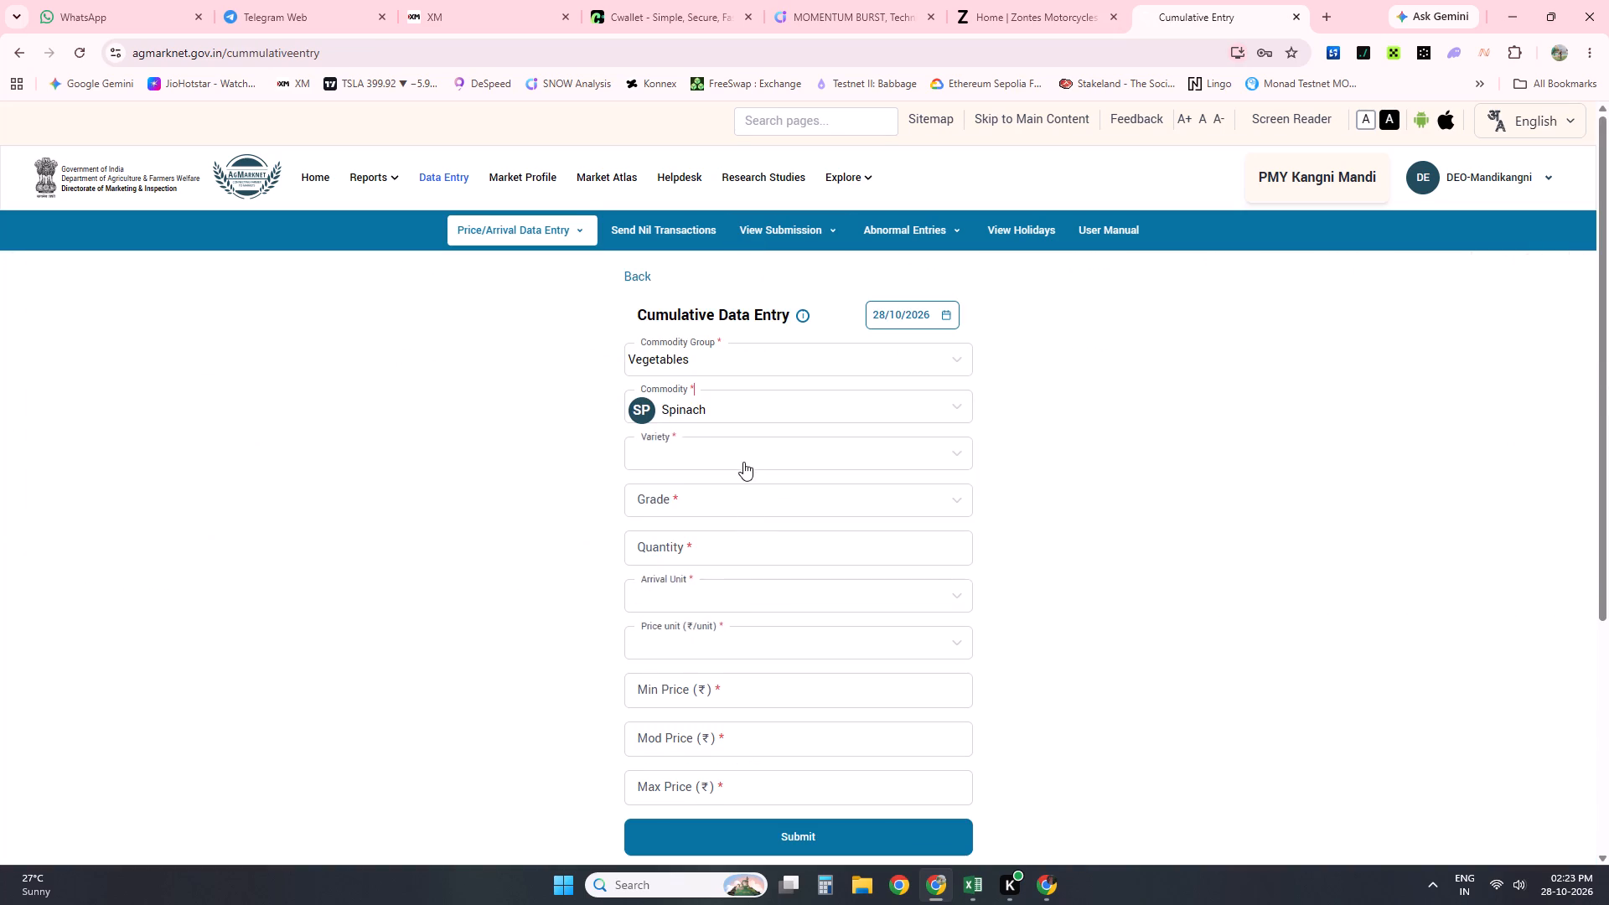
click(743, 458)
click(731, 489)
click(723, 509)
click(722, 526)
Enter quantity 0.7, minimum price 500, modal price 1000 and maximum price 1500 for Spinach and submit the entry.
click(725, 543)
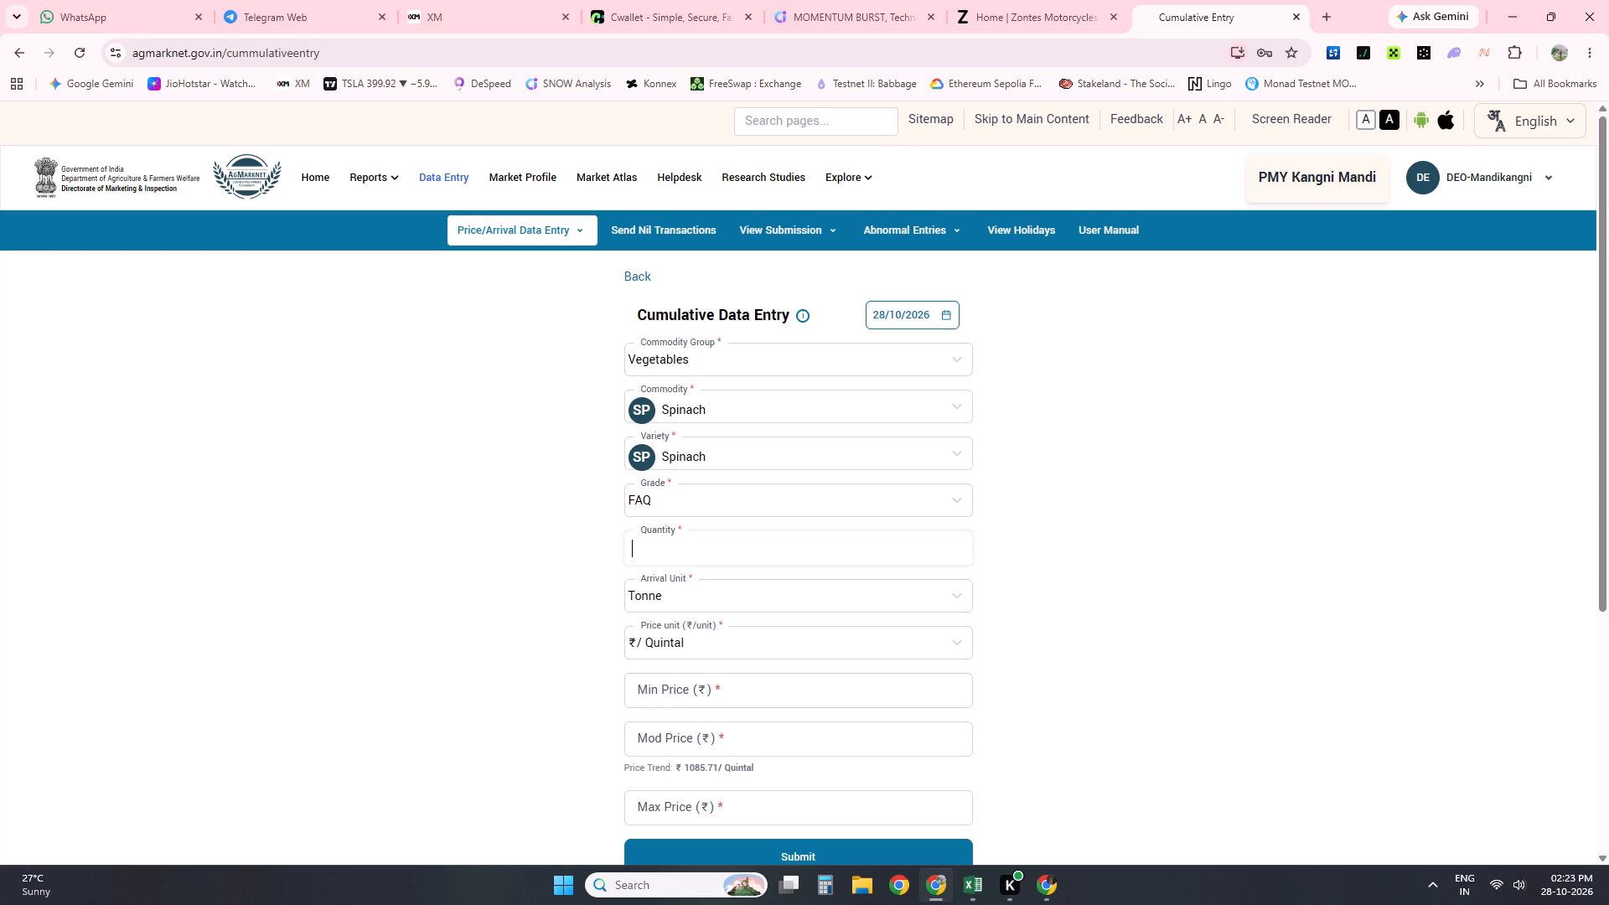
text(0.7)
key(Tab)
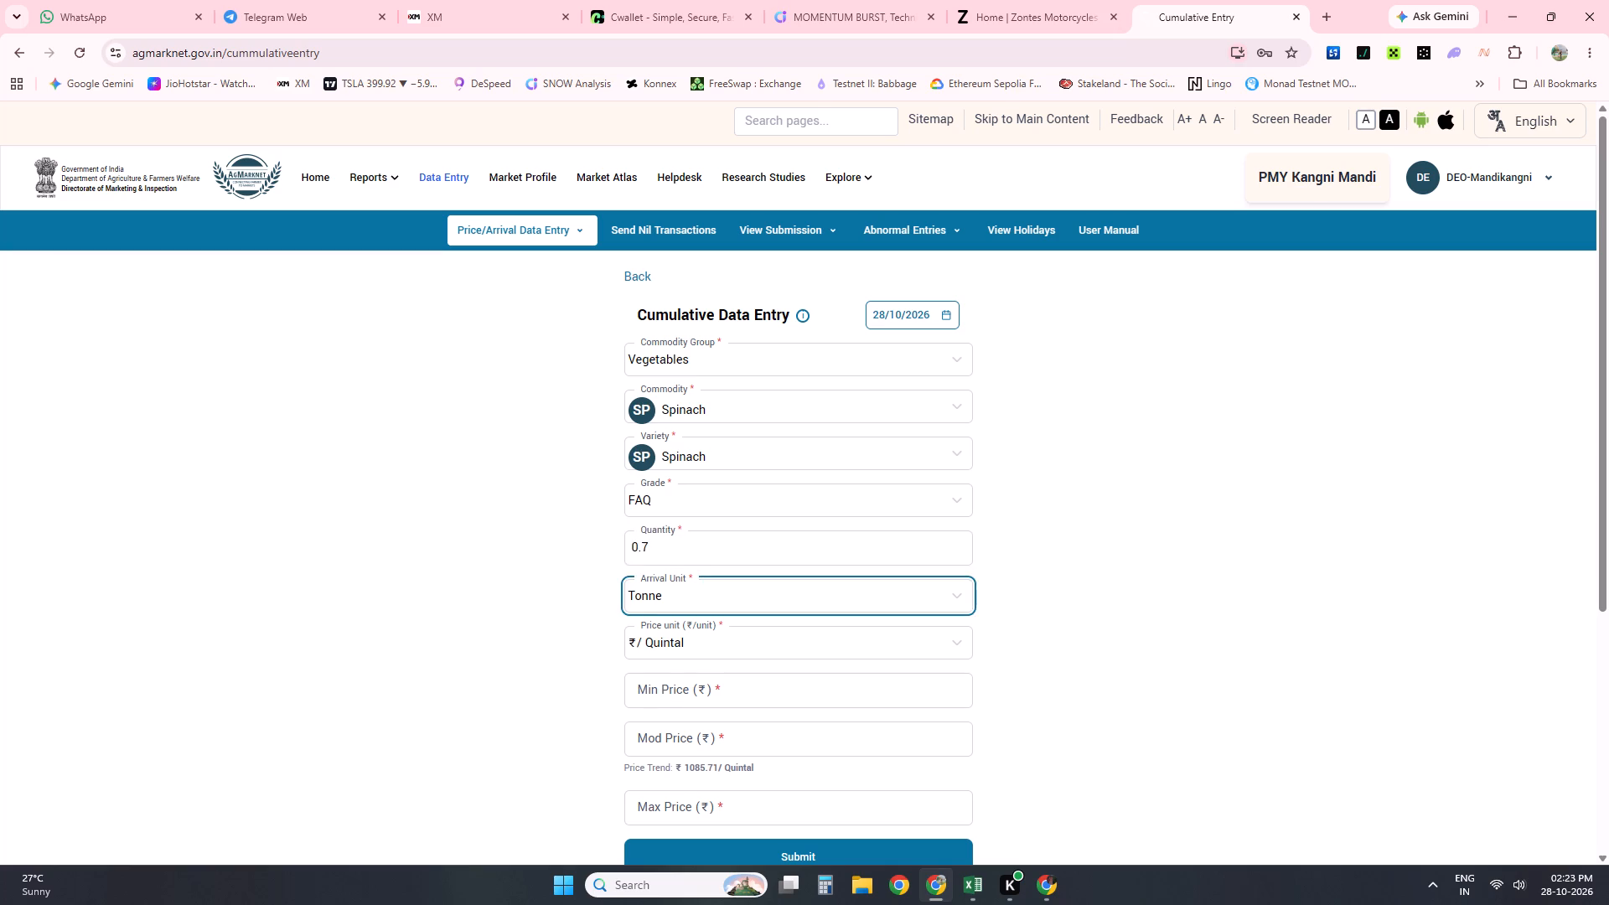
key(Tab)
key(Tab)
text(500)
key(Tab)
text(1000)
key(Tab)
text(1500)
key(Tab)
key(Return)
key(Tab)
key(Return)
Start a new cumulative entry under Vegetables with commodity Sponge gourd, variety Sponge gourd and grade FAQ.
scroll(725, 544, down, 7)
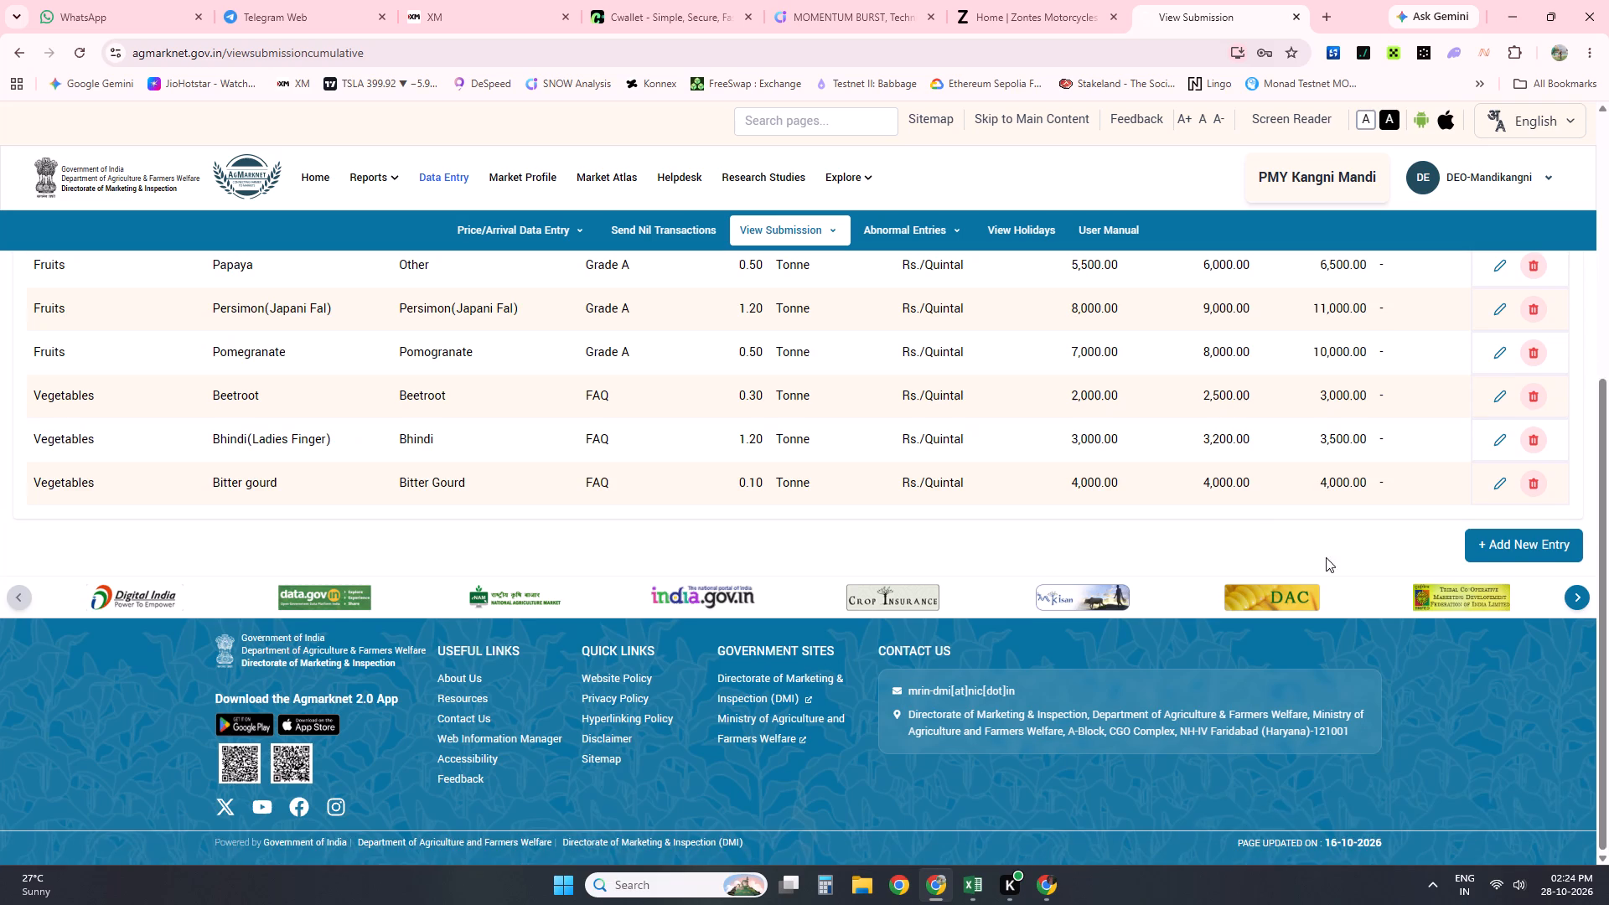
click(1511, 541)
click(734, 394)
scroll(711, 514, down, 5)
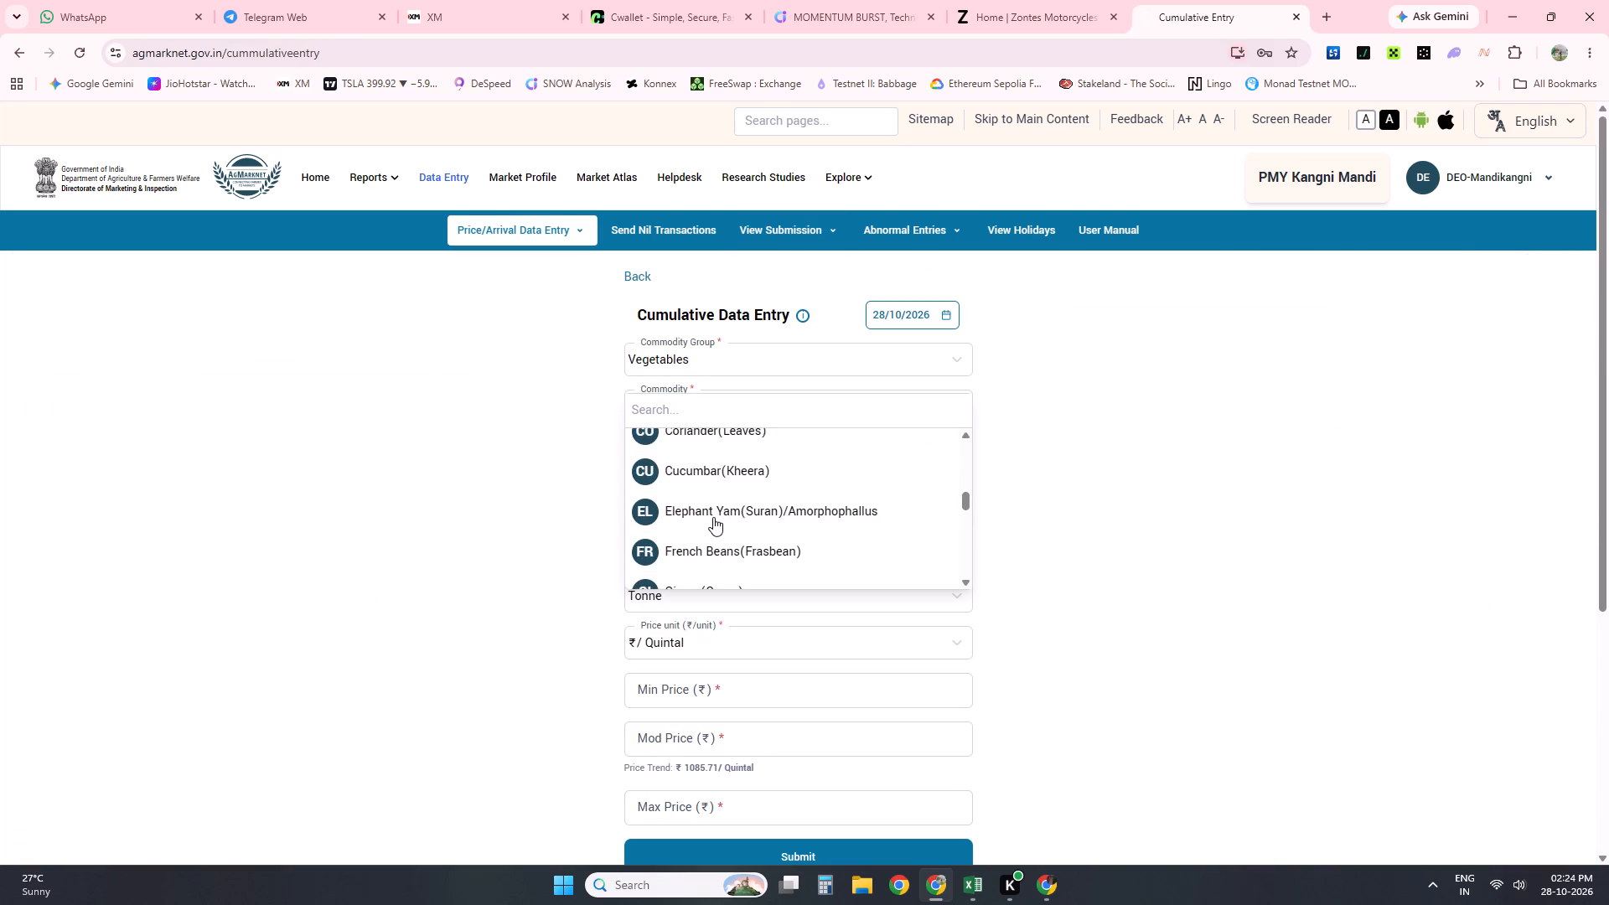
scroll(713, 517, down, 5)
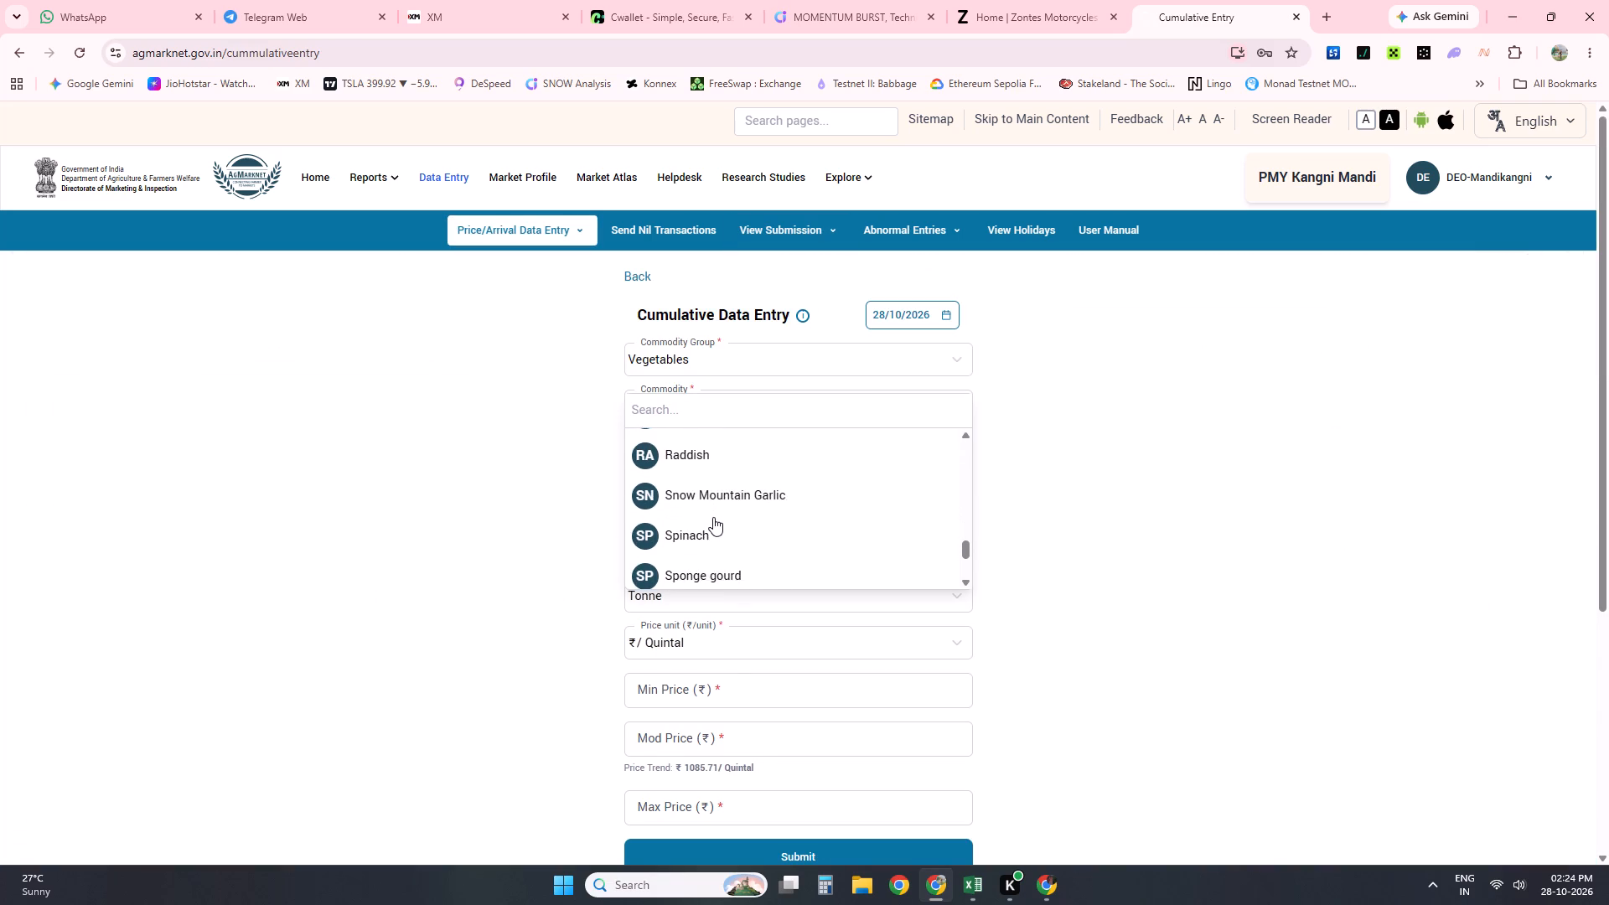
scroll(713, 517, down, 1)
click(729, 499)
click(706, 453)
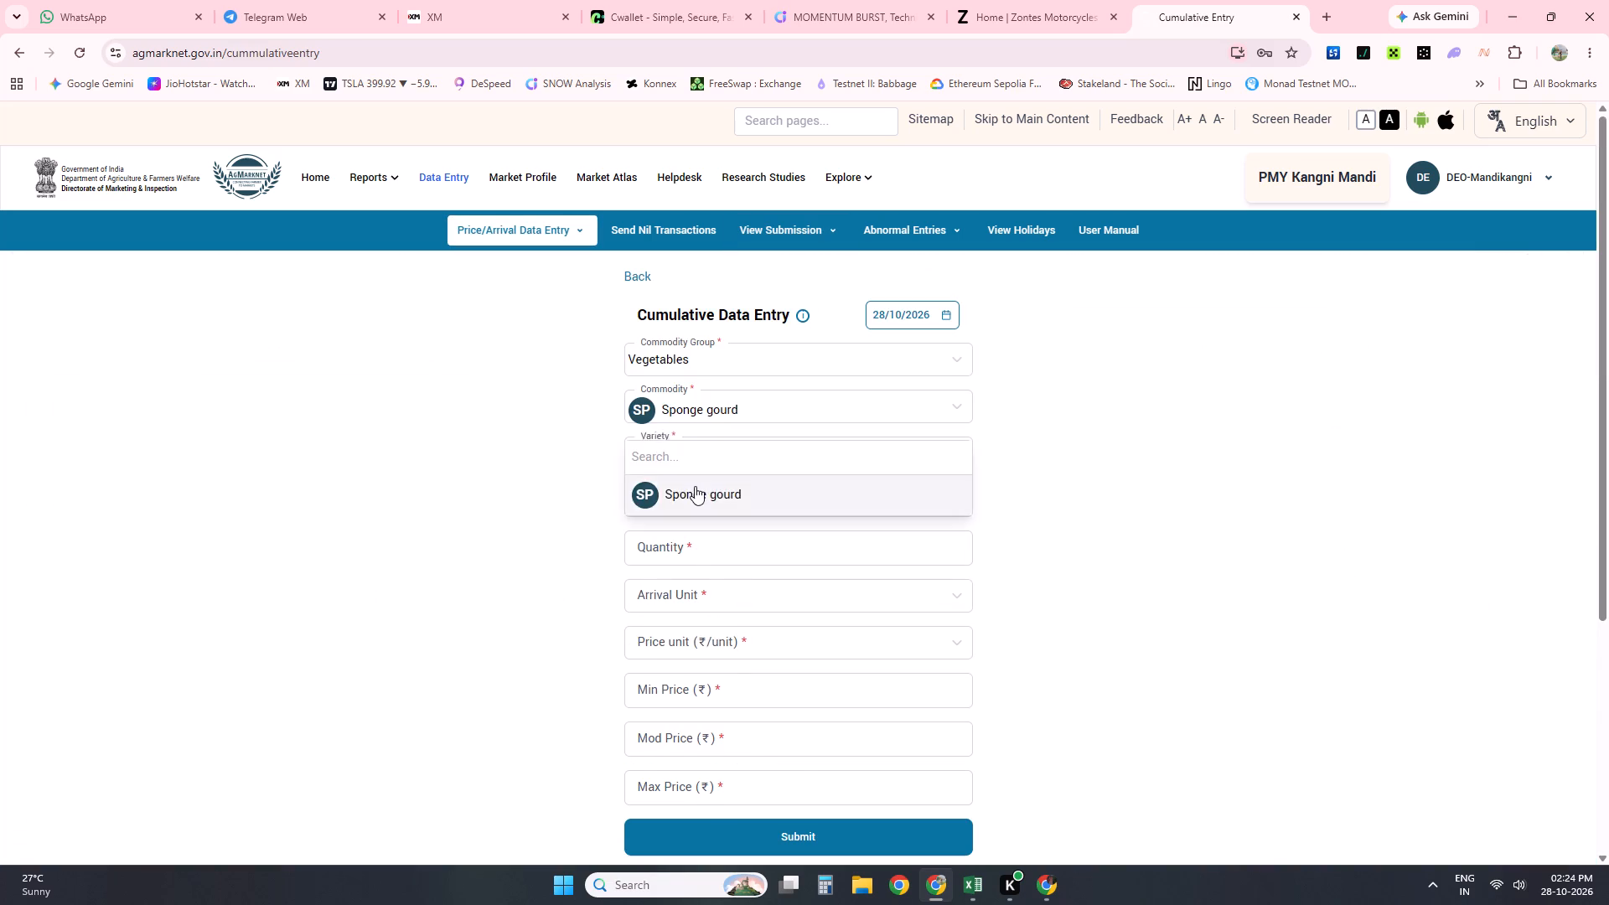
click(695, 486)
click(695, 510)
click(695, 528)
Enter quantity 0.7, minimum price 1000, modal price 1500 and maximum price 2000 for Sponge gourd and submit the entry.
click(695, 540)
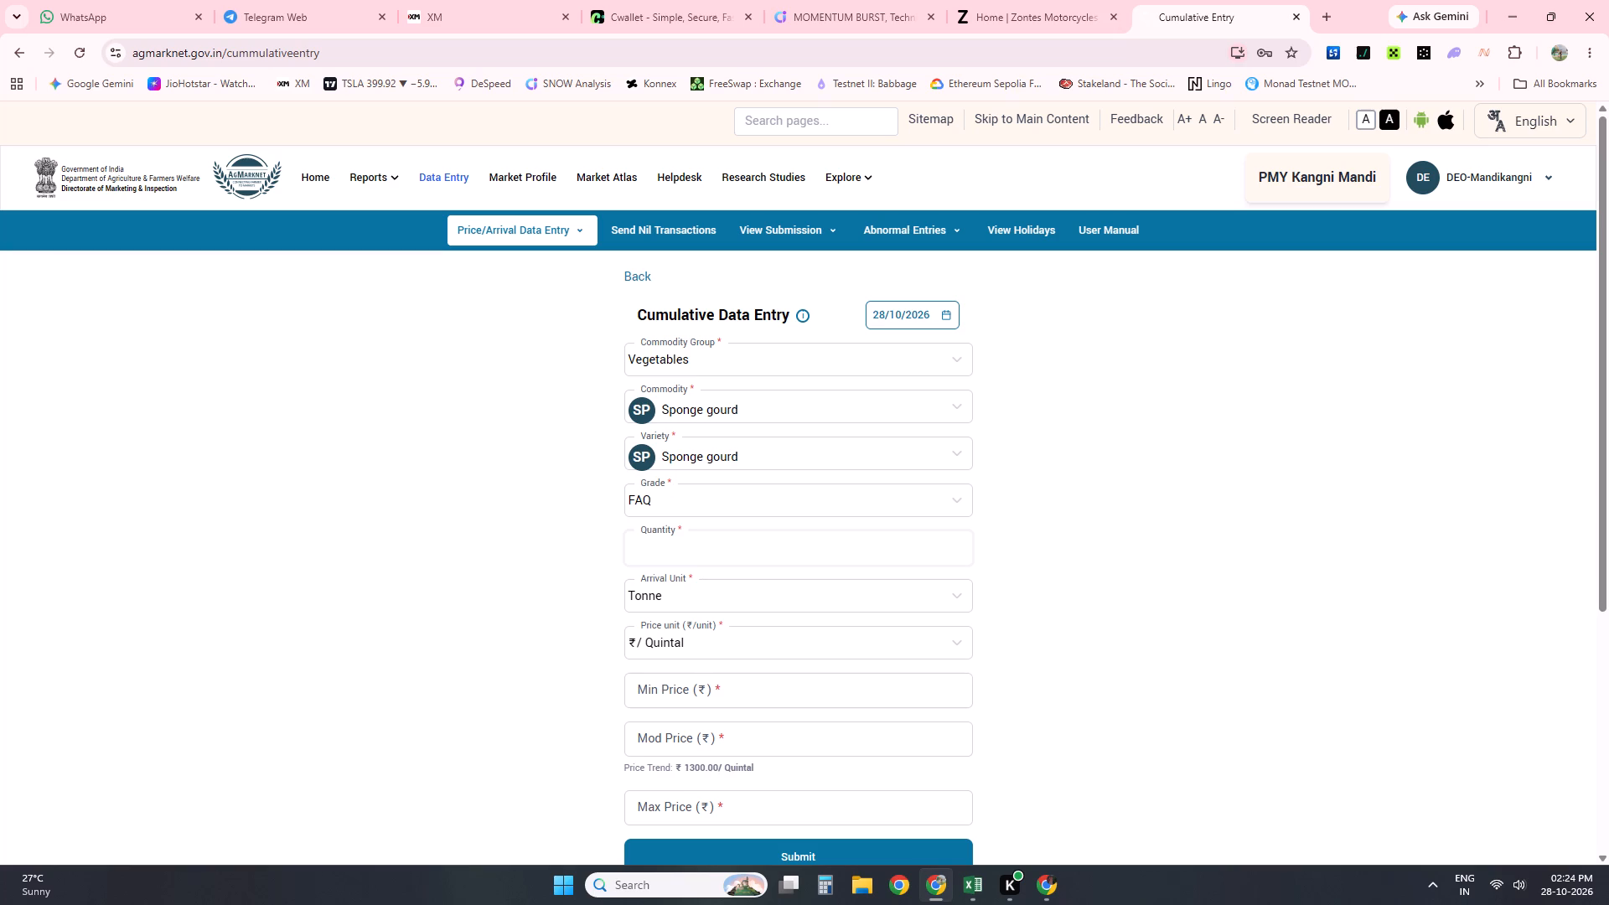
text(0.7)
key(Tab)
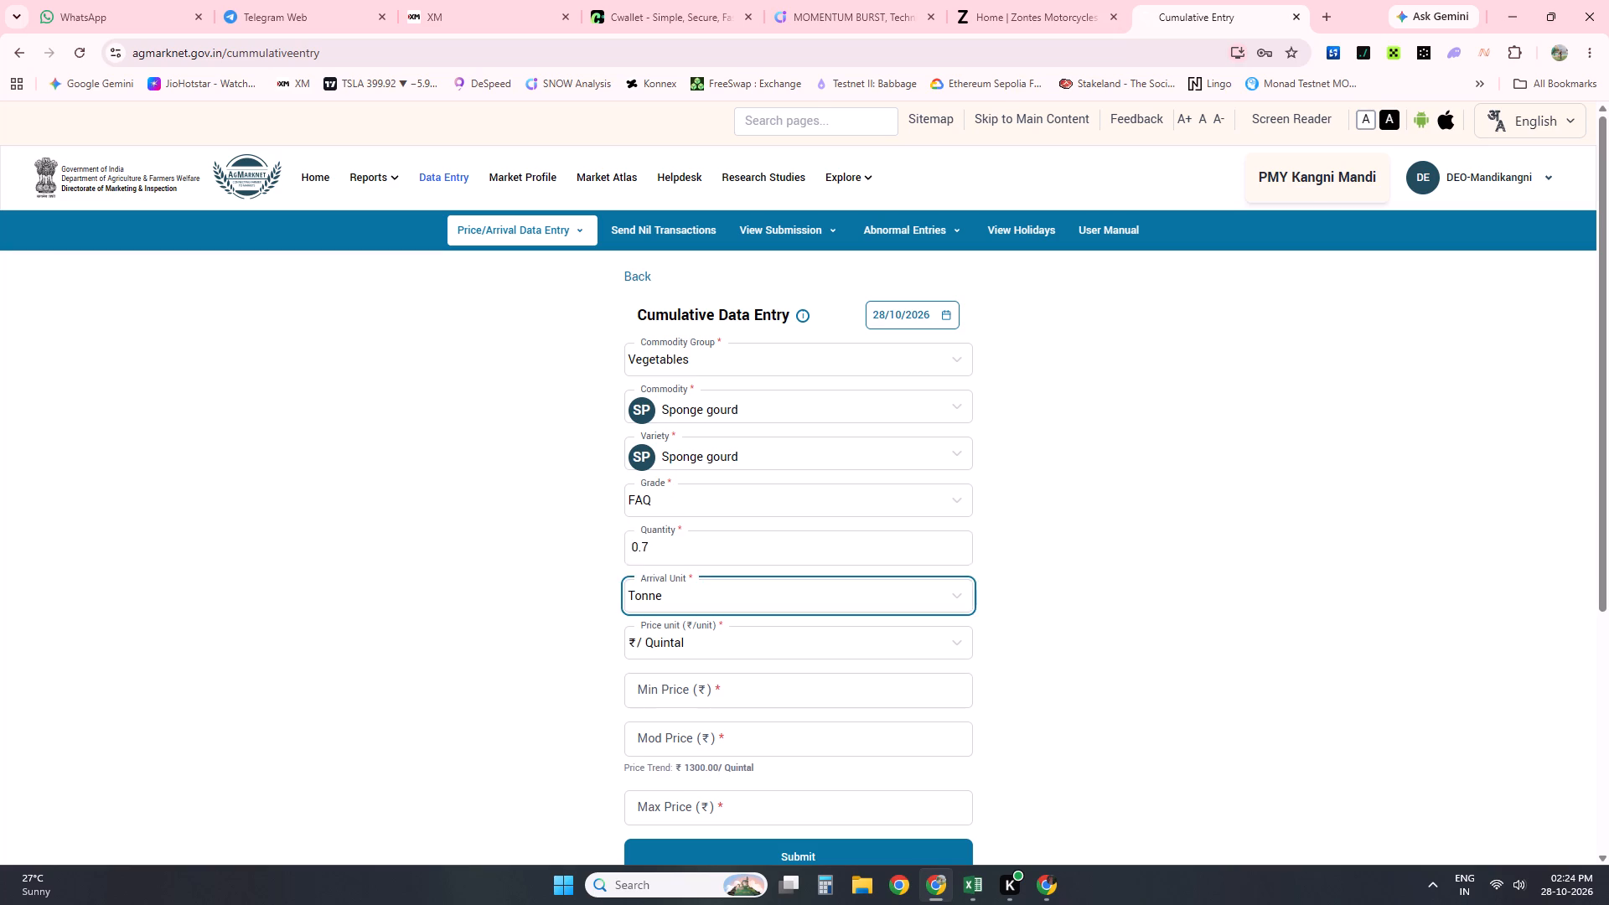
key(Tab)
key(Tab)
text(1000)
key(Tab)
text(1500)
key(Tab)
text(2000)
key(Tab)
key(Return)
key(Tab)
key(Return)
Start a new cumulative entry under Vegetables with commodity Tomato, variety Tomato and grade FAQ.
scroll(695, 561, down, 7)
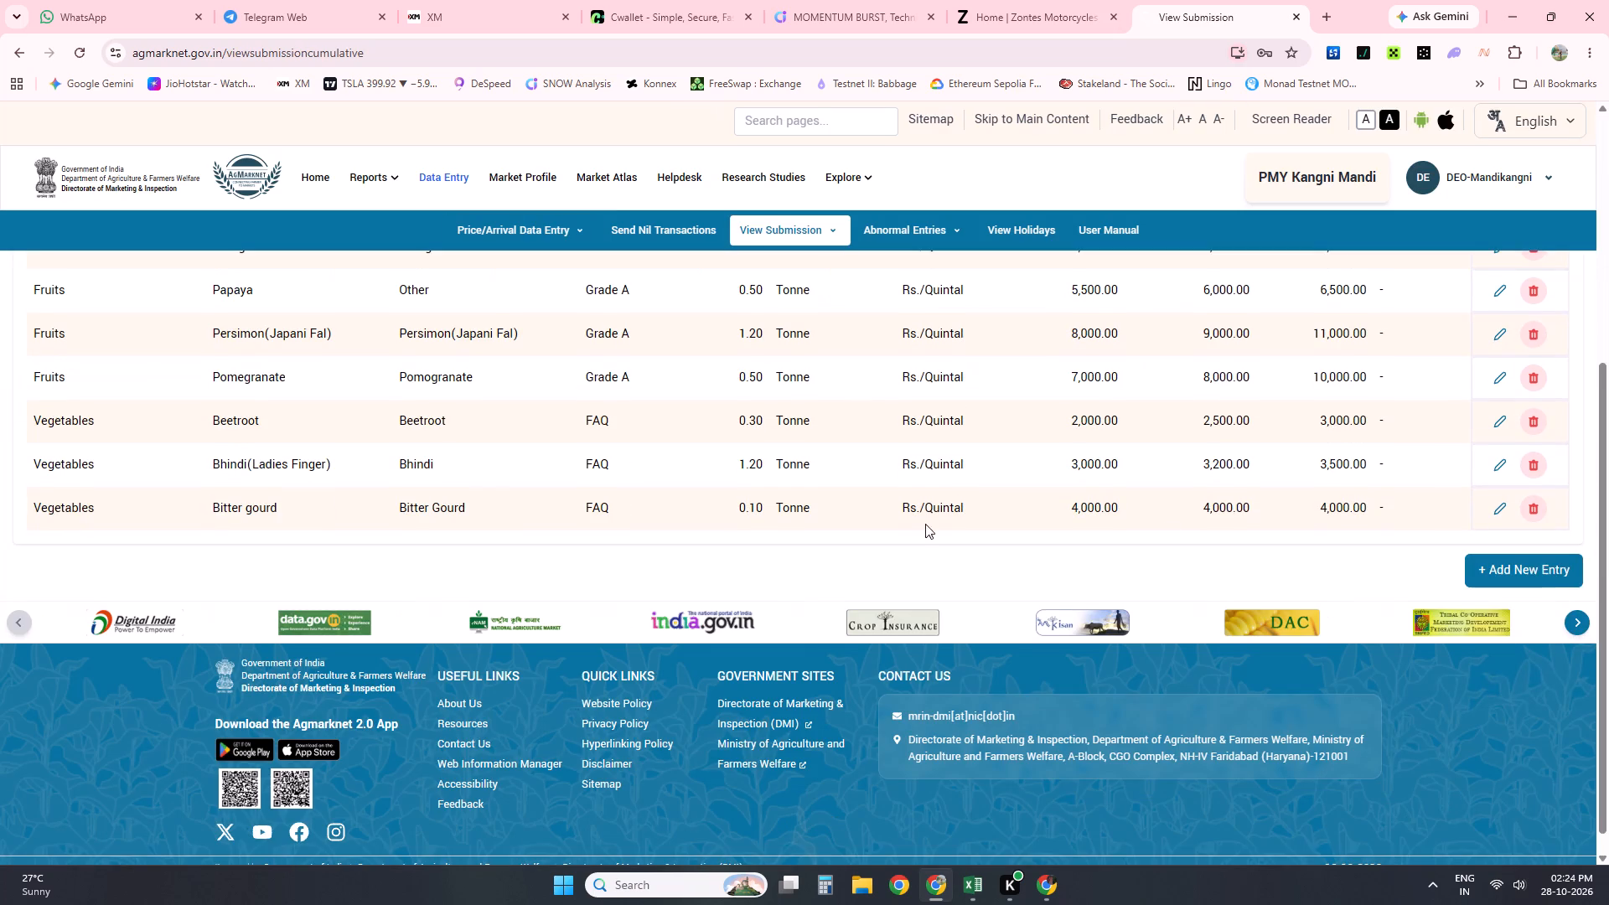
click(1494, 539)
click(700, 400)
scroll(692, 441, down, 4)
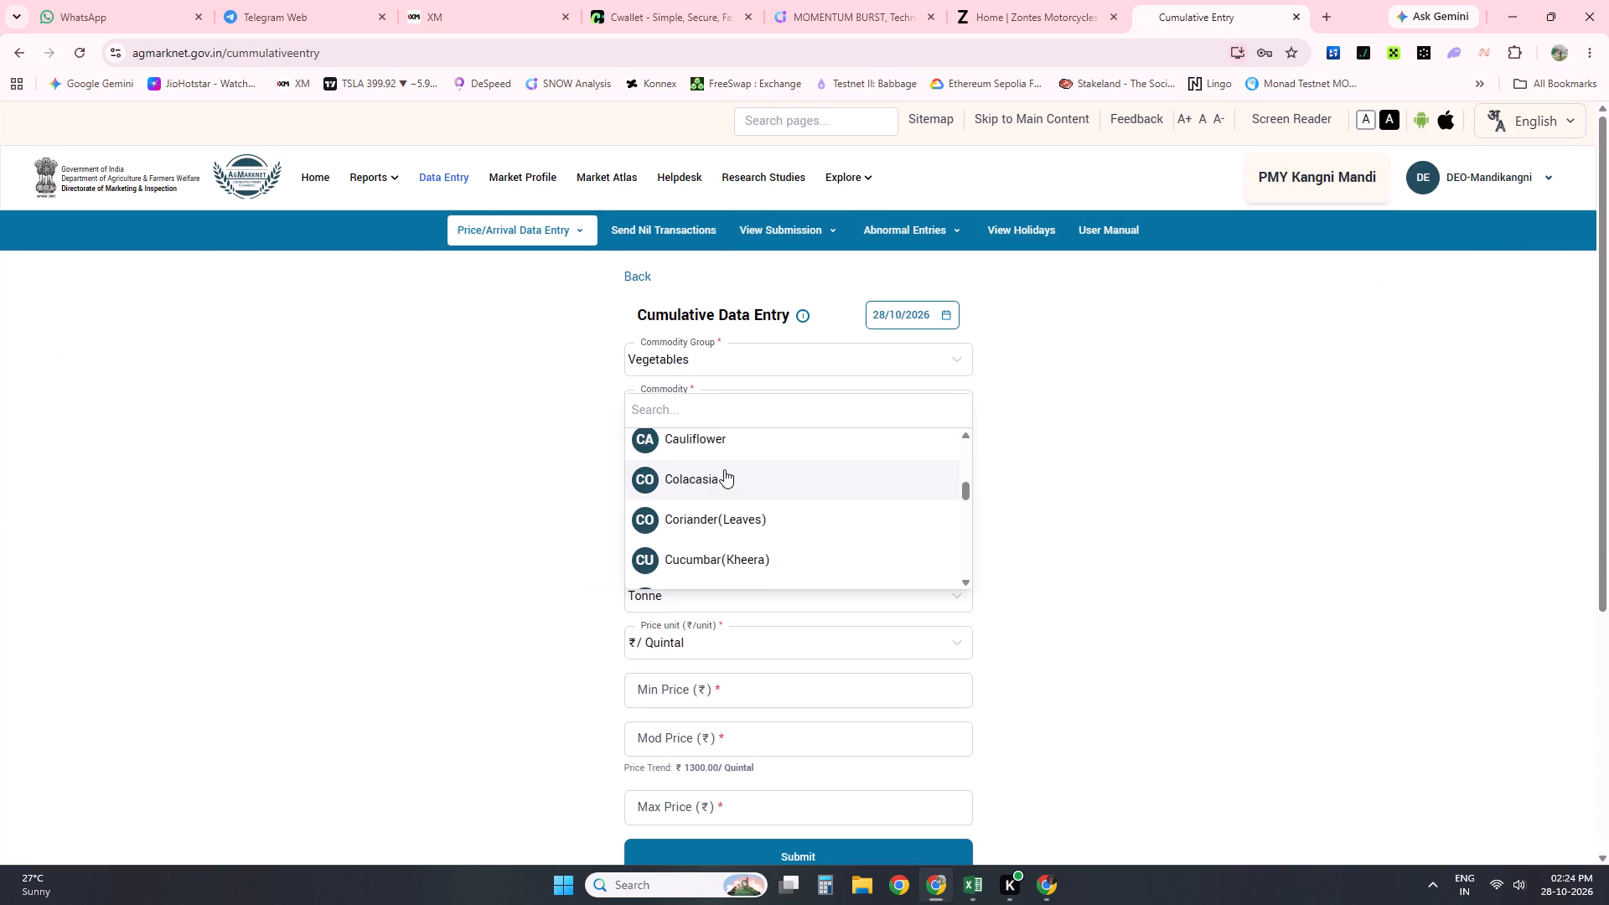
scroll(736, 481, down, 6)
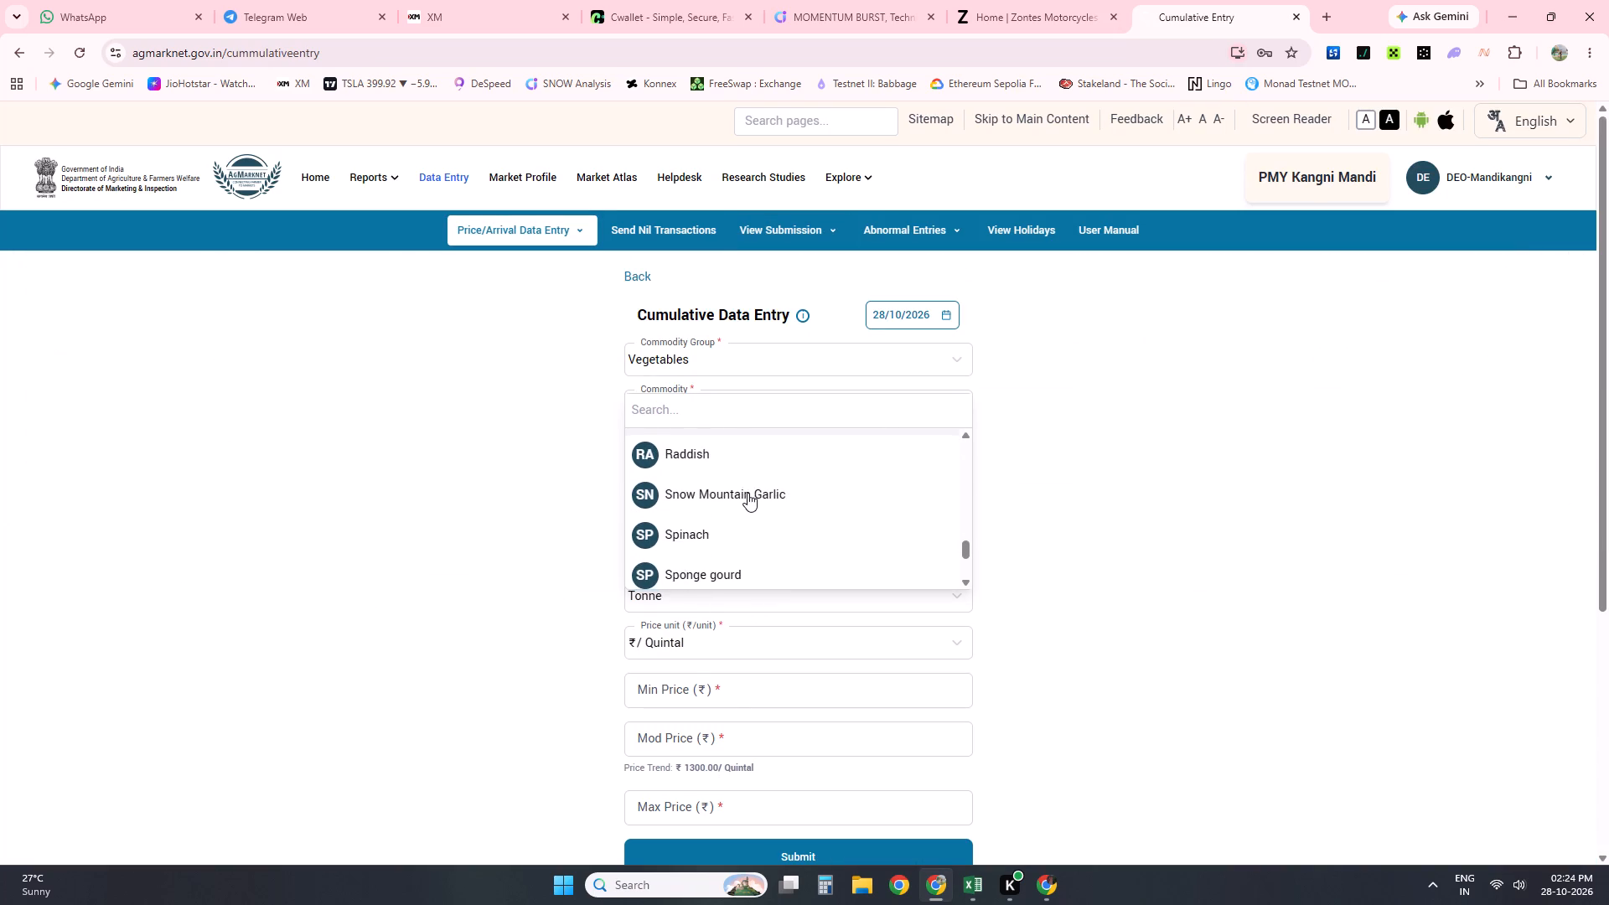
scroll(748, 493, down, 2)
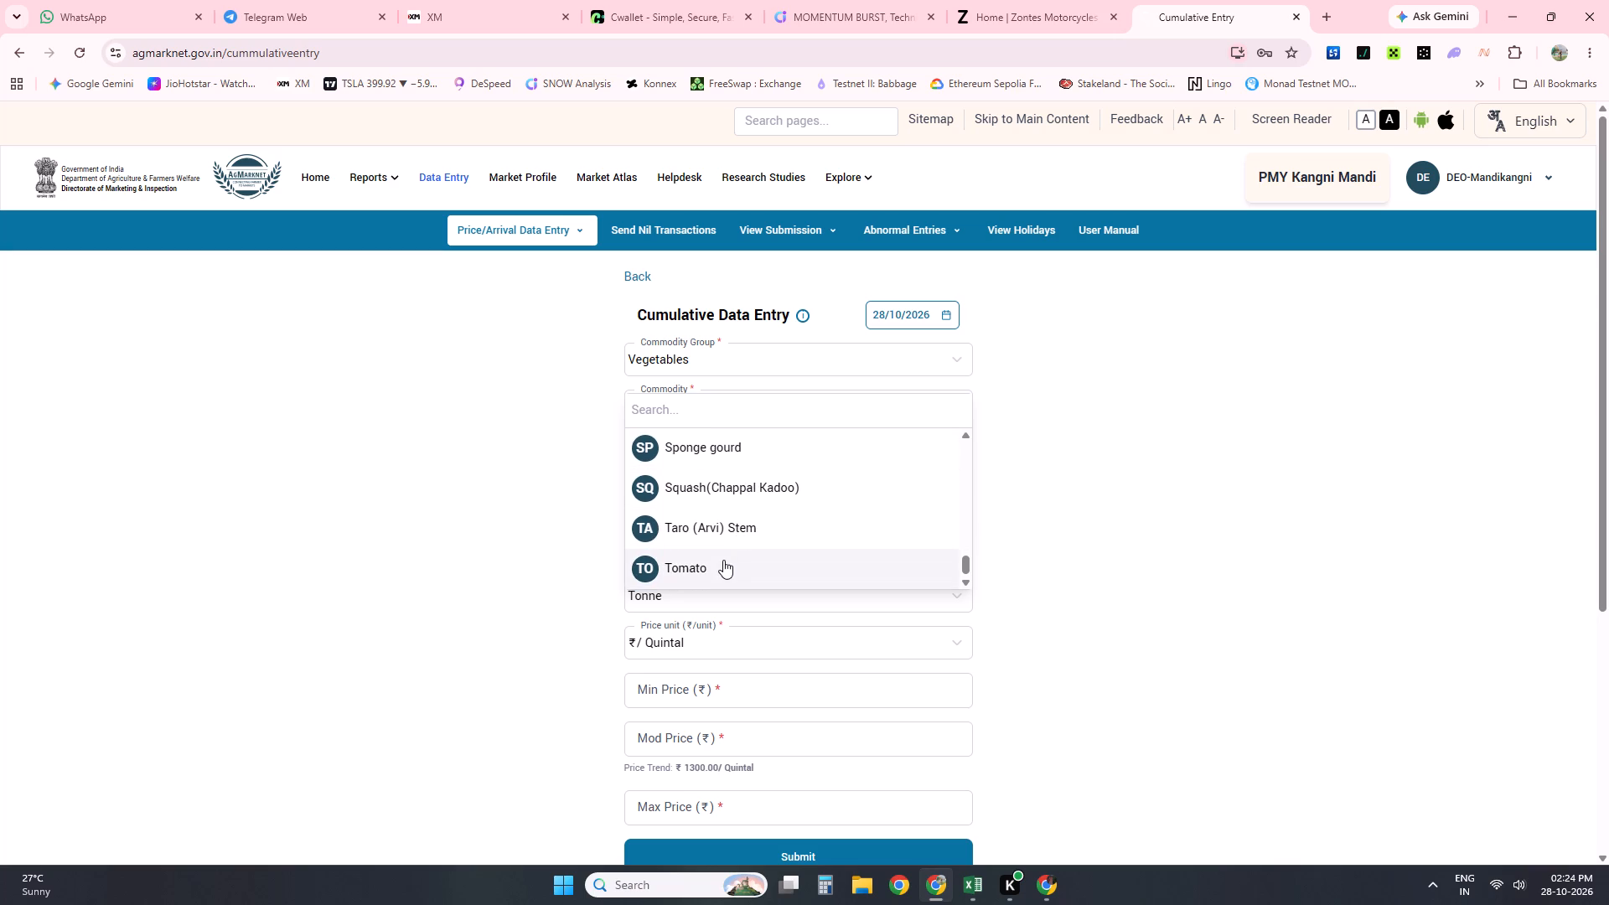
click(722, 564)
click(721, 451)
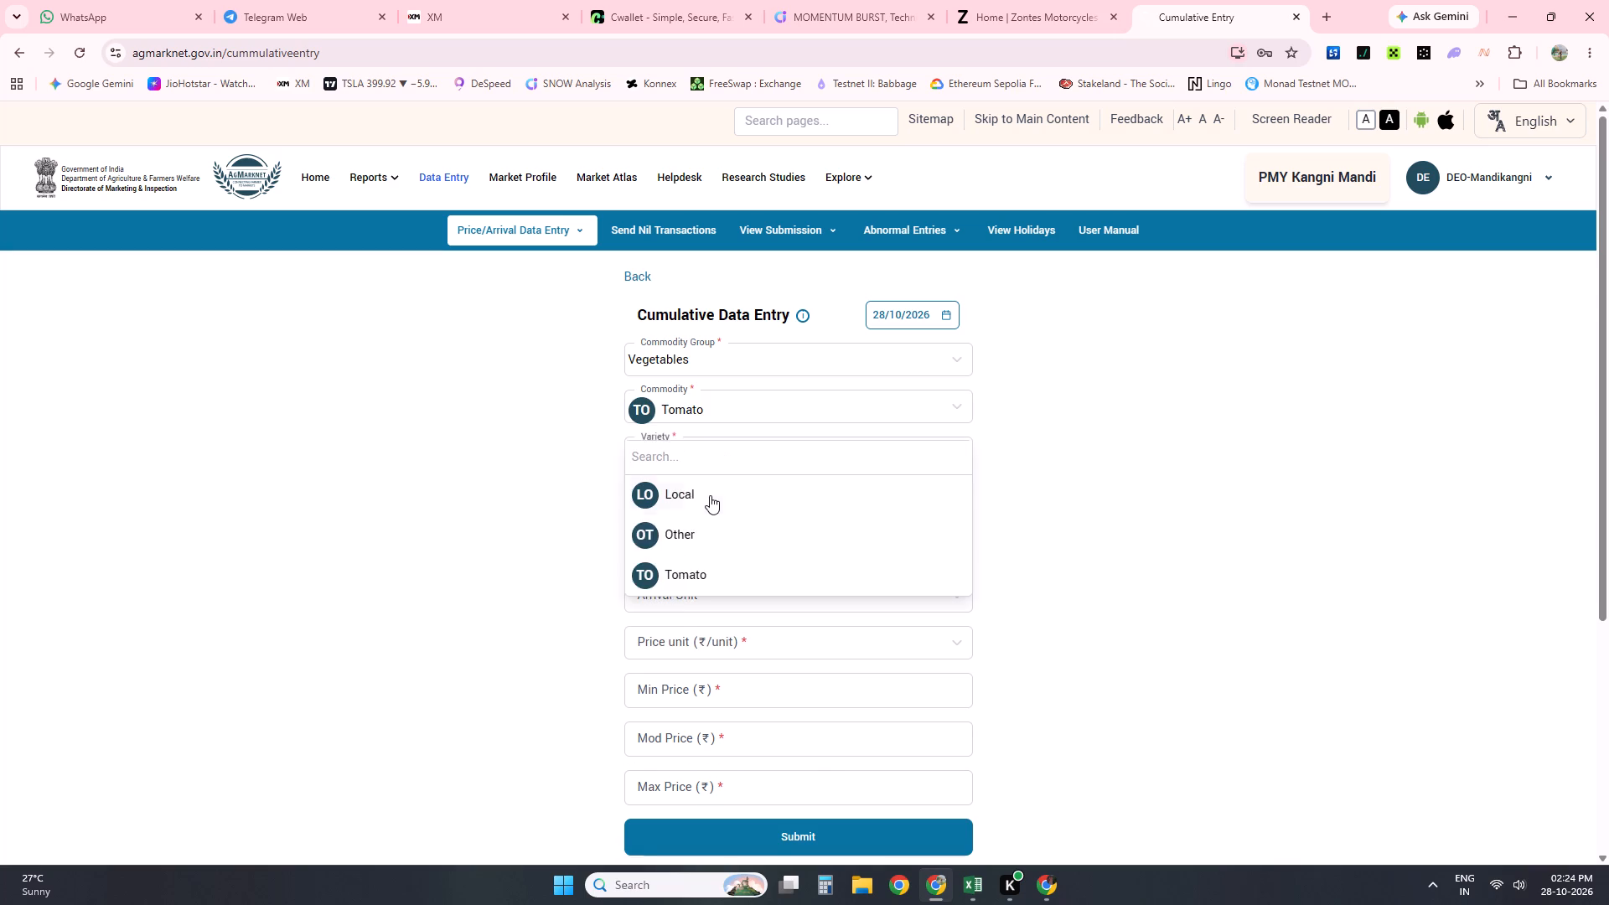
click(710, 495)
click(724, 442)
click(703, 577)
click(699, 497)
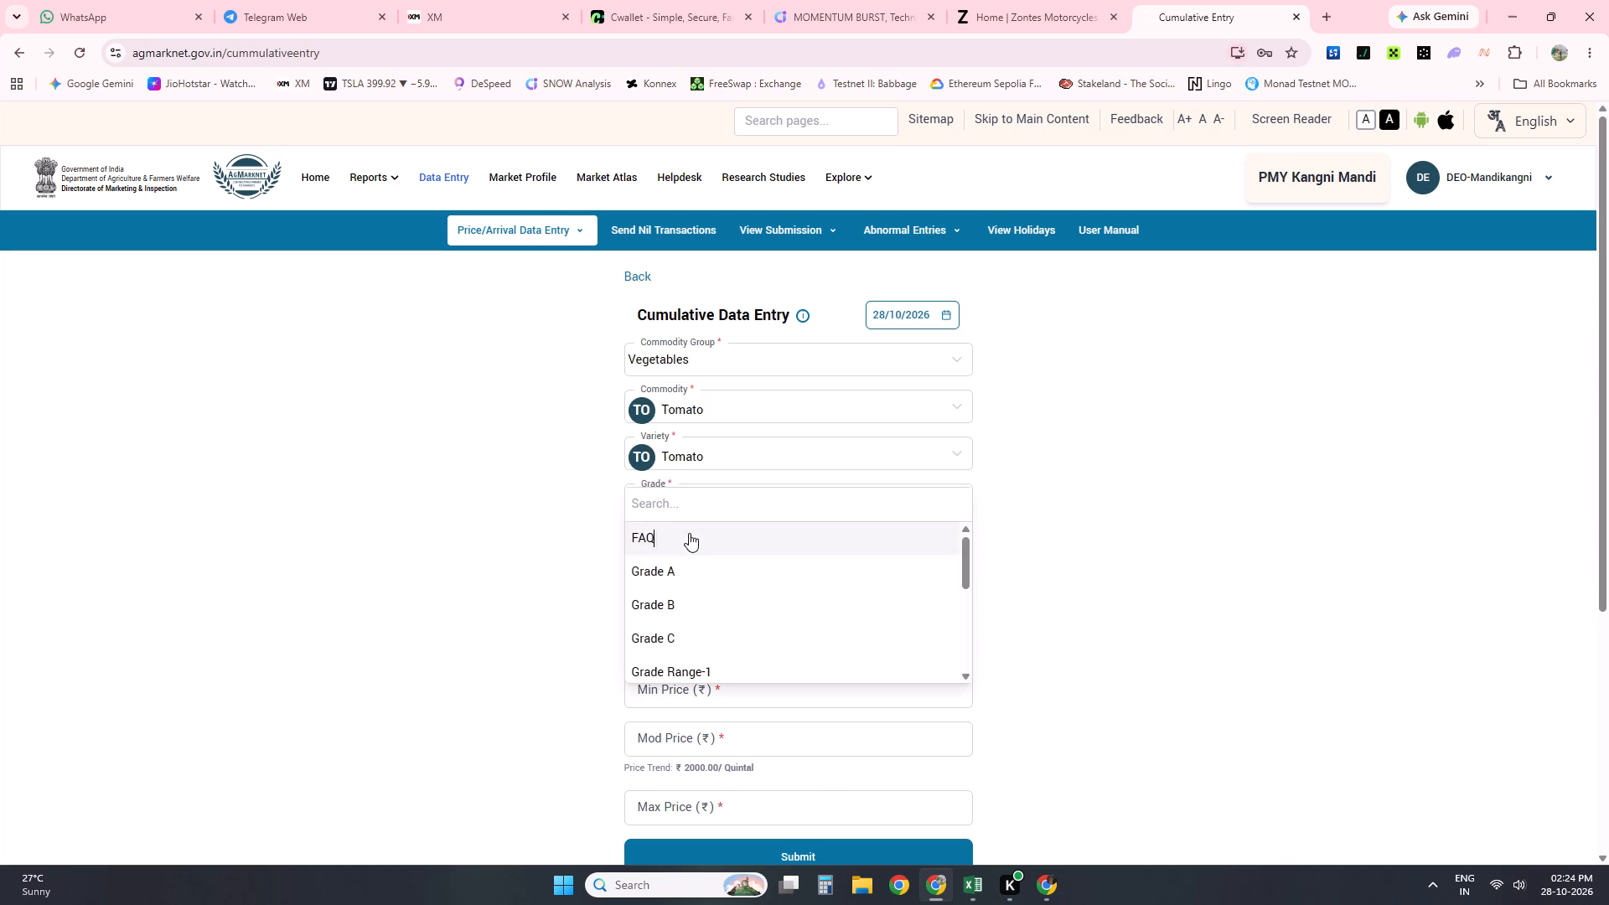
click(689, 533)
click(689, 540)
click(694, 489)
click(686, 546)
Enter quantity 4.6, minimum price 1500, modal price 2000 and maximum price 2400 for Tomato and submit the entry.
click(699, 532)
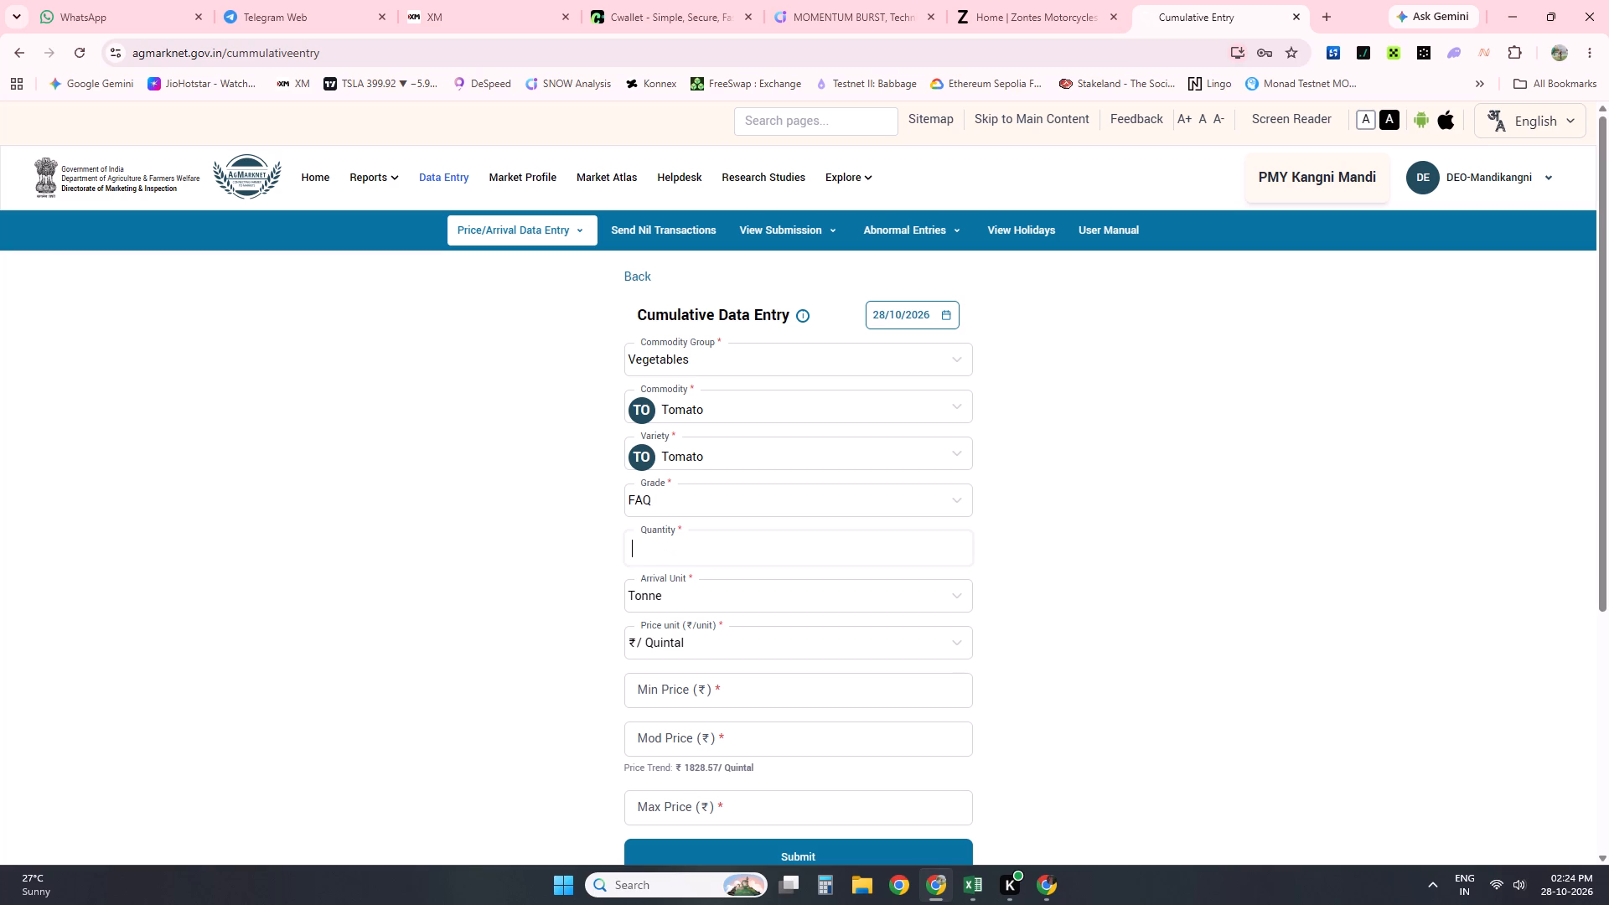
text(4.6)
key(Tab)
key(Tab)
key(Tab)
text(1500)
key(Tab)
text(2000)
key(Tab)
text(2400)
key(Tab)
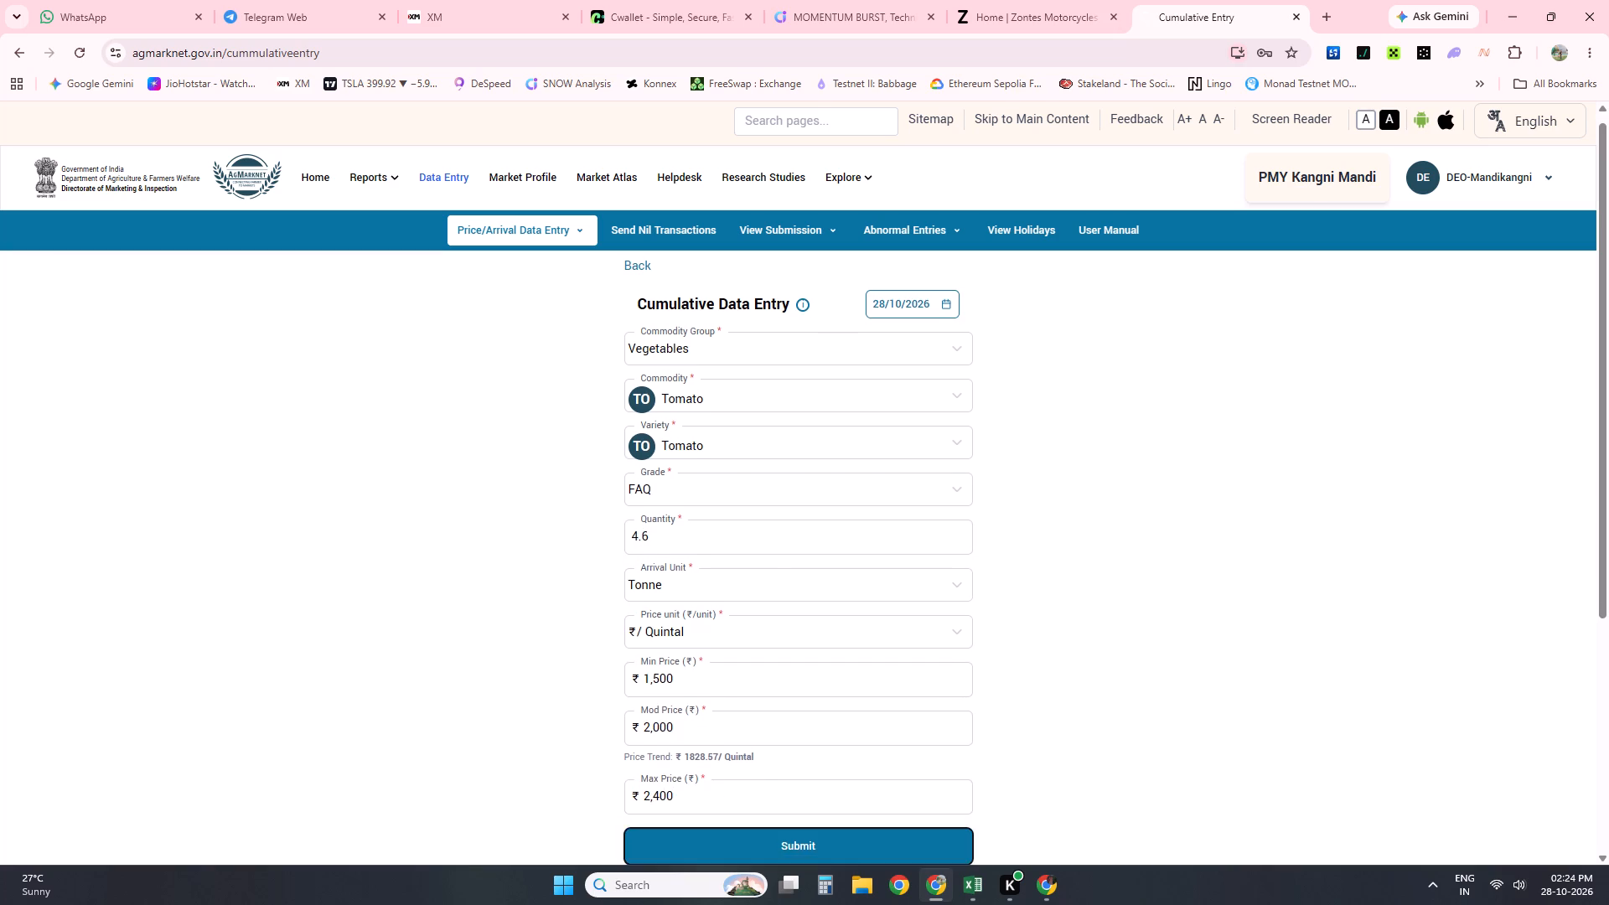
key(Return)
key(Tab)
key(Return)
scroll(699, 532, down, 5)
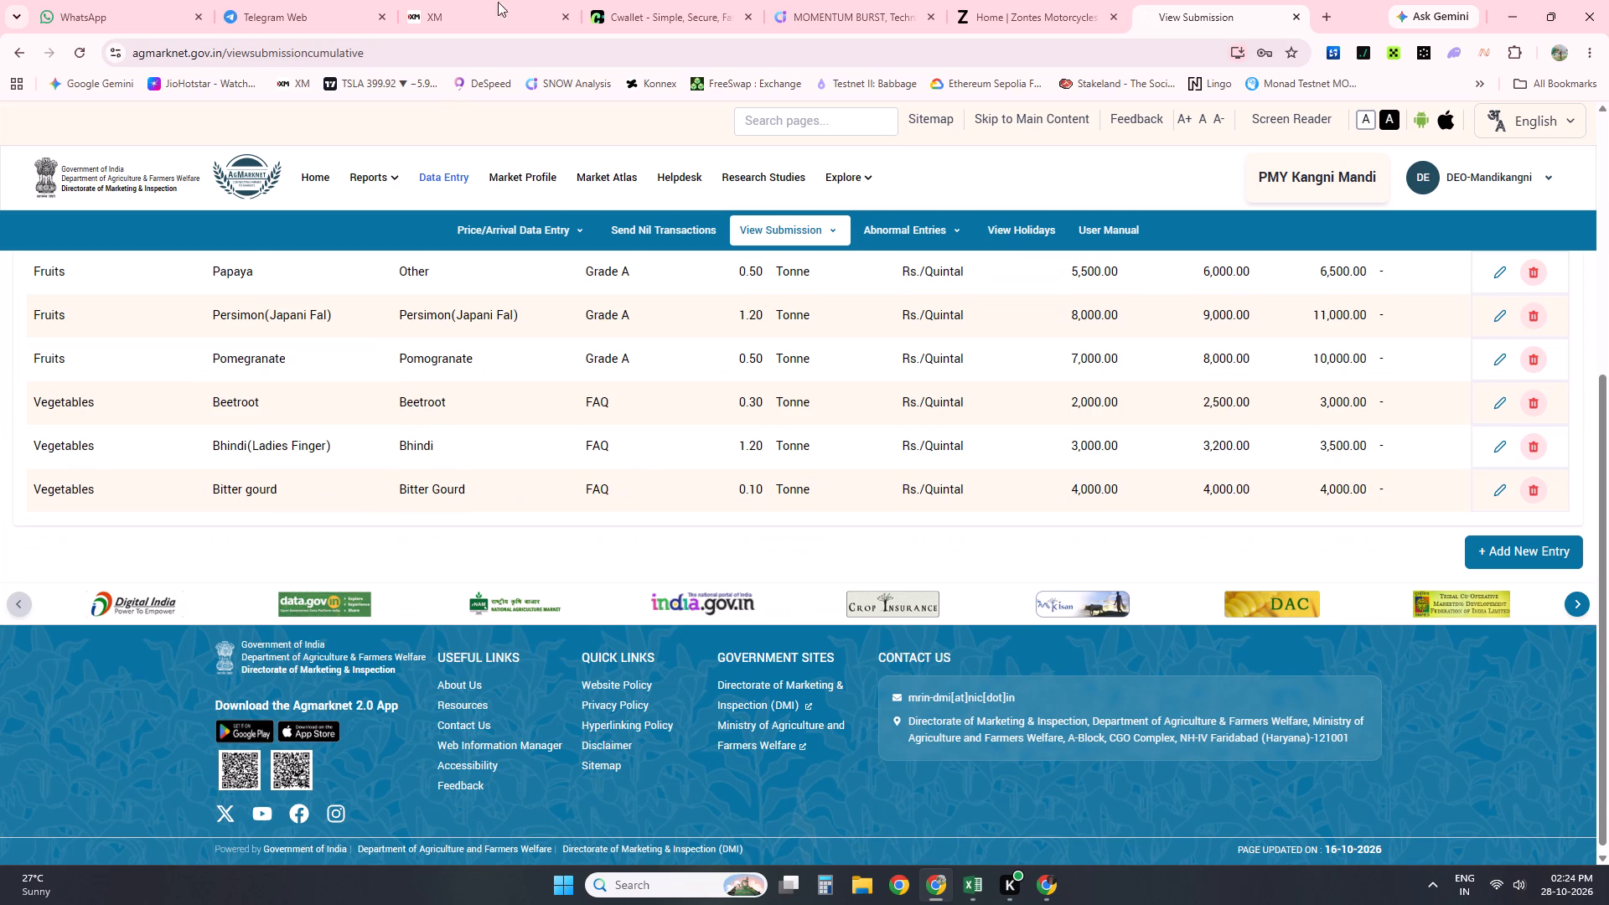
Switch to the Cwallet futures page and check the SOL-USDC chart and open position.
click(607, 0)
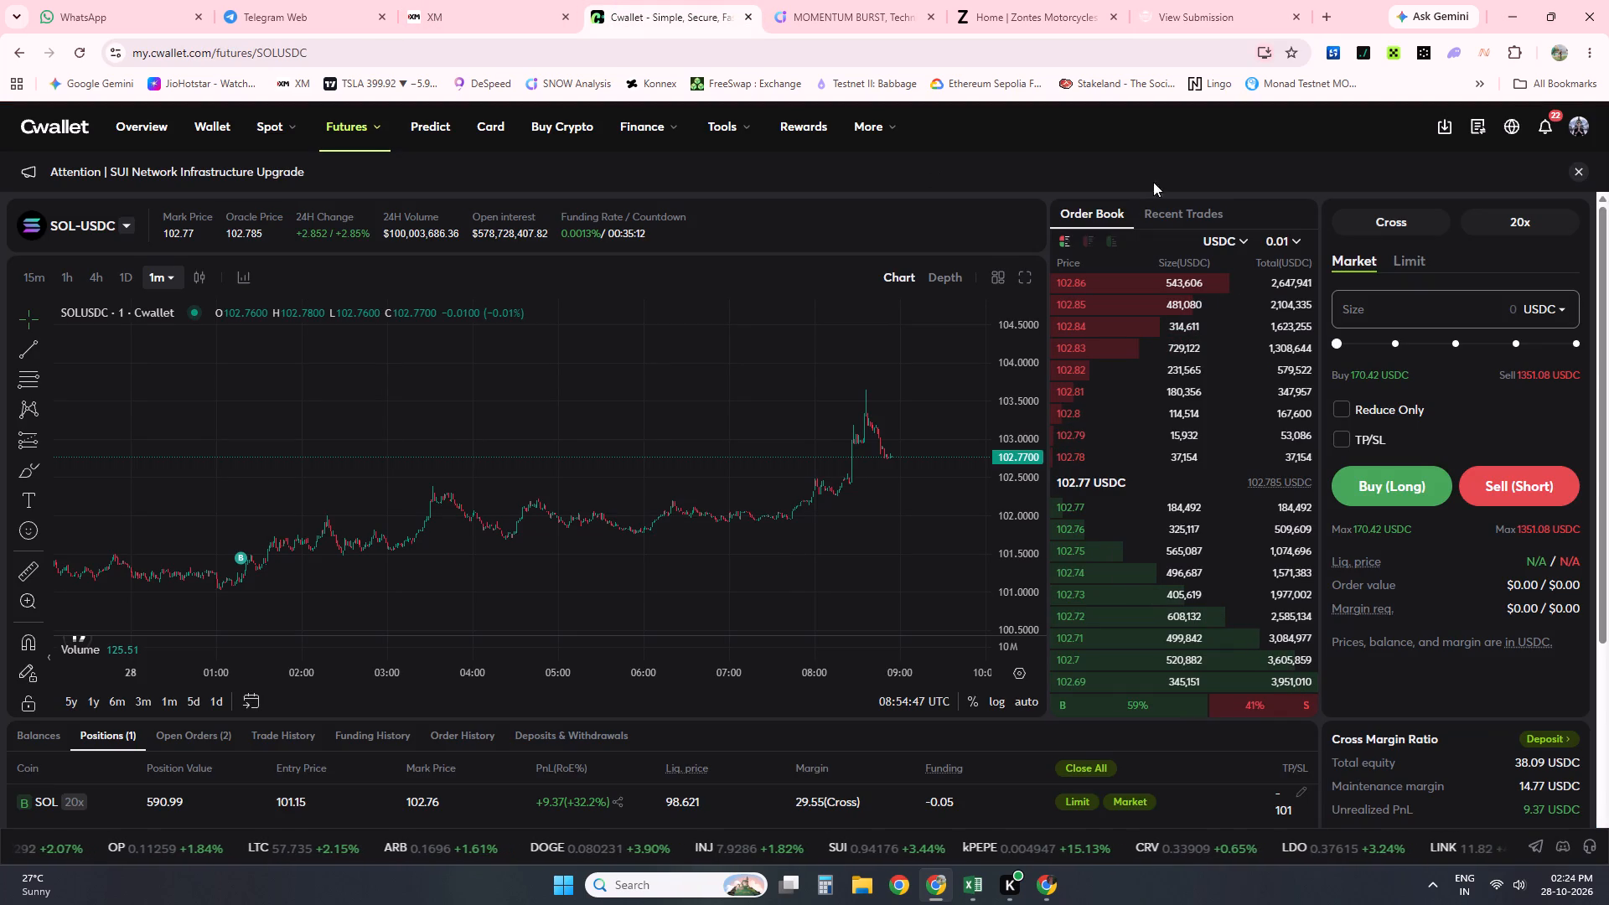
Return to the Agmarknet submission page and close it.
click(1231, 0)
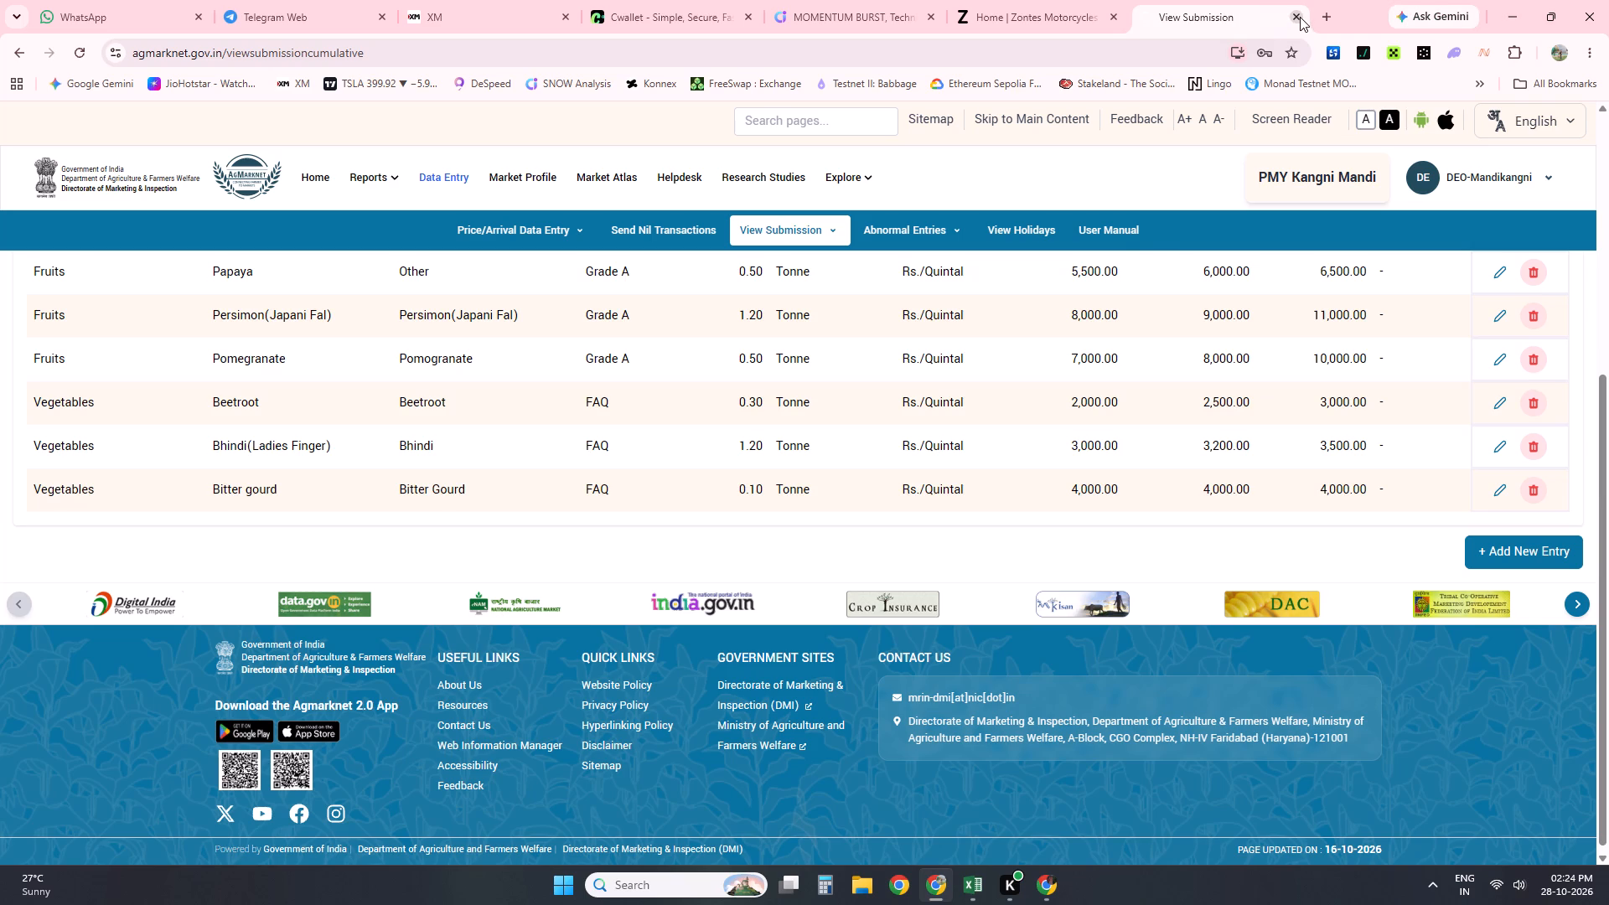
click(1300, 17)
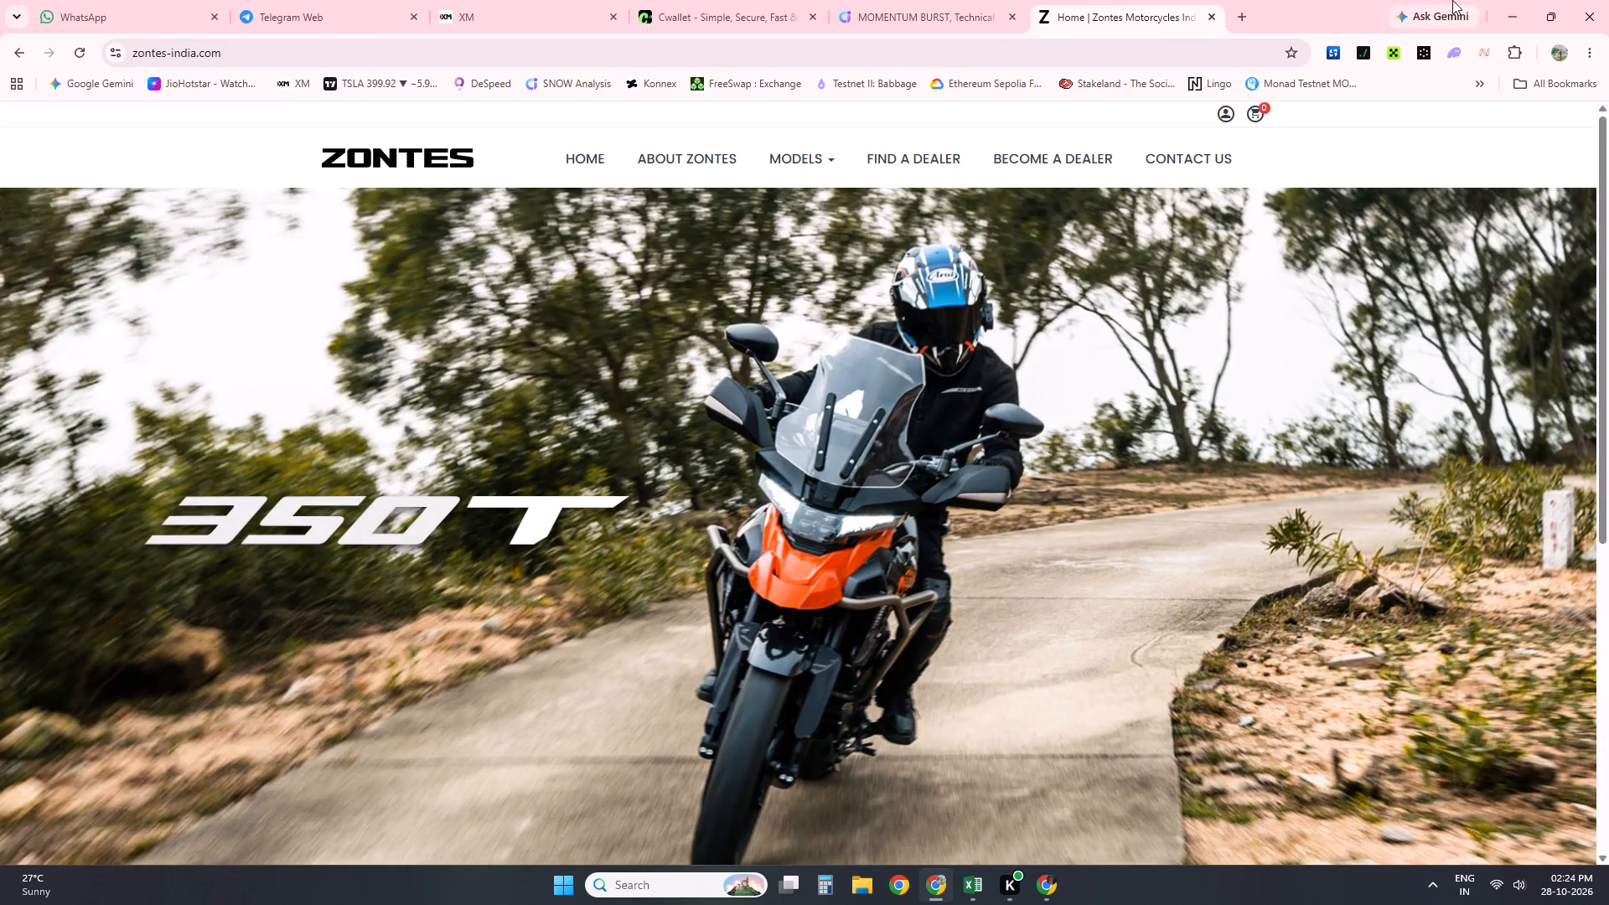